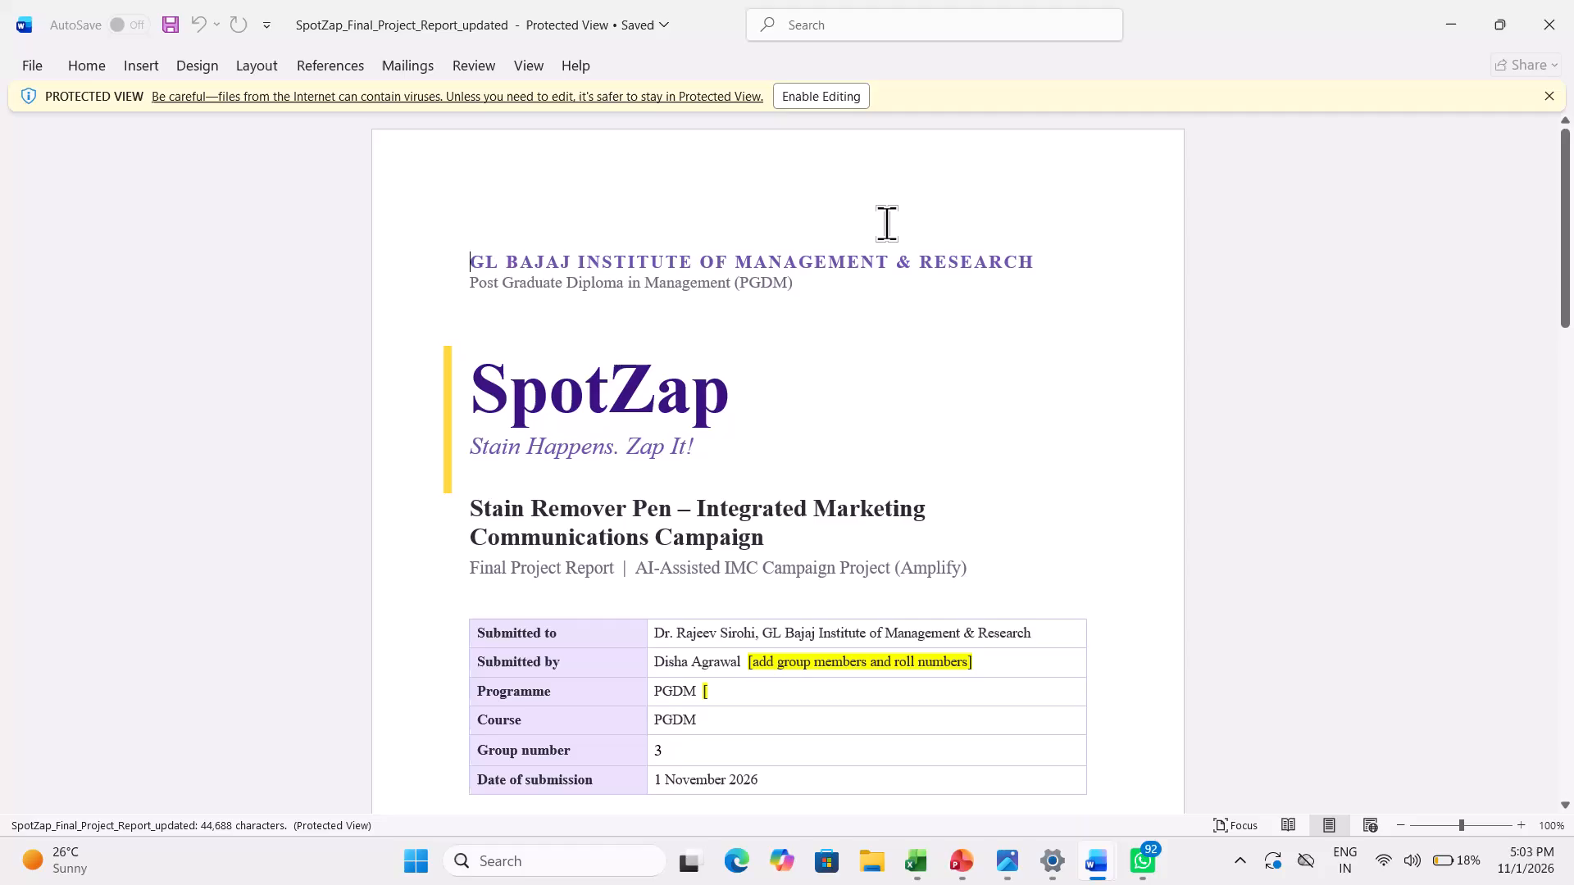
Enable editing of the protected SpotZap final project report.
{"action": "left_click", "coordinate": [835, 89]}
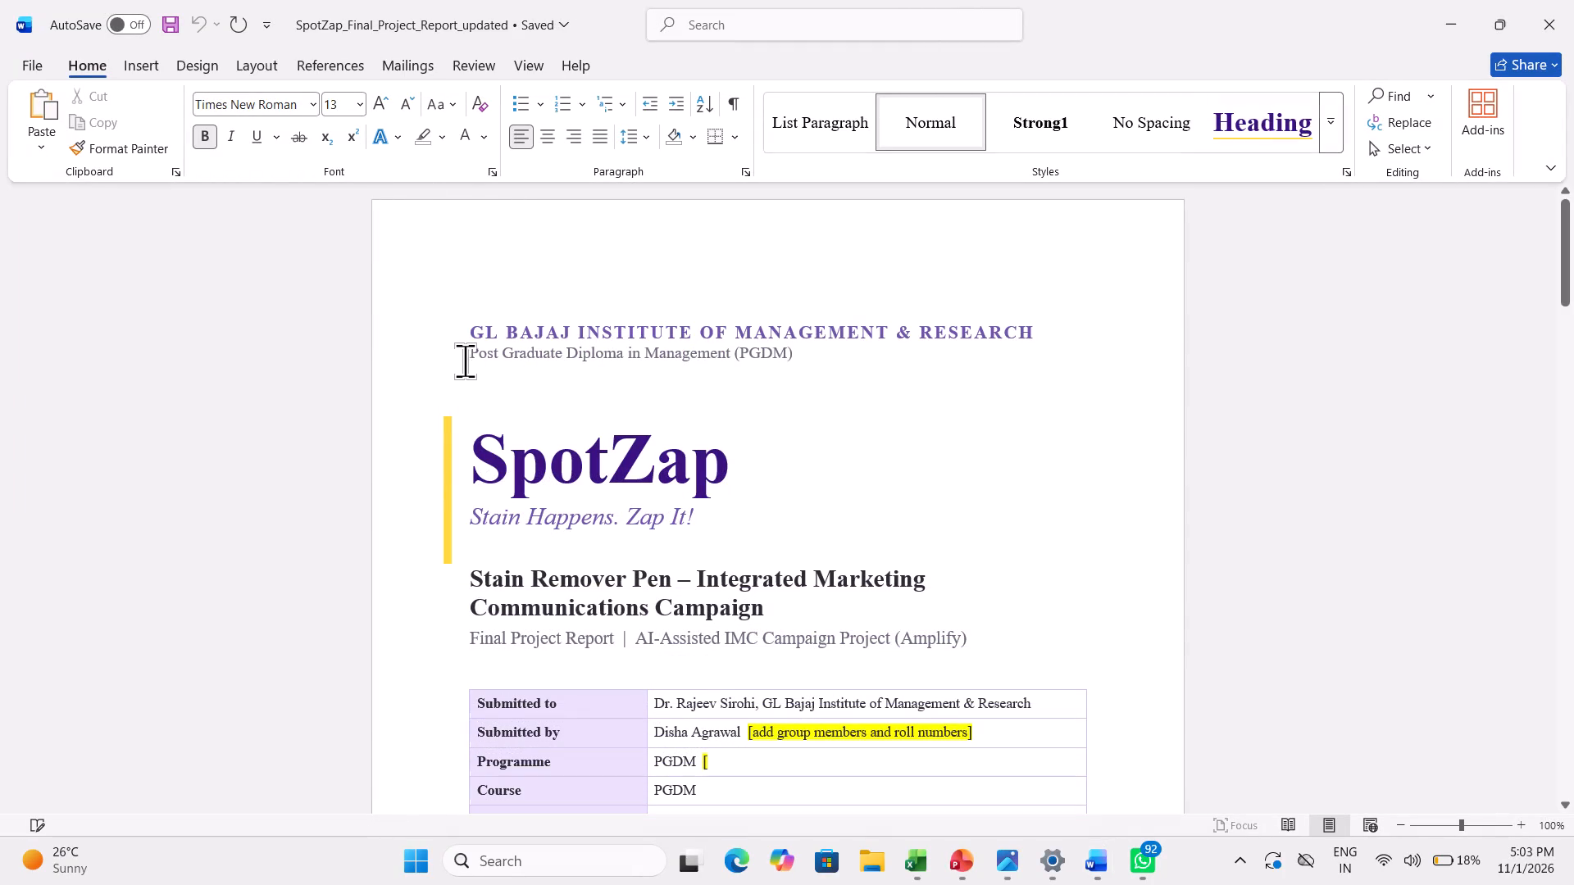
Center the "Post Graduate Diploma in Management (PGDM)" line beneath the institute name on the cover page.
{"action": "left_click_drag", "start_coordinate": [469, 361], "coordinate": [744, 368]}
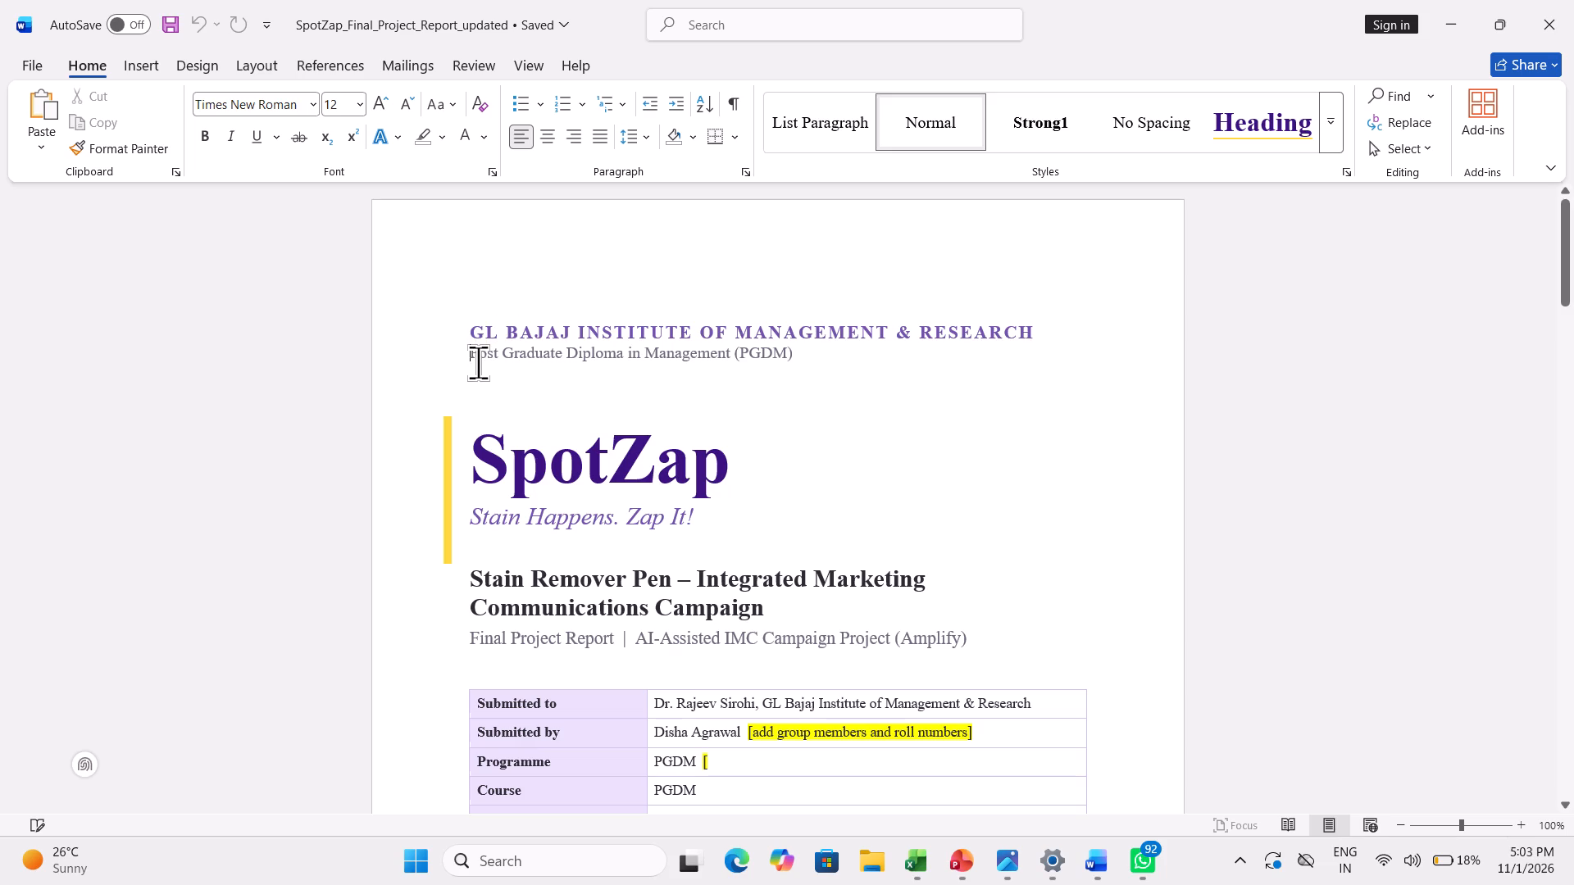
{"action": "left_click_drag", "start_coordinate": [466, 356], "coordinate": [777, 375]}
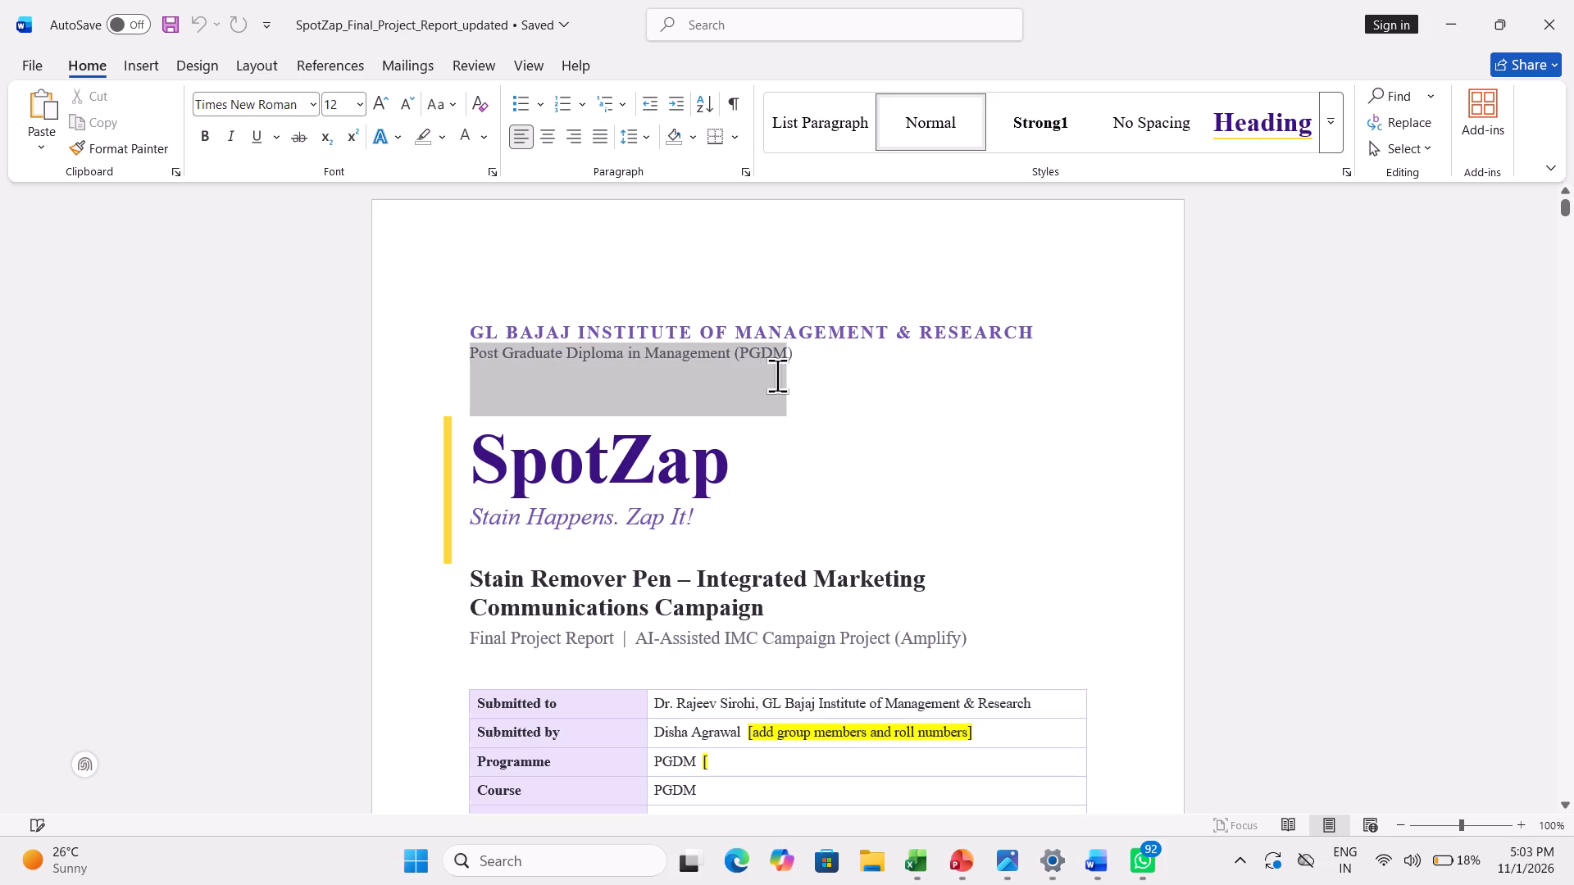
{"action": "left_click_drag", "start_coordinate": [777, 375], "coordinate": [796, 368]}
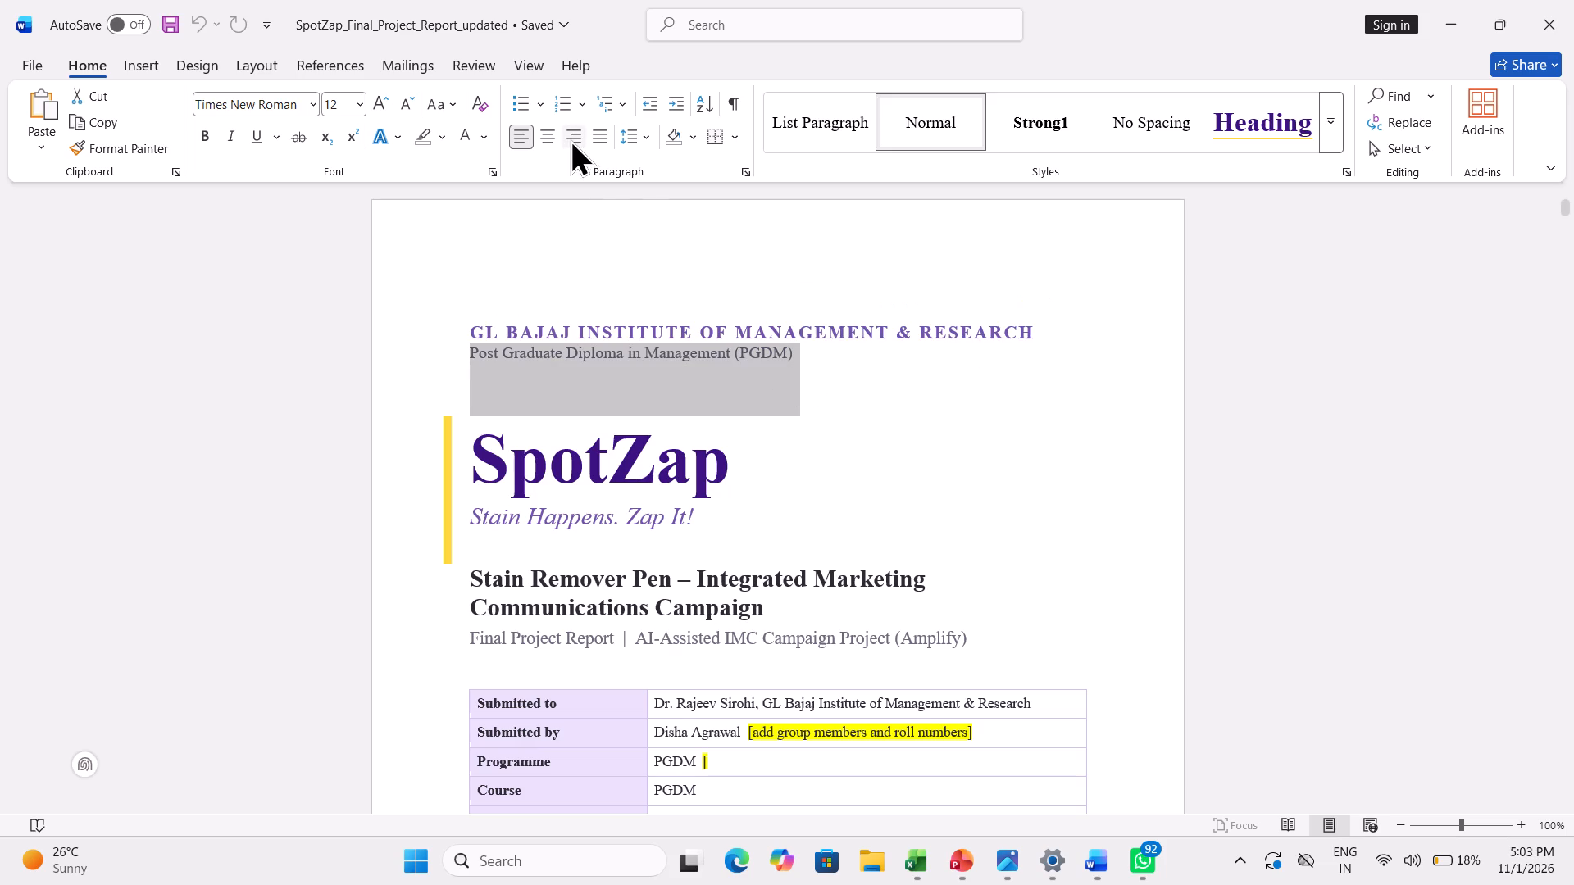
{"action": "left_click", "coordinate": [553, 130]}
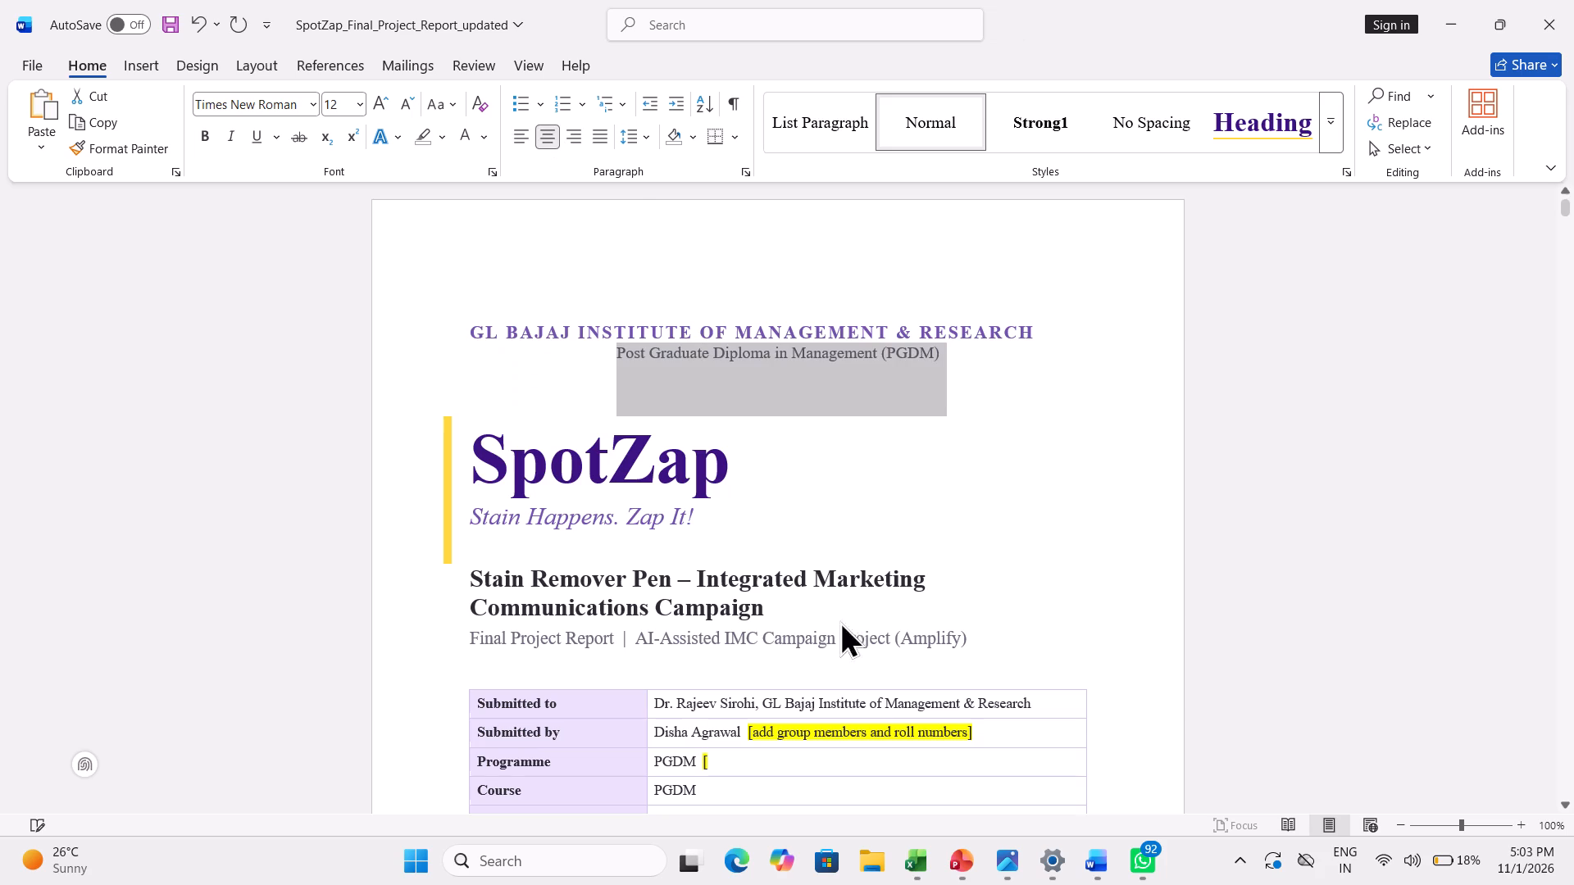
Delete the stray highlighted opening bracket after "PGDM" in the Programme row of the cover page table.
{"action": "left_click", "coordinate": [893, 527]}
{"action": "scroll", "coordinate": [893, 527], "scroll_direction": "down", "scroll_amount": 1}
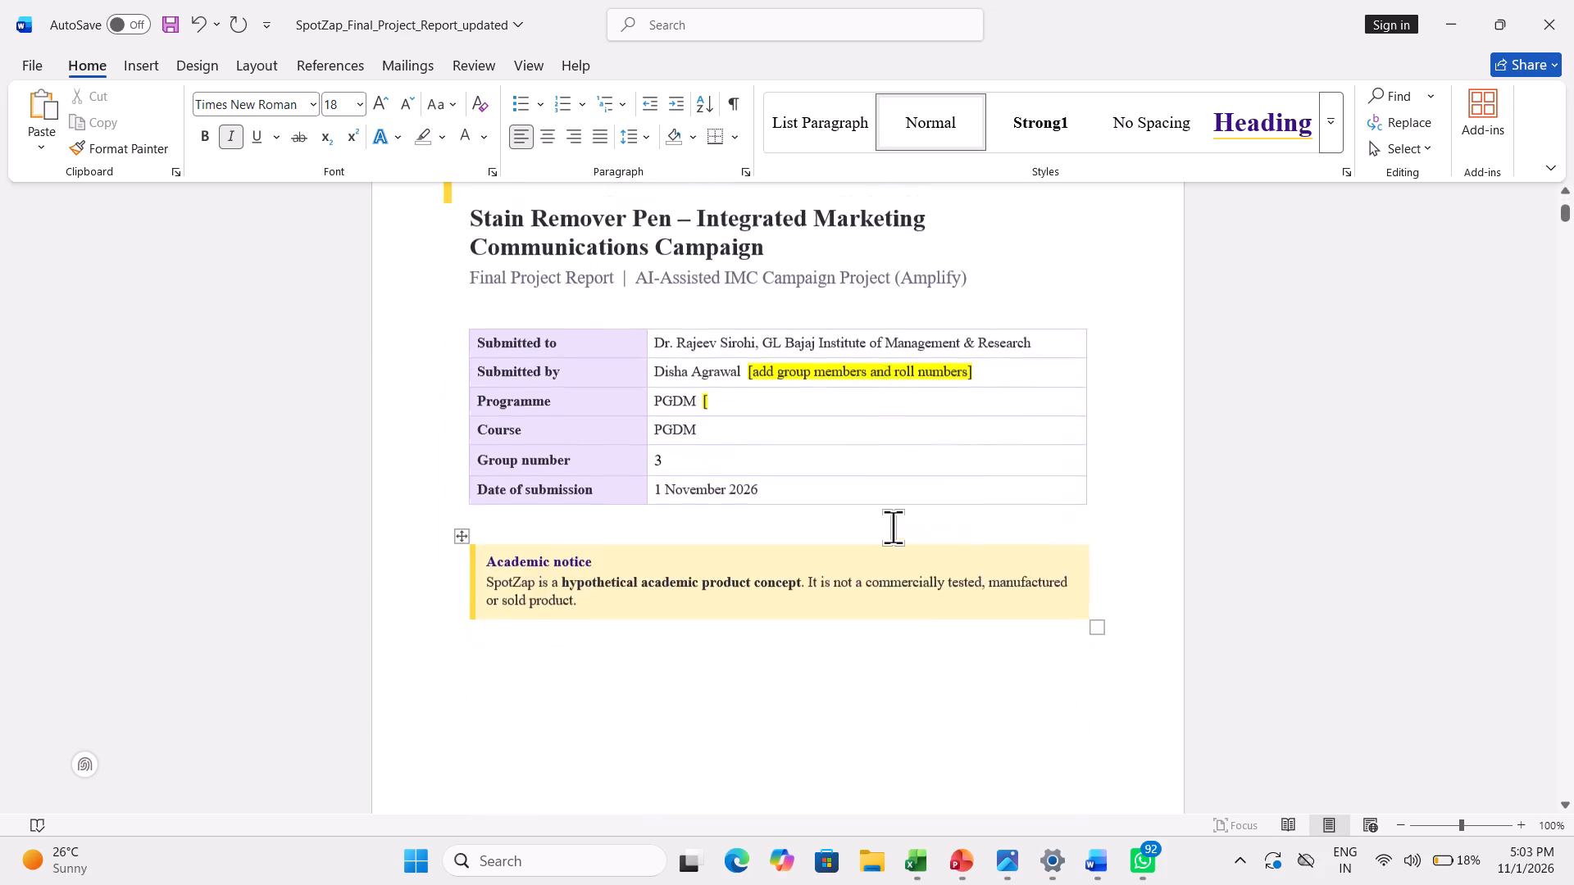
{"action": "scroll", "coordinate": [893, 527], "scroll_direction": "down", "scroll_amount": 1}
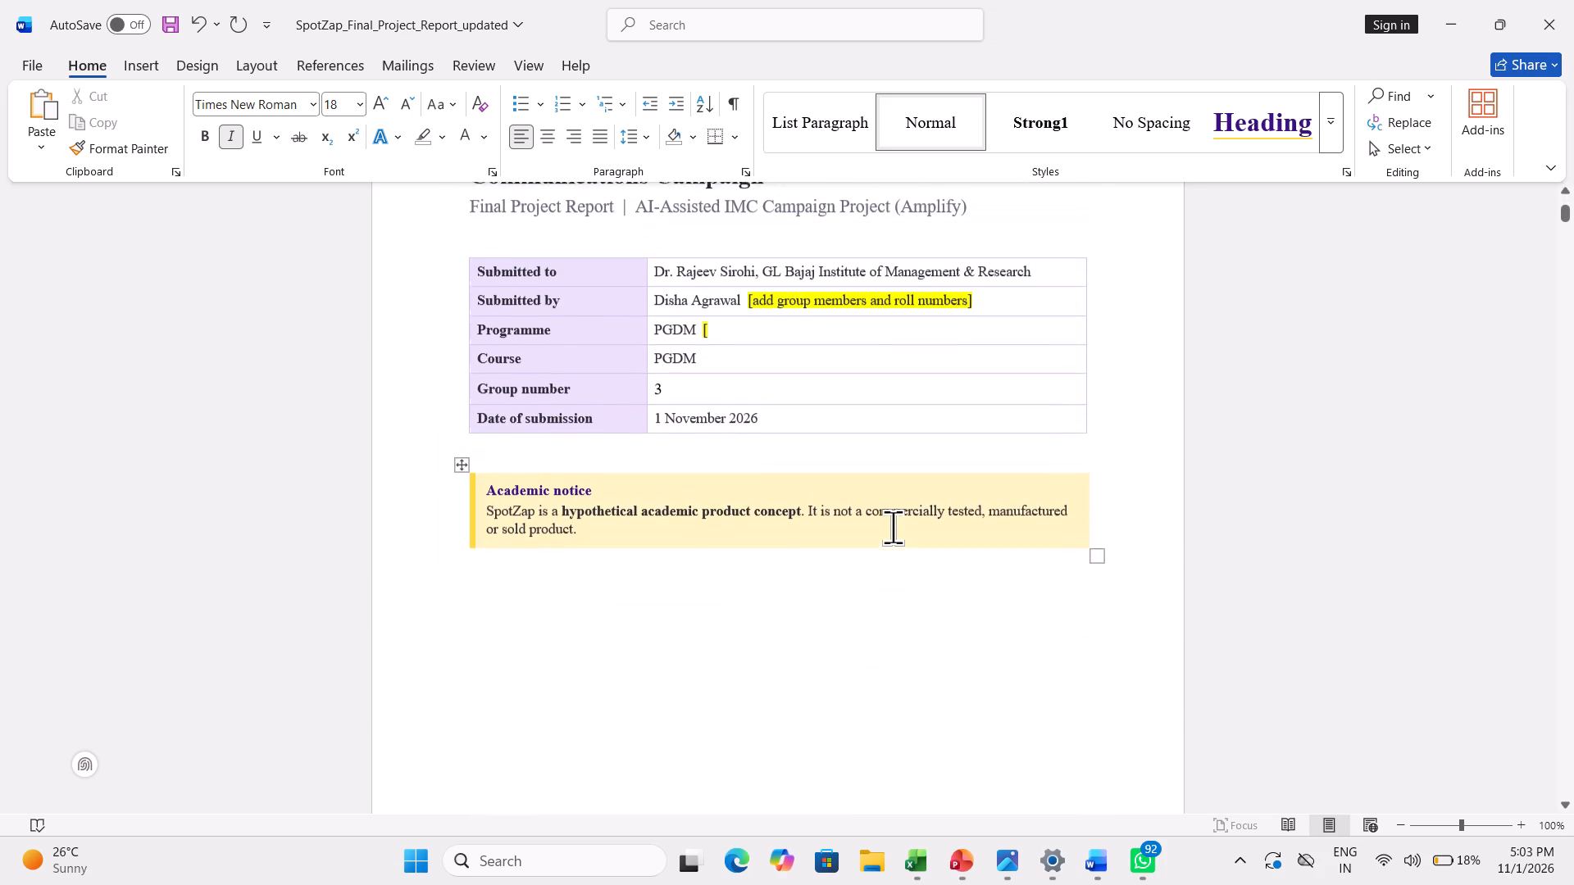
{"action": "scroll", "coordinate": [893, 527], "scroll_direction": "down", "scroll_amount": 1}
{"action": "left_click_drag", "start_coordinate": [739, 363], "coordinate": [698, 359]}
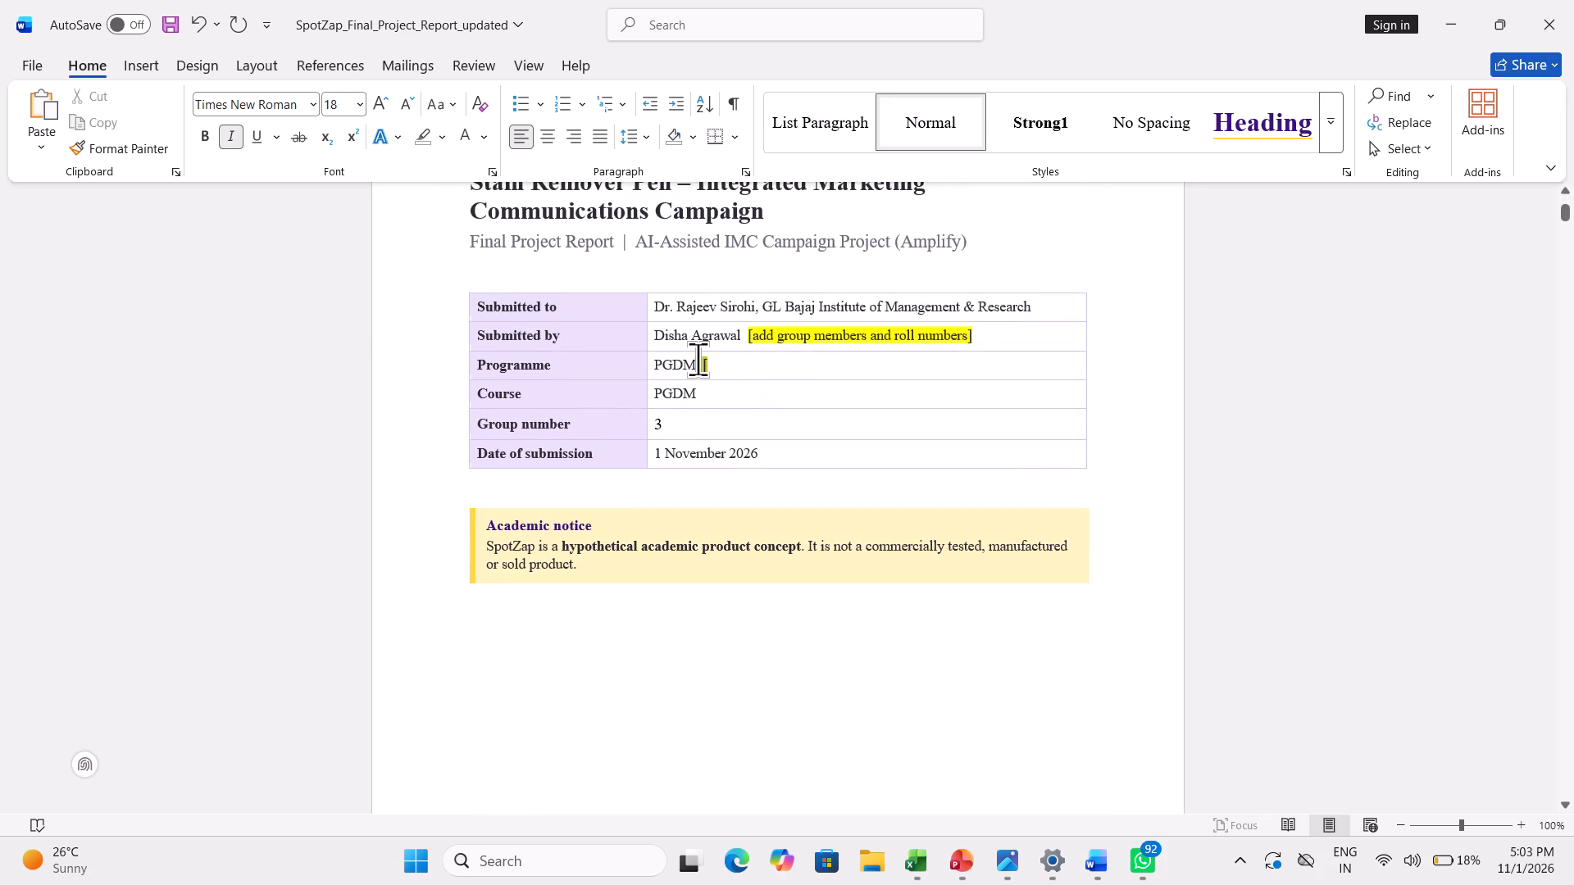
{"action": "left_click_drag", "start_coordinate": [698, 359], "coordinate": [700, 359]}
{"action": "key", "text": "Delete"}
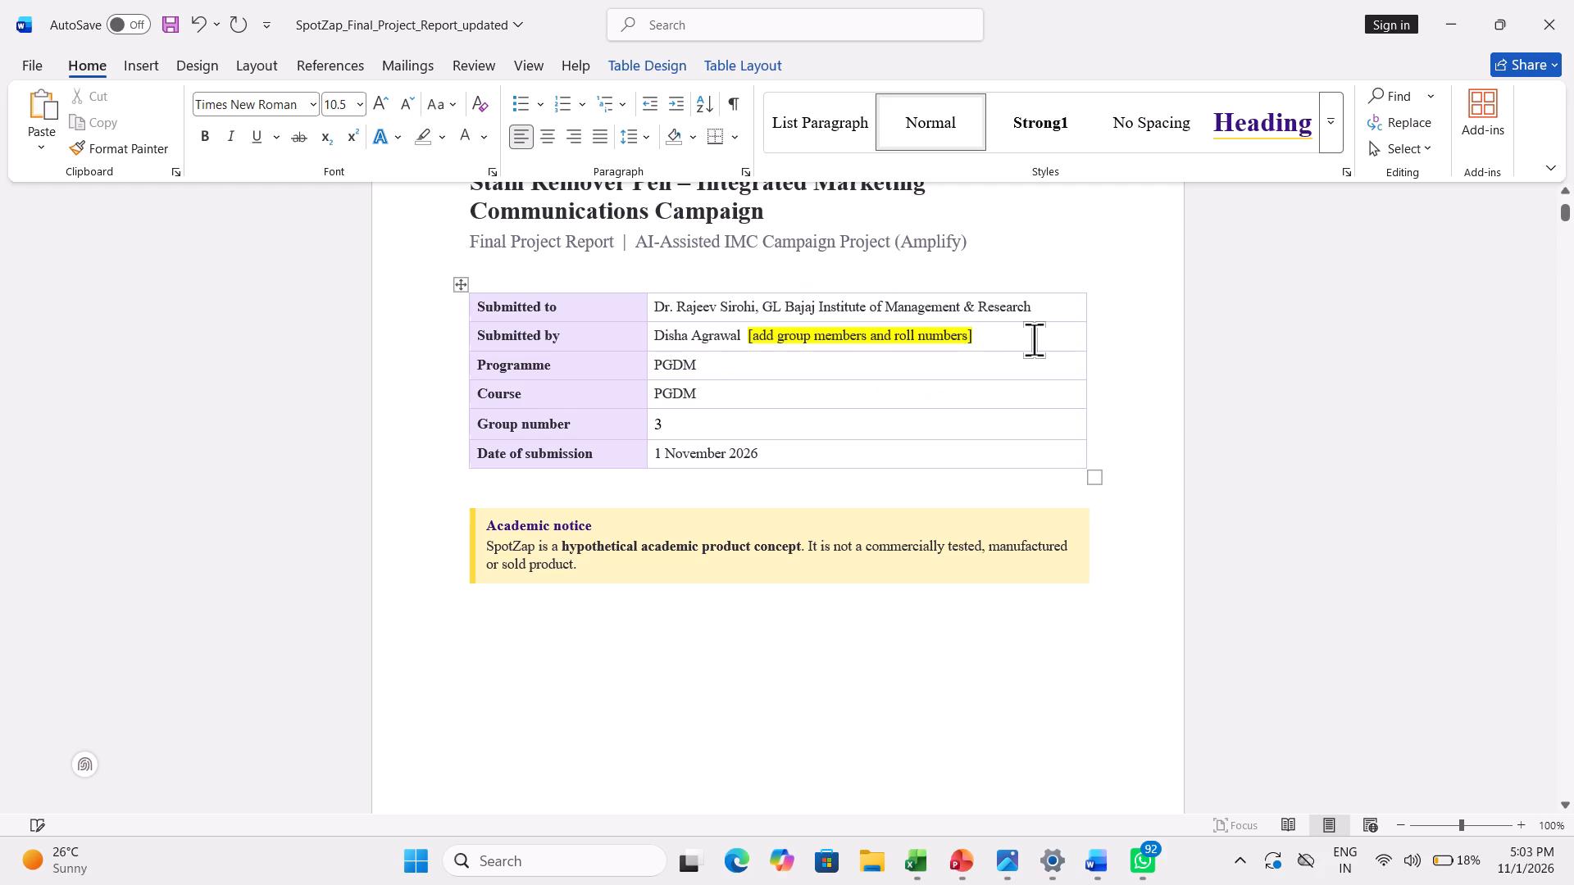
Delete the highlighted "[add group members and roll numbers]" placeholder from the "Submitted by" row.
{"action": "left_click_drag", "start_coordinate": [999, 340], "coordinate": [752, 325]}
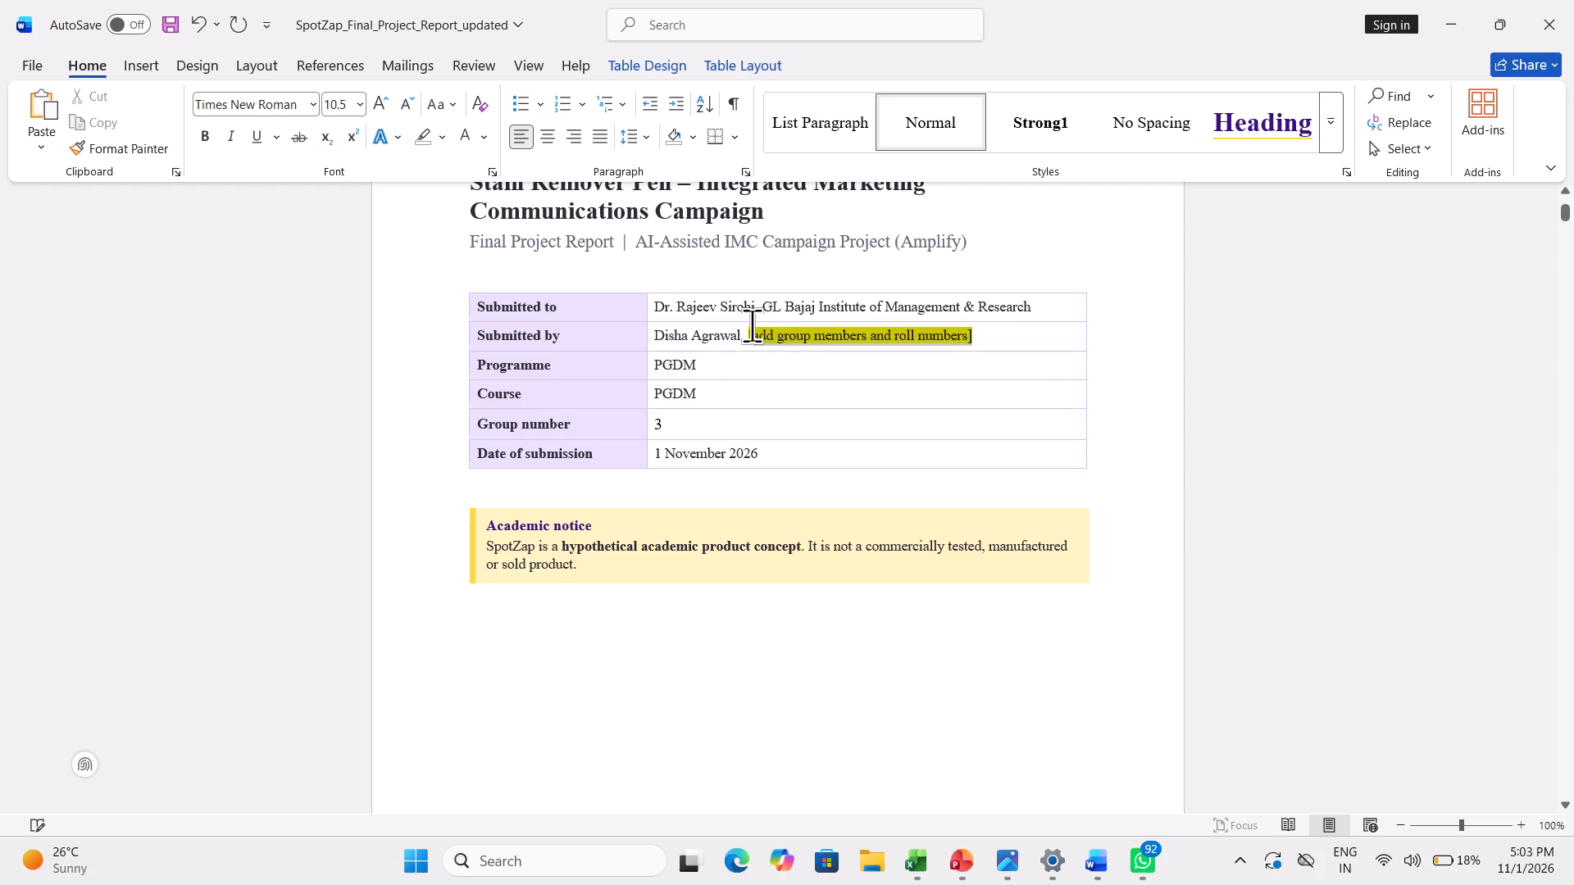
{"action": "left_click_drag", "start_coordinate": [752, 325], "coordinate": [753, 324]}
{"action": "left_click_drag", "start_coordinate": [753, 324], "coordinate": [751, 329]}
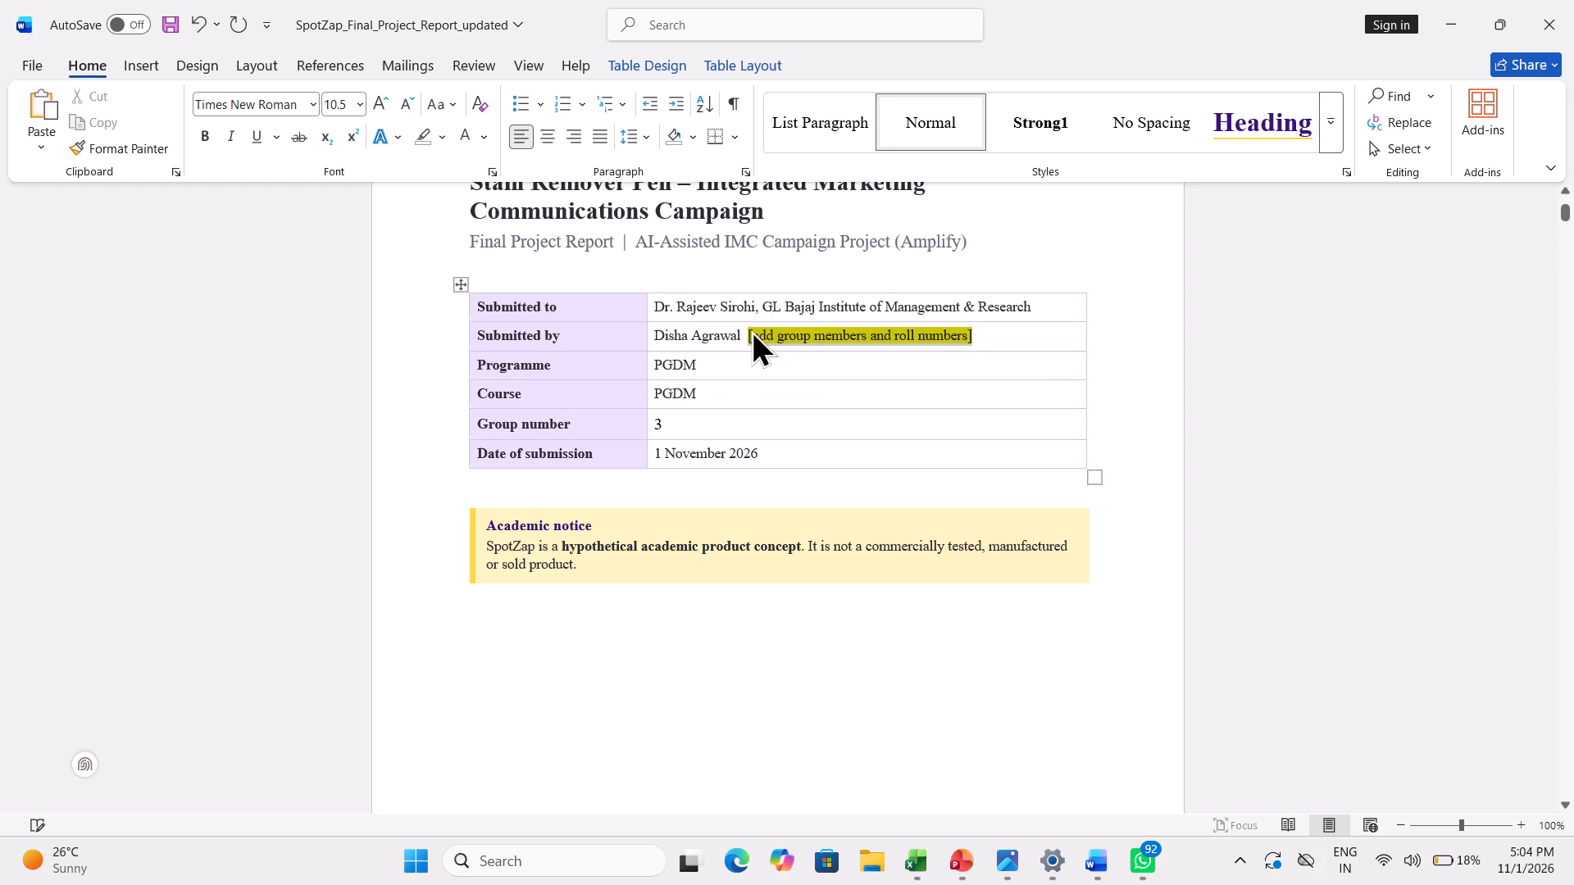
{"action": "key", "text": "BackSpace"}
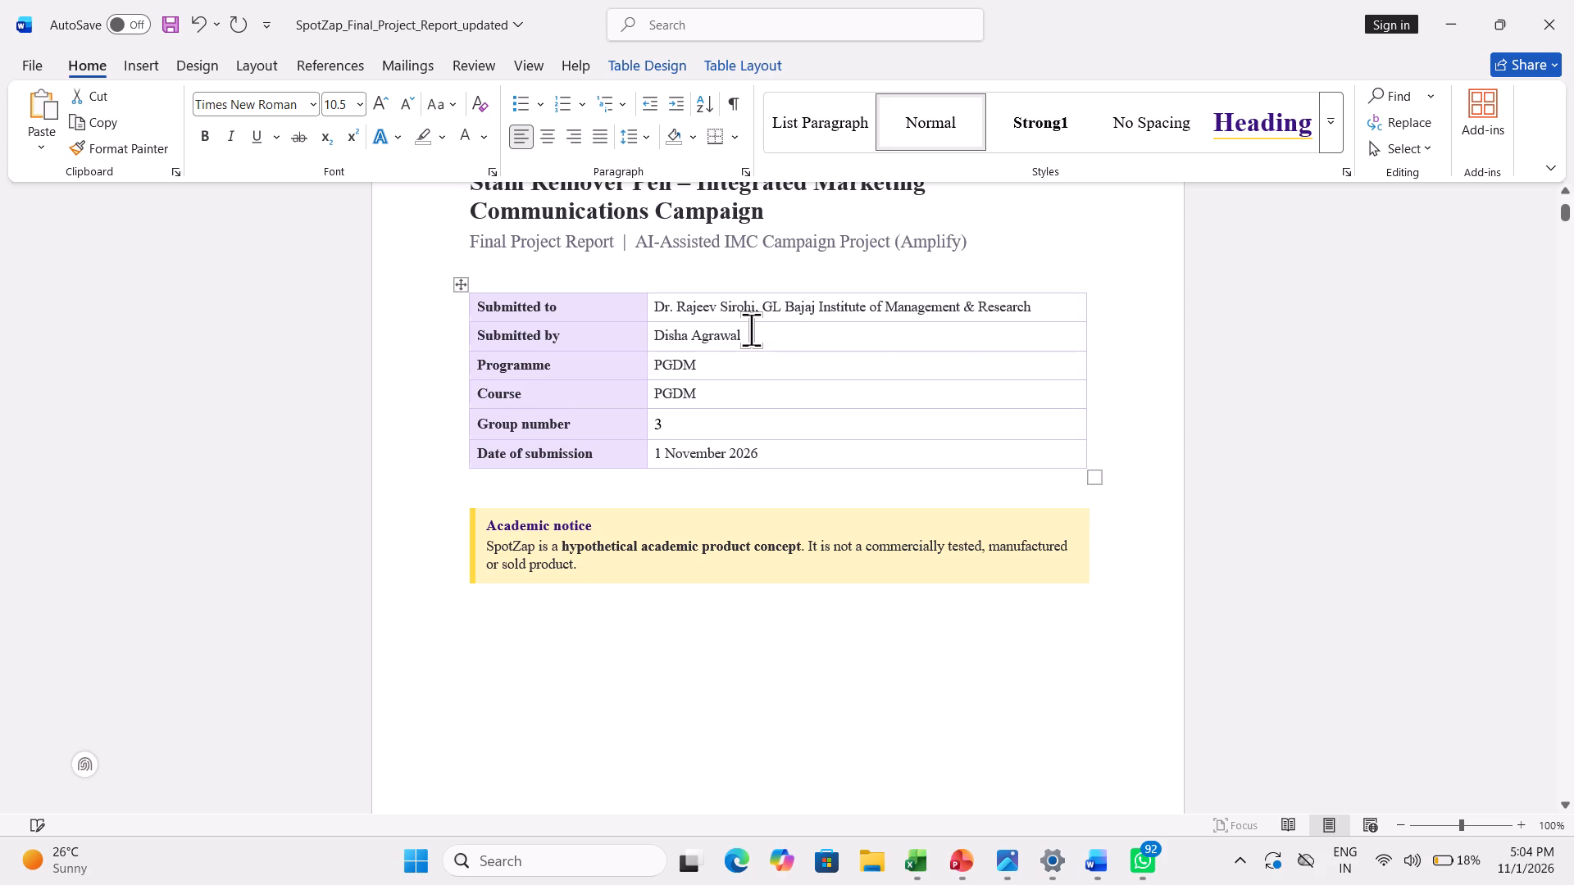
Add the second, third and fourth group members' names on separate lines below the first name in the "Submitted by" cell.
{"action": "key", "text": "Return"}
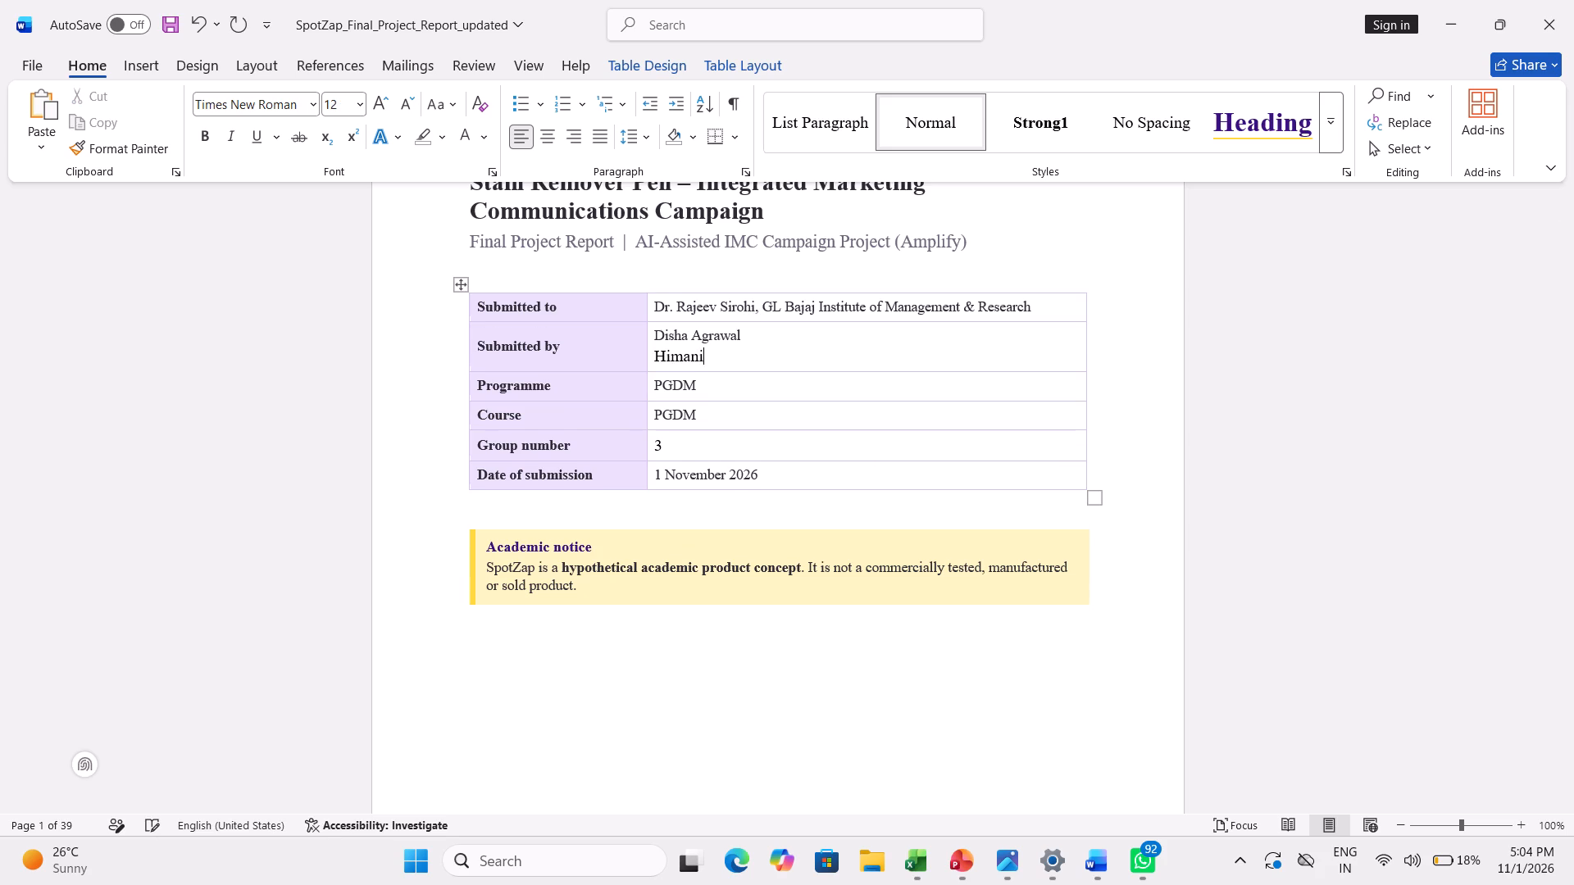
{"action": "key", "text": "Return"}
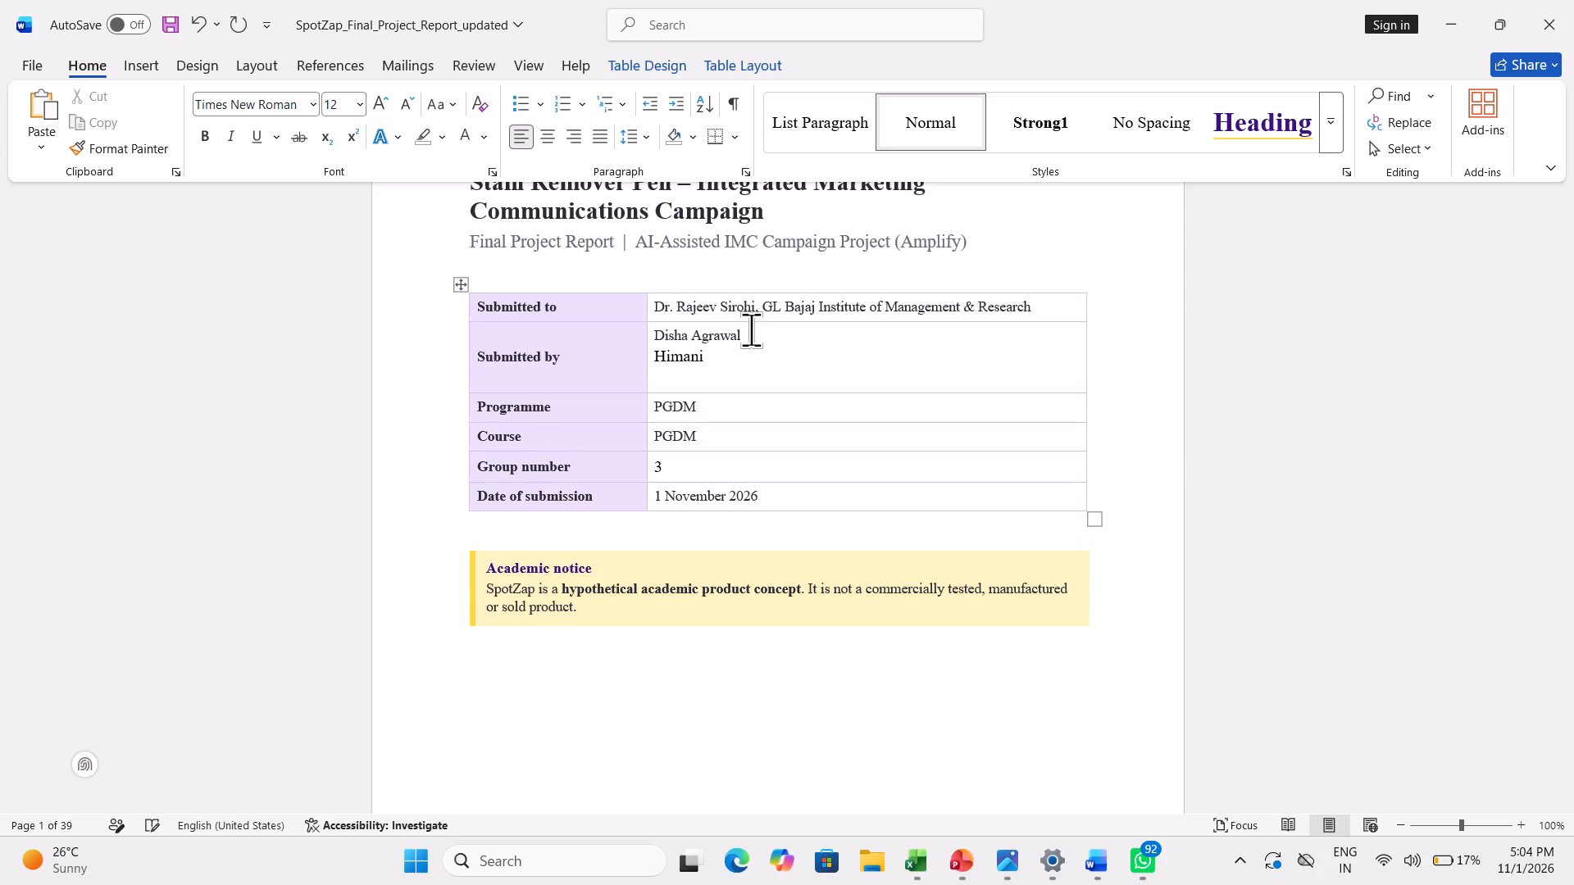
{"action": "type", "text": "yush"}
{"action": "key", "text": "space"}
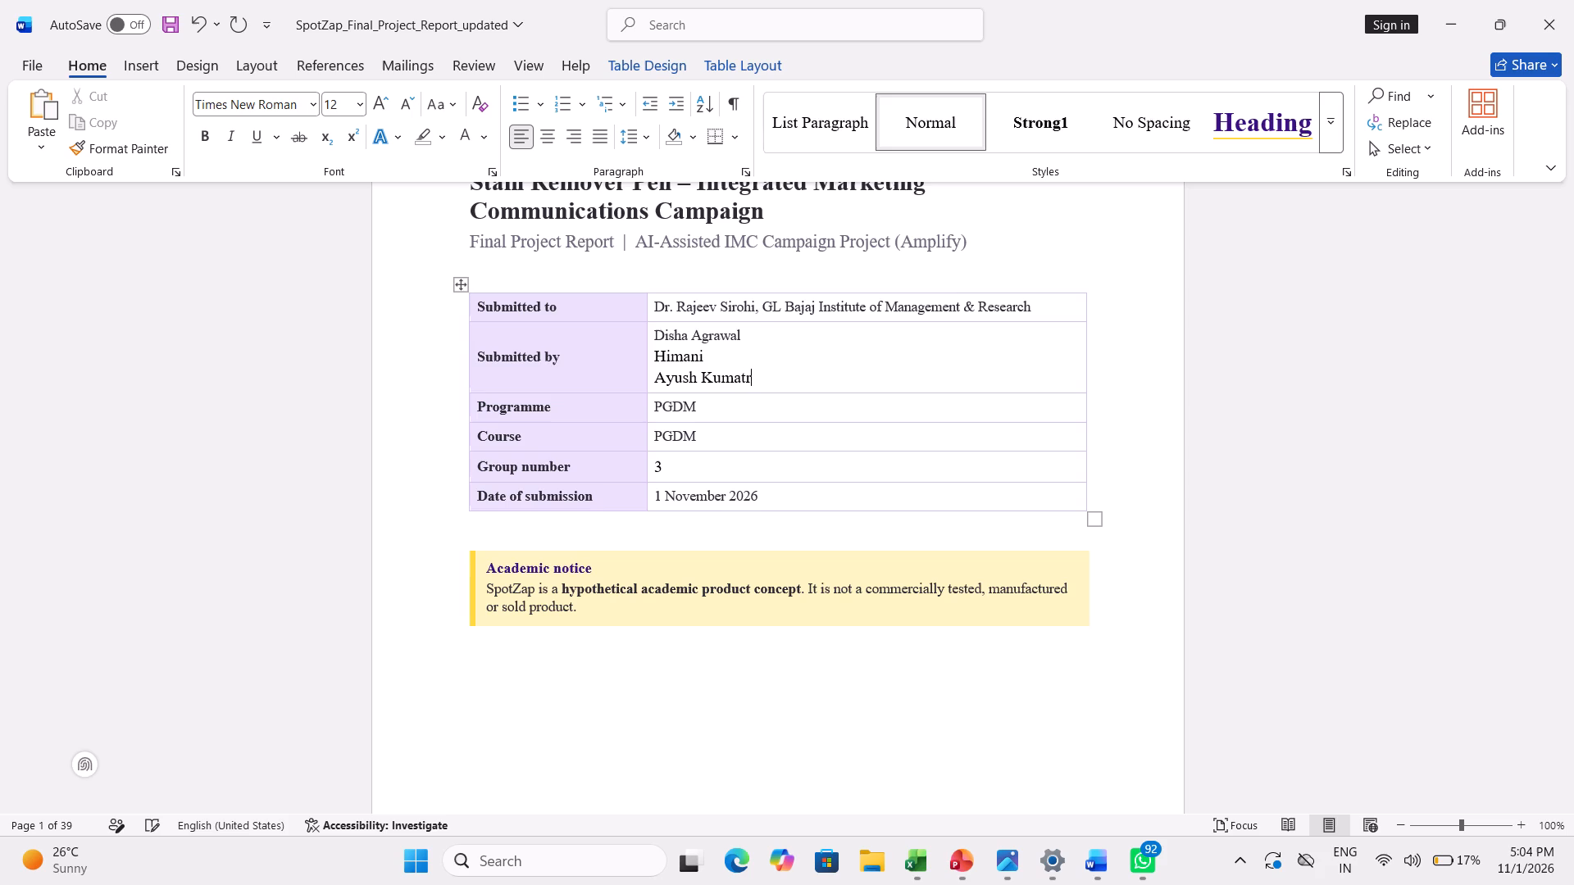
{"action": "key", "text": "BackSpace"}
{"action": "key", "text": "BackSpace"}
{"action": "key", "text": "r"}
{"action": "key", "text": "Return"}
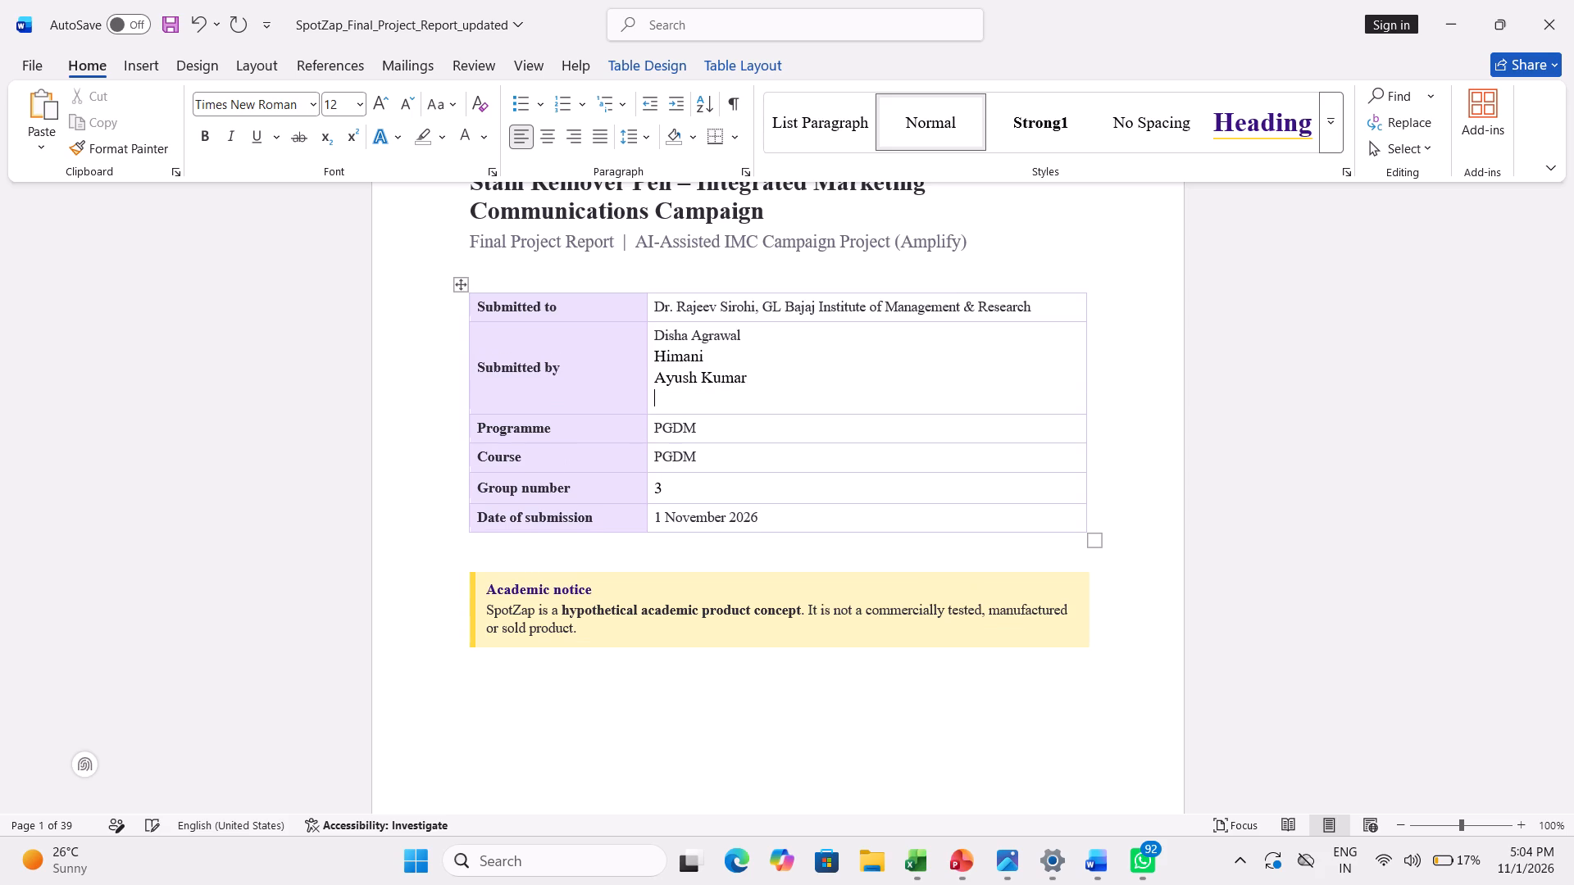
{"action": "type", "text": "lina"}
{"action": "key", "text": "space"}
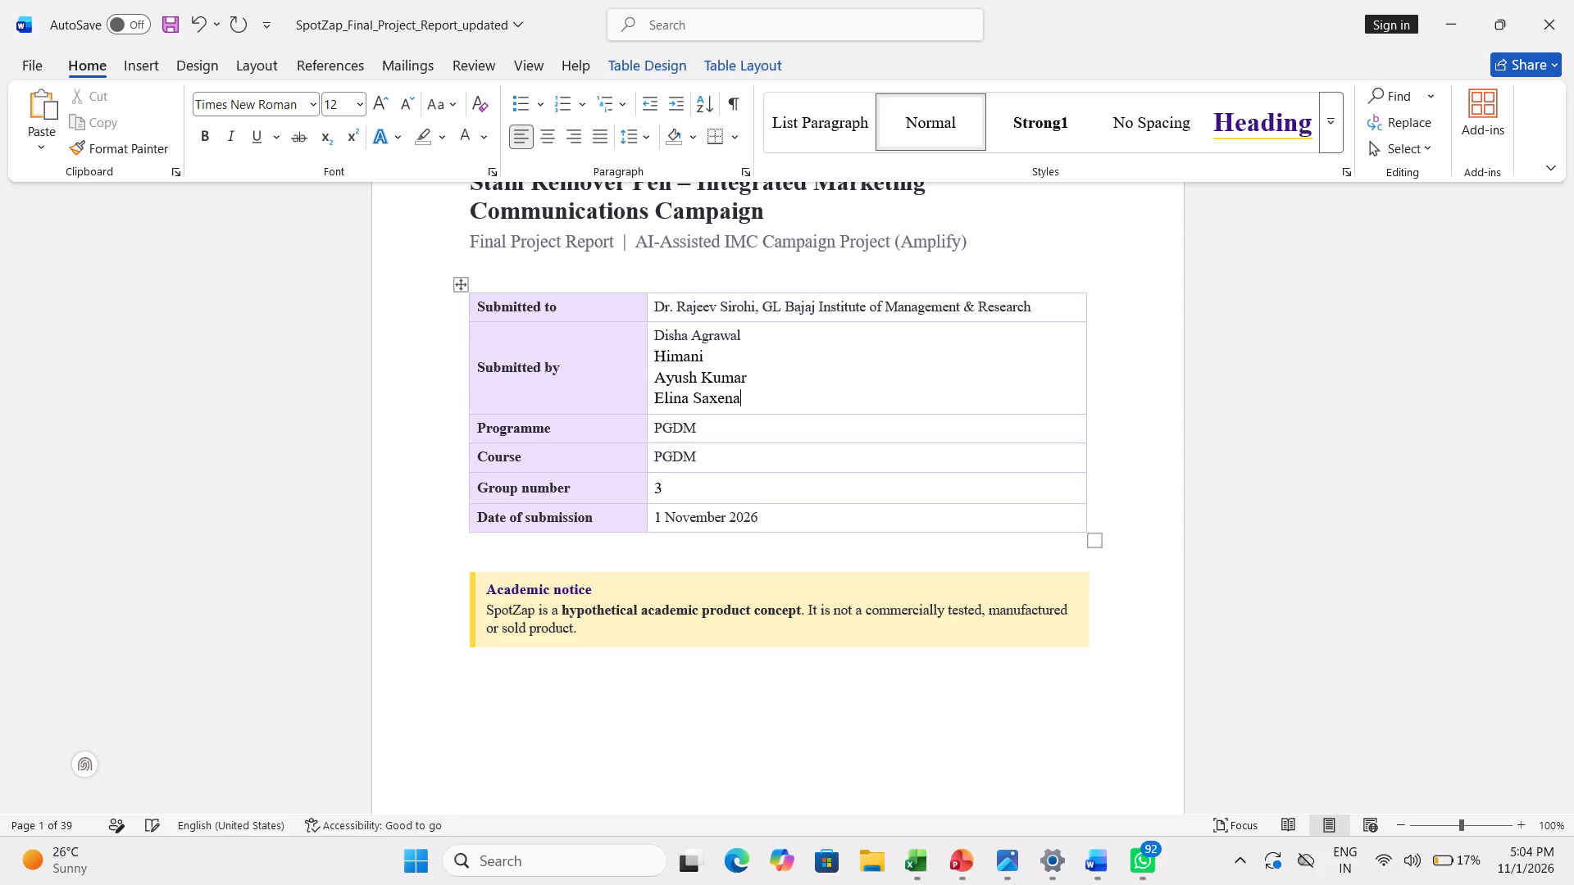
Add the fifth group member's name on a new line in the "Submitted by" cell, replacing the first name initially entered there.
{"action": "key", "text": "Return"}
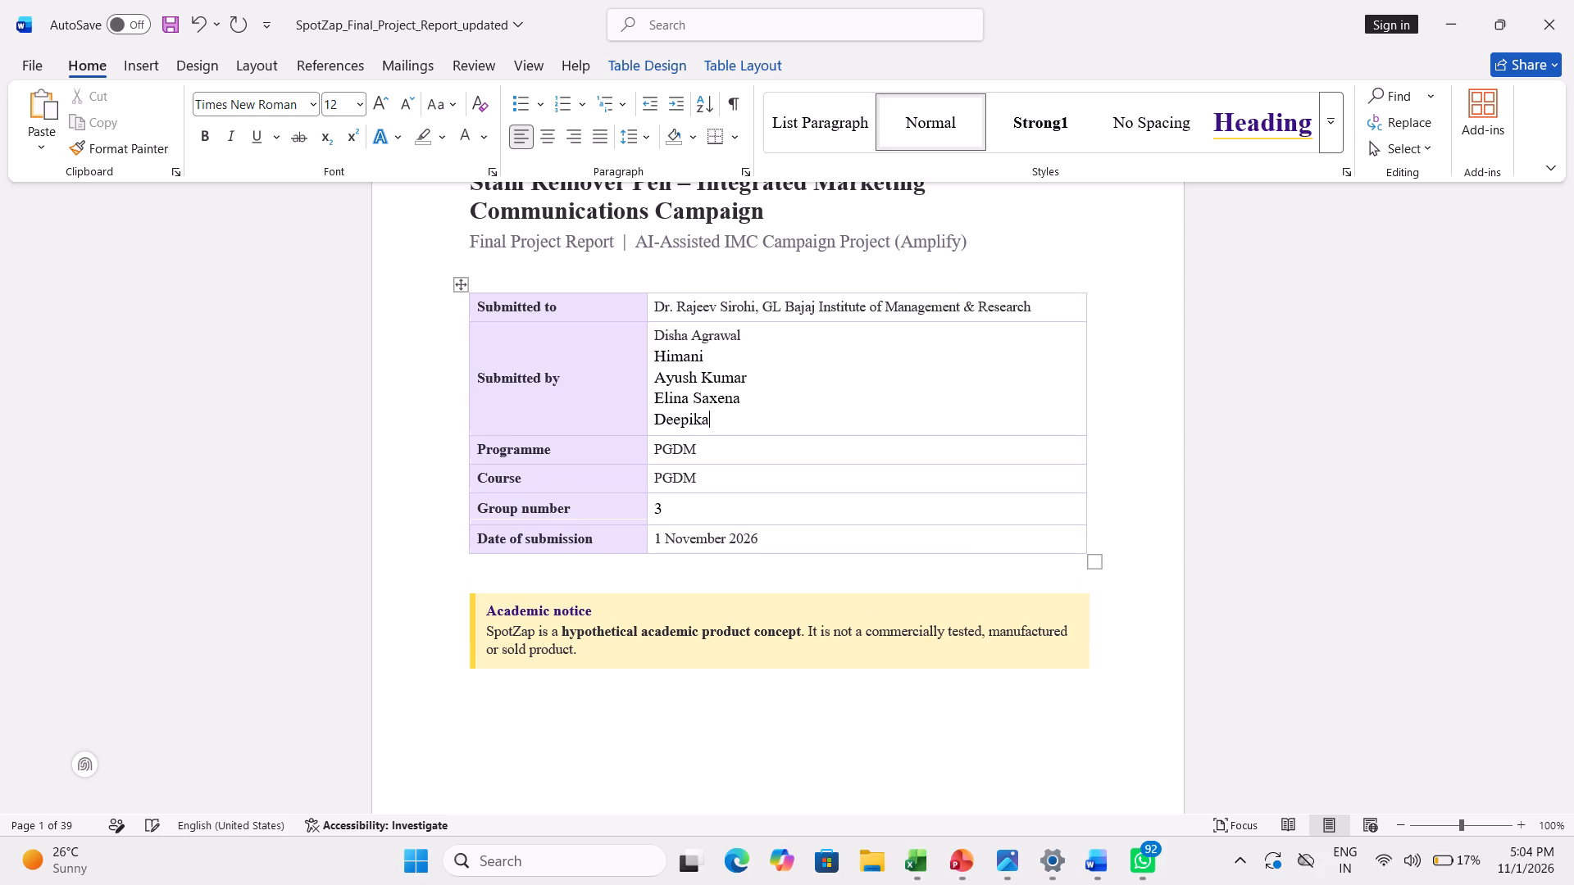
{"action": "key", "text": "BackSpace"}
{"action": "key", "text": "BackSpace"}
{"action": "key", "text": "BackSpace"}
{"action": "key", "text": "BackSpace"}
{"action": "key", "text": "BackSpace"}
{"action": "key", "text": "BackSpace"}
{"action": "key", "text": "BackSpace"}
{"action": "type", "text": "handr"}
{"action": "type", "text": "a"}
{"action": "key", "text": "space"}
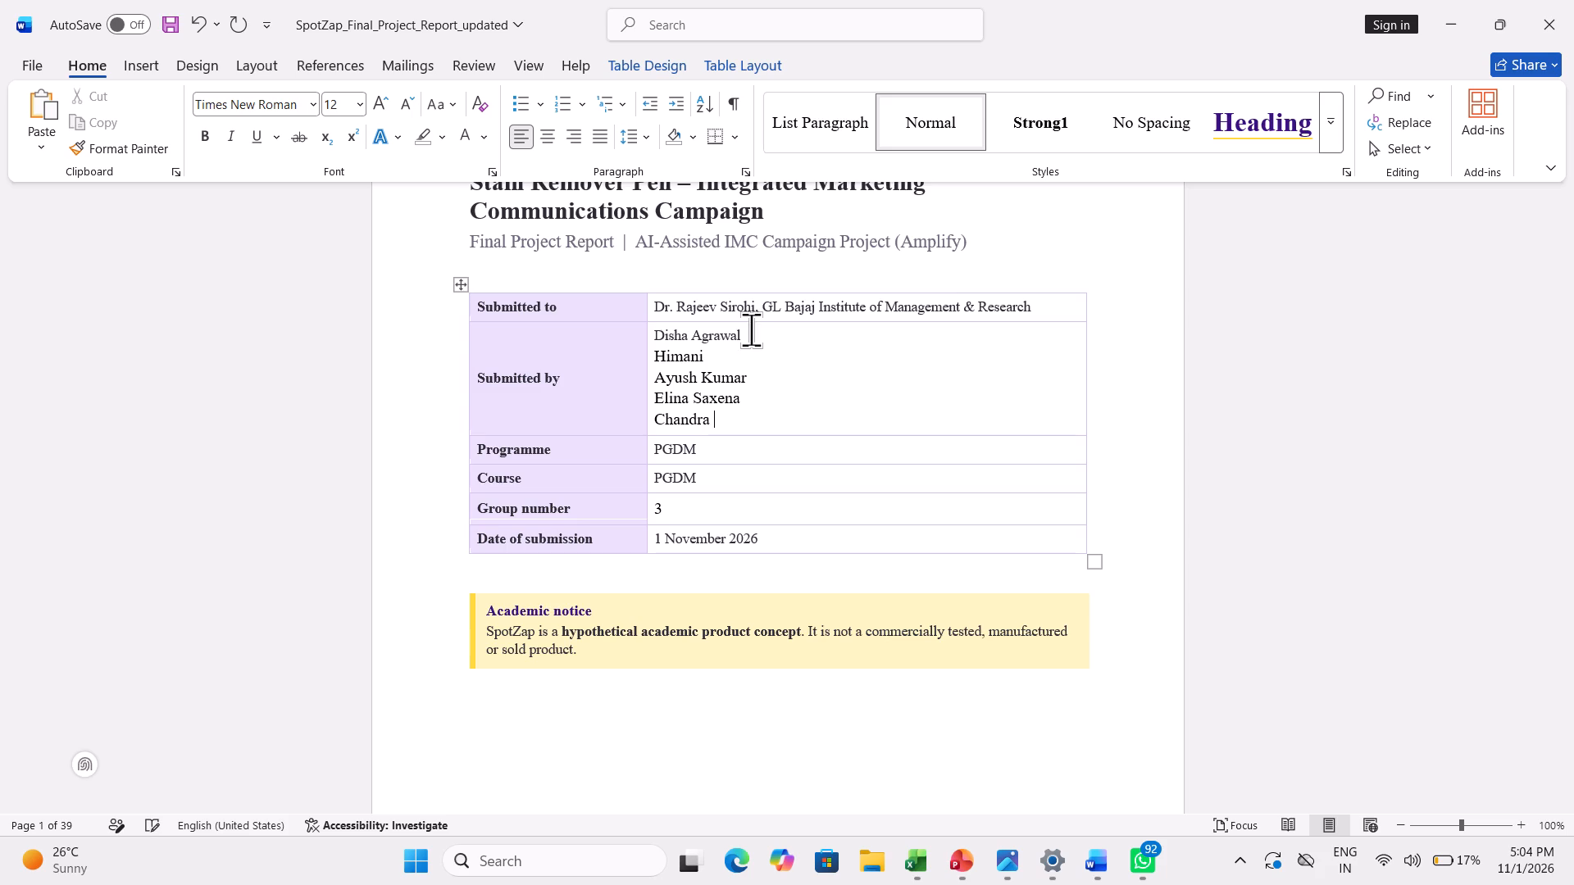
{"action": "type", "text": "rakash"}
Add the sixth and seventh group members' names on separate lines at the end of the "Submitted by" cell.
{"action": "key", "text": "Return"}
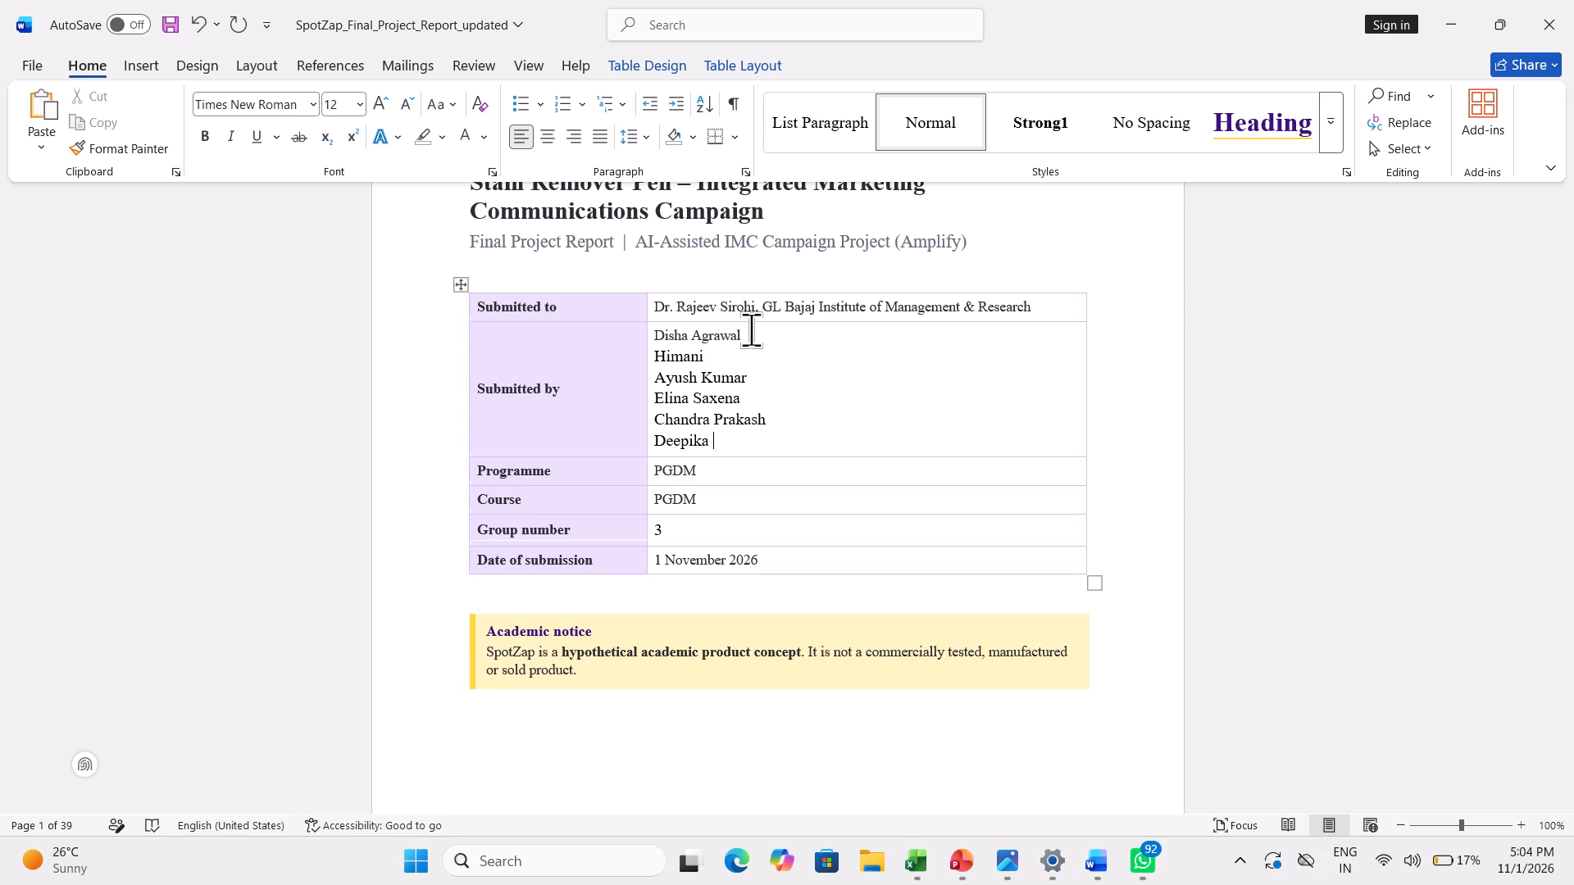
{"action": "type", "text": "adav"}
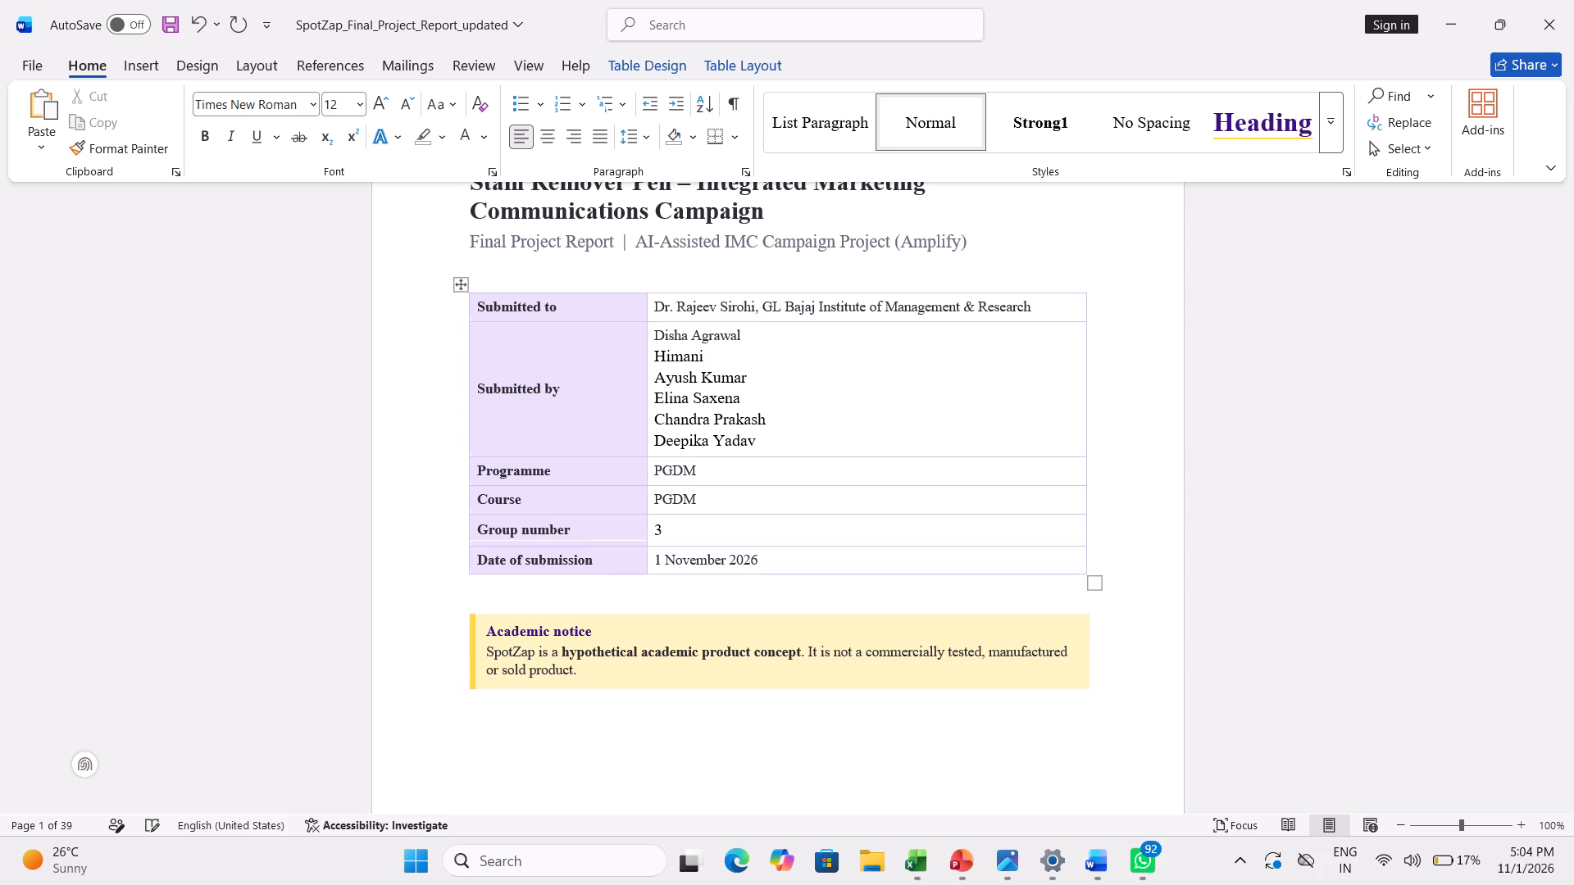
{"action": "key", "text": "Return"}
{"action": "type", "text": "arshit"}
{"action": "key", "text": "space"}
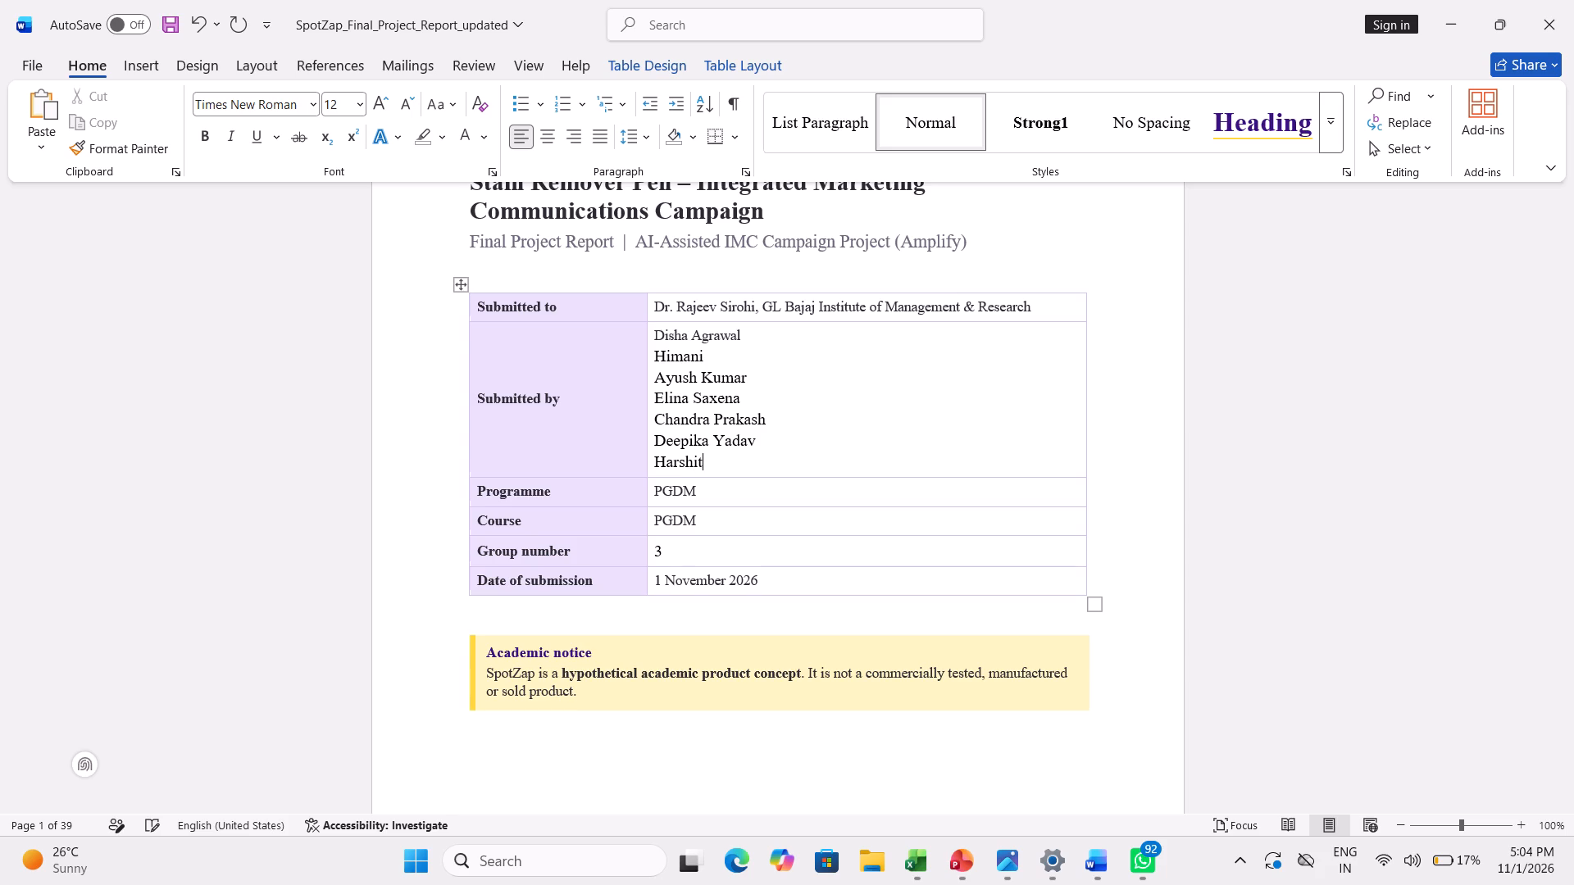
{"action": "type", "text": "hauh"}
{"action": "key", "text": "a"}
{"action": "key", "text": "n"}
Review the Declaration and AI-Use Disclaimer page through to its signature and date line.
{"action": "scroll", "coordinate": [730, 625], "scroll_direction": "down", "scroll_amount": 4}
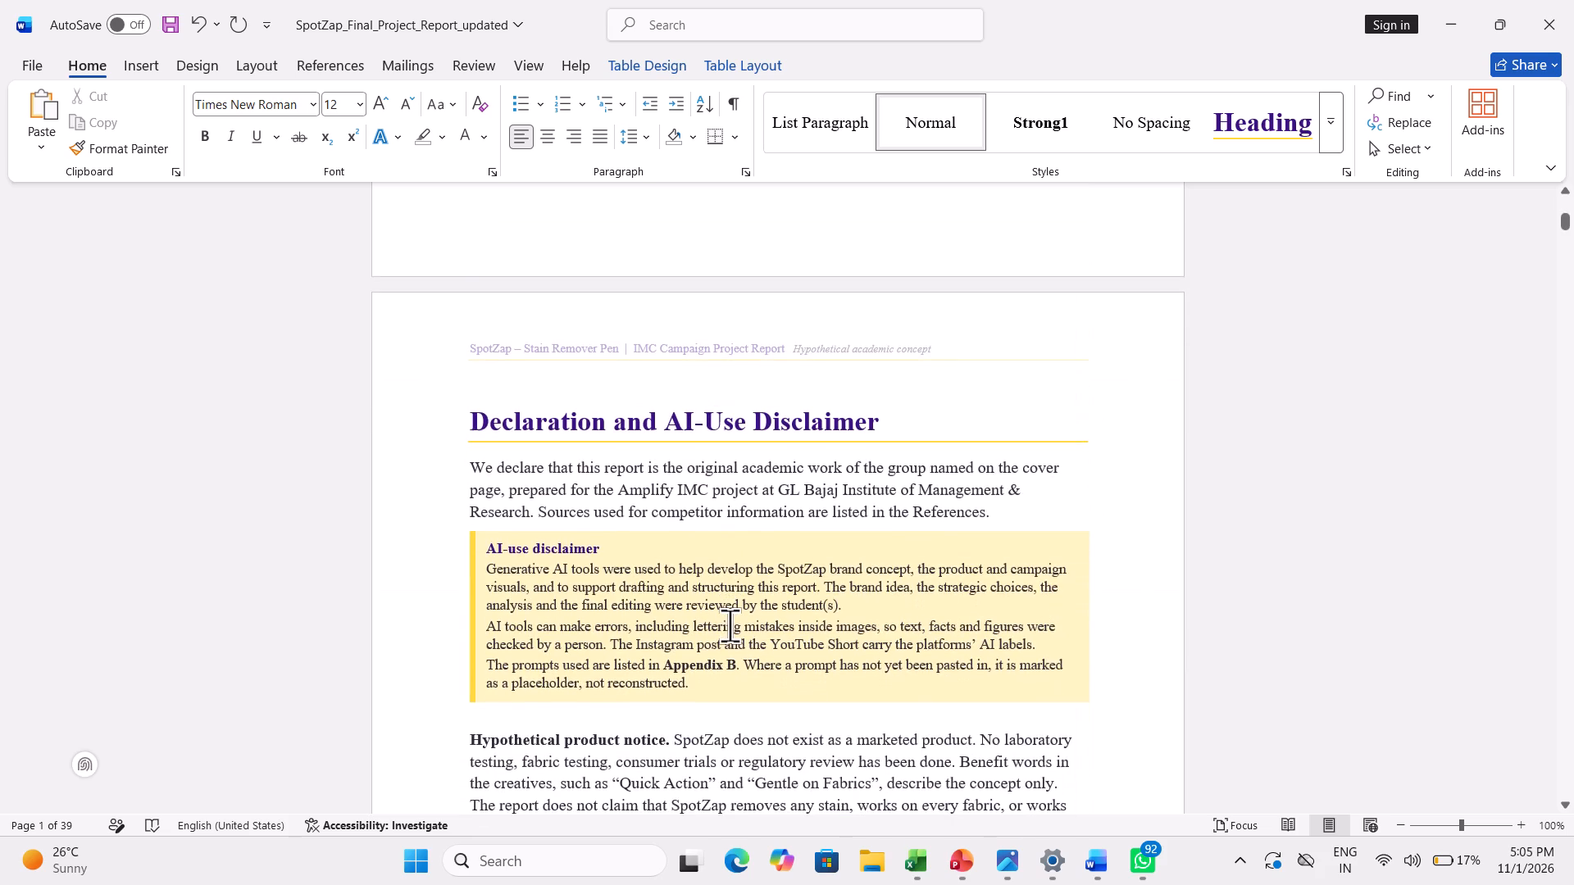
{"action": "scroll", "coordinate": [730, 625], "scroll_direction": "down", "scroll_amount": 1}
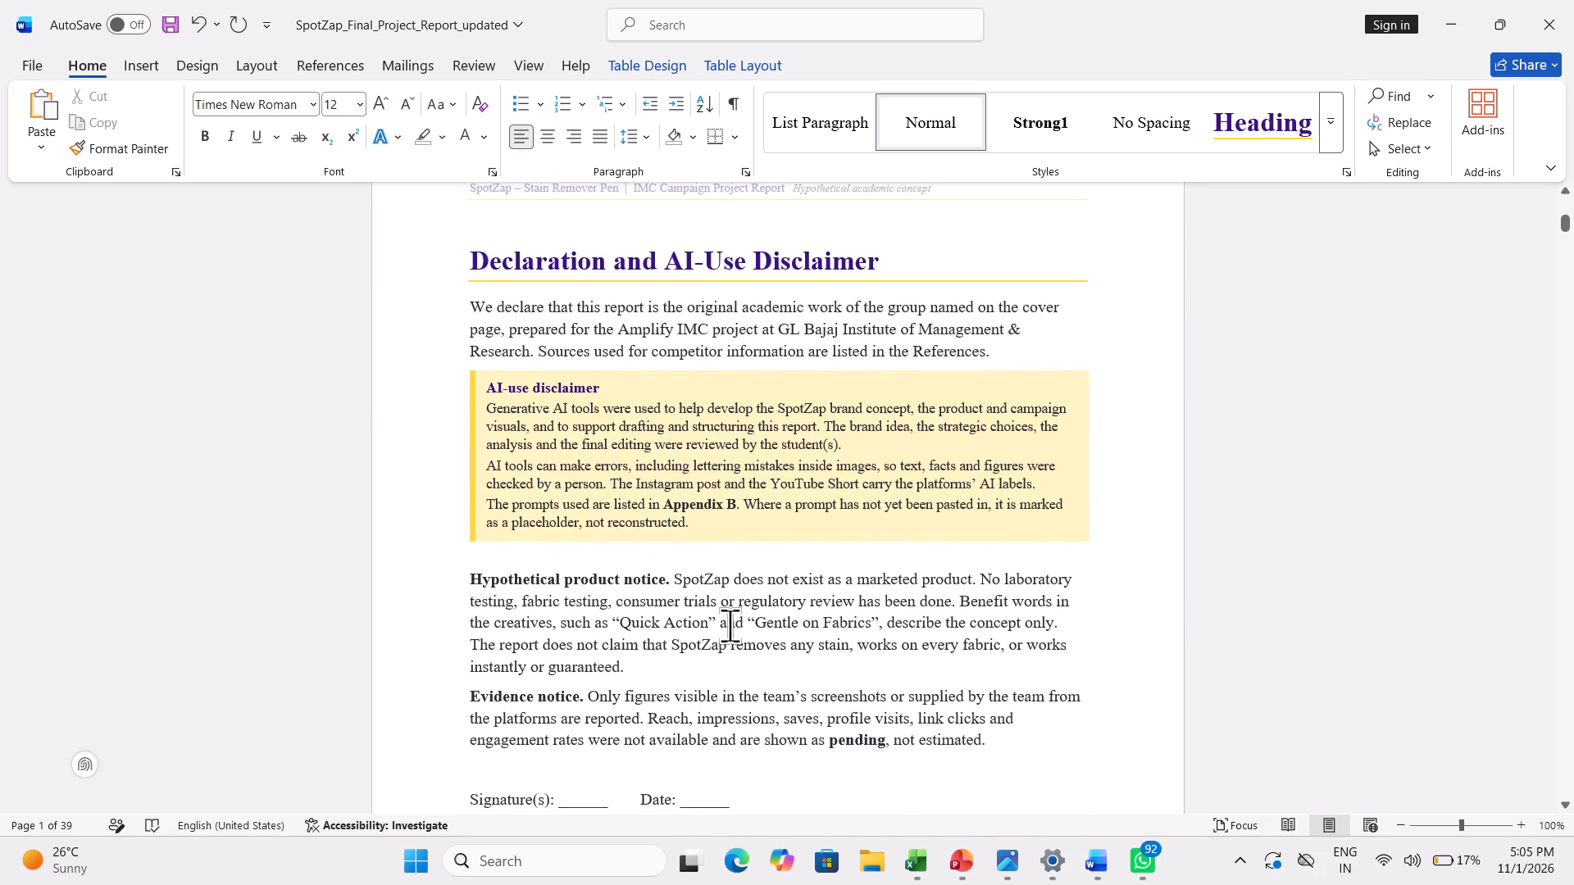
{"action": "scroll", "coordinate": [730, 625], "scroll_direction": "down", "scroll_amount": 2}
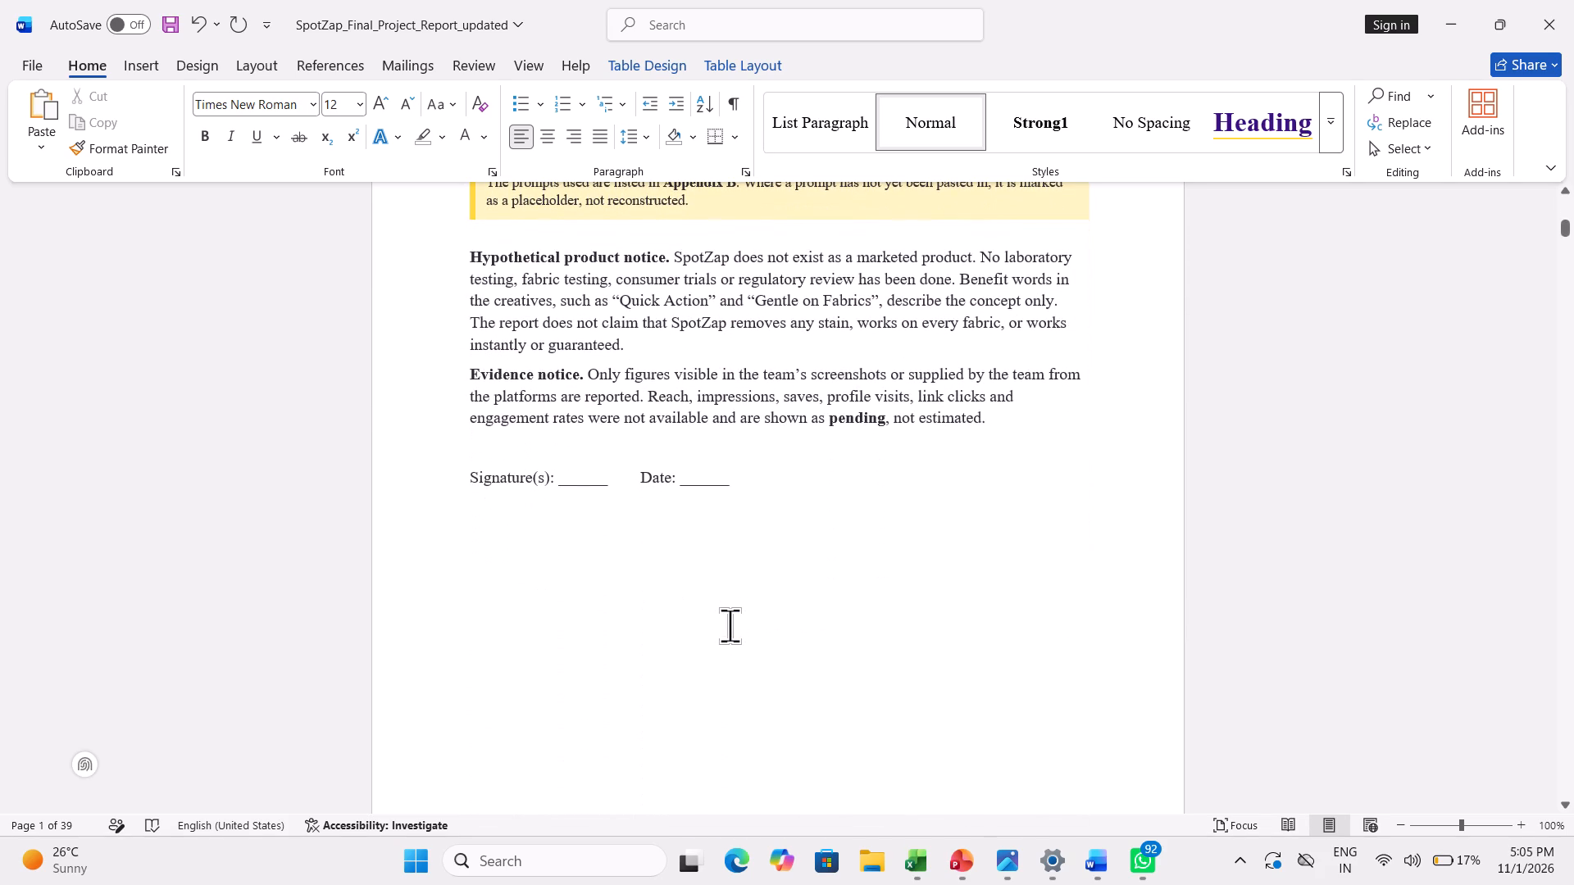
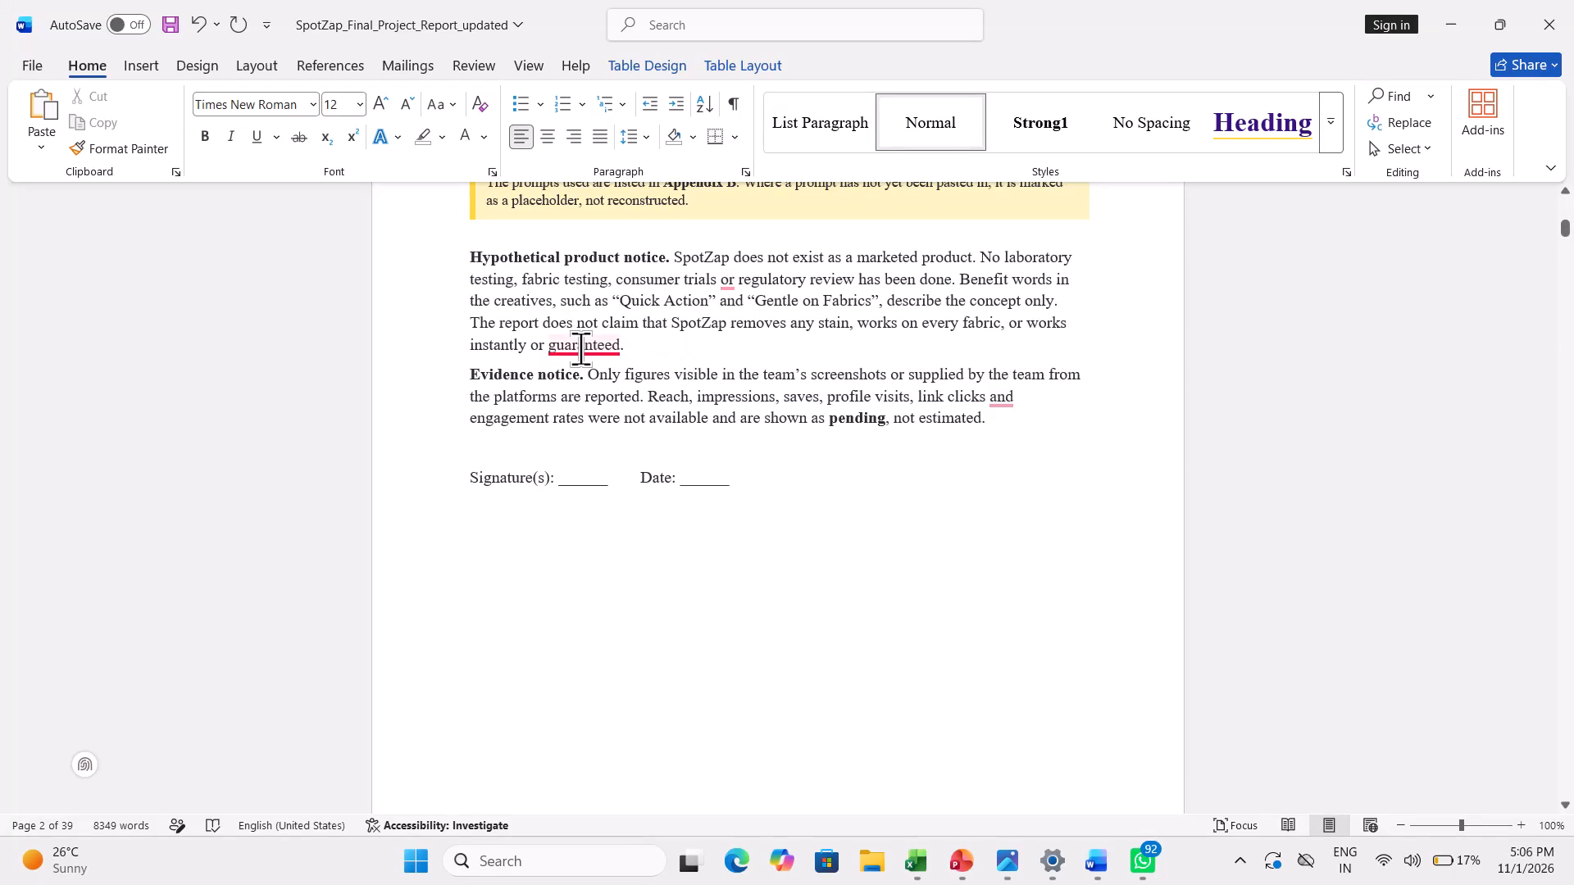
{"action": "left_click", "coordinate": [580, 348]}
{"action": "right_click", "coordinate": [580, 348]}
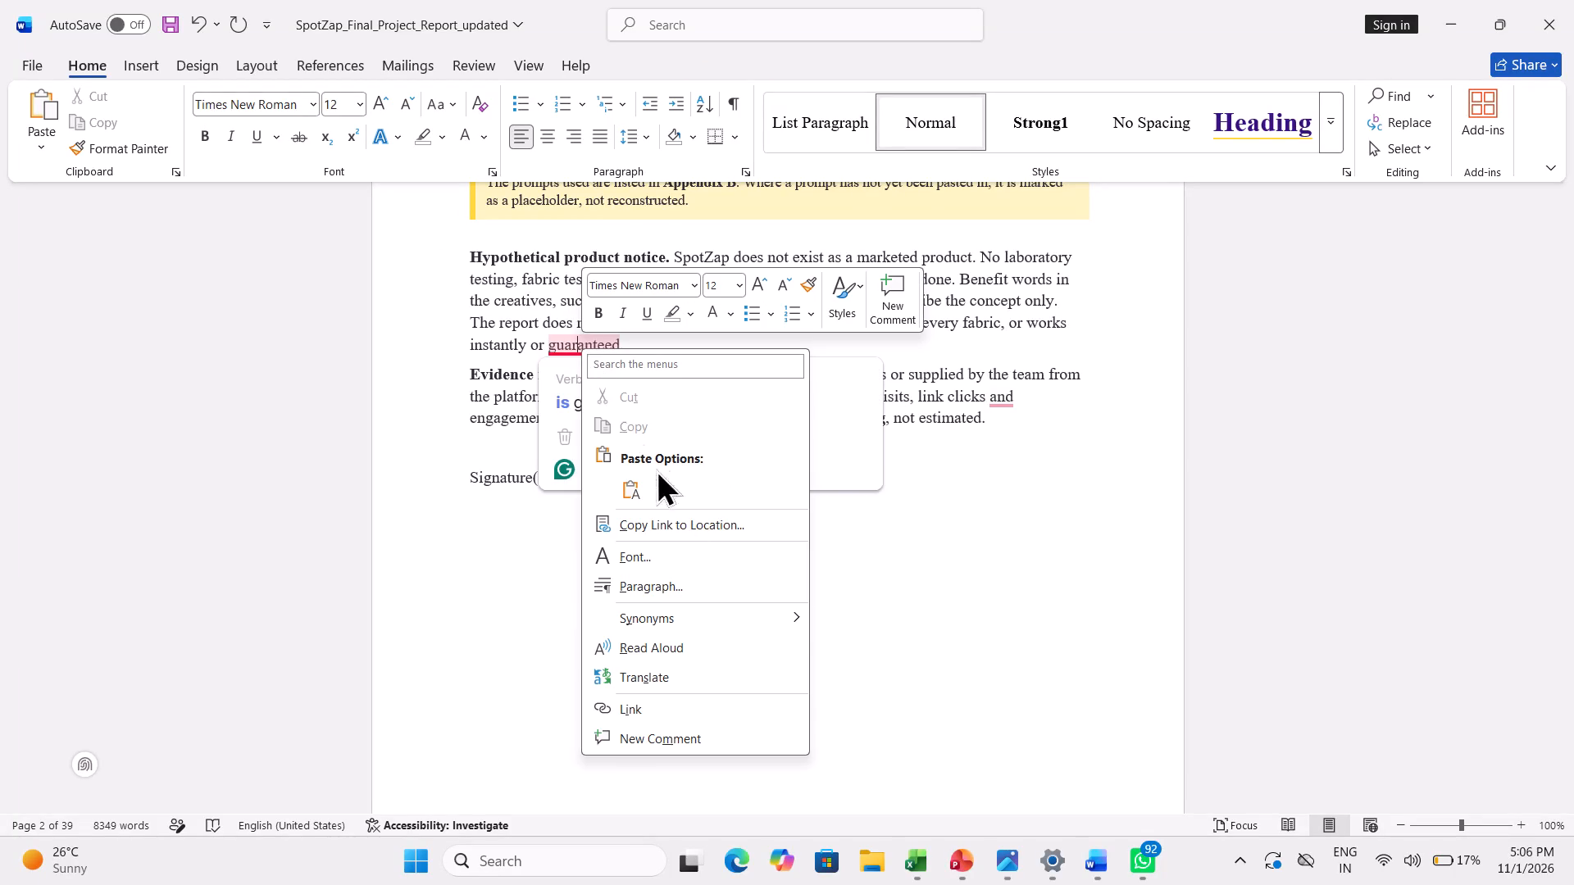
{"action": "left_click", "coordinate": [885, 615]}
Remove the word "Partly" from the A4, A5, B1 and B4 status cells in Table 1 of the Executive Summary.
{"action": "scroll", "coordinate": [850, 436], "scroll_direction": "down", "scroll_amount": 3}
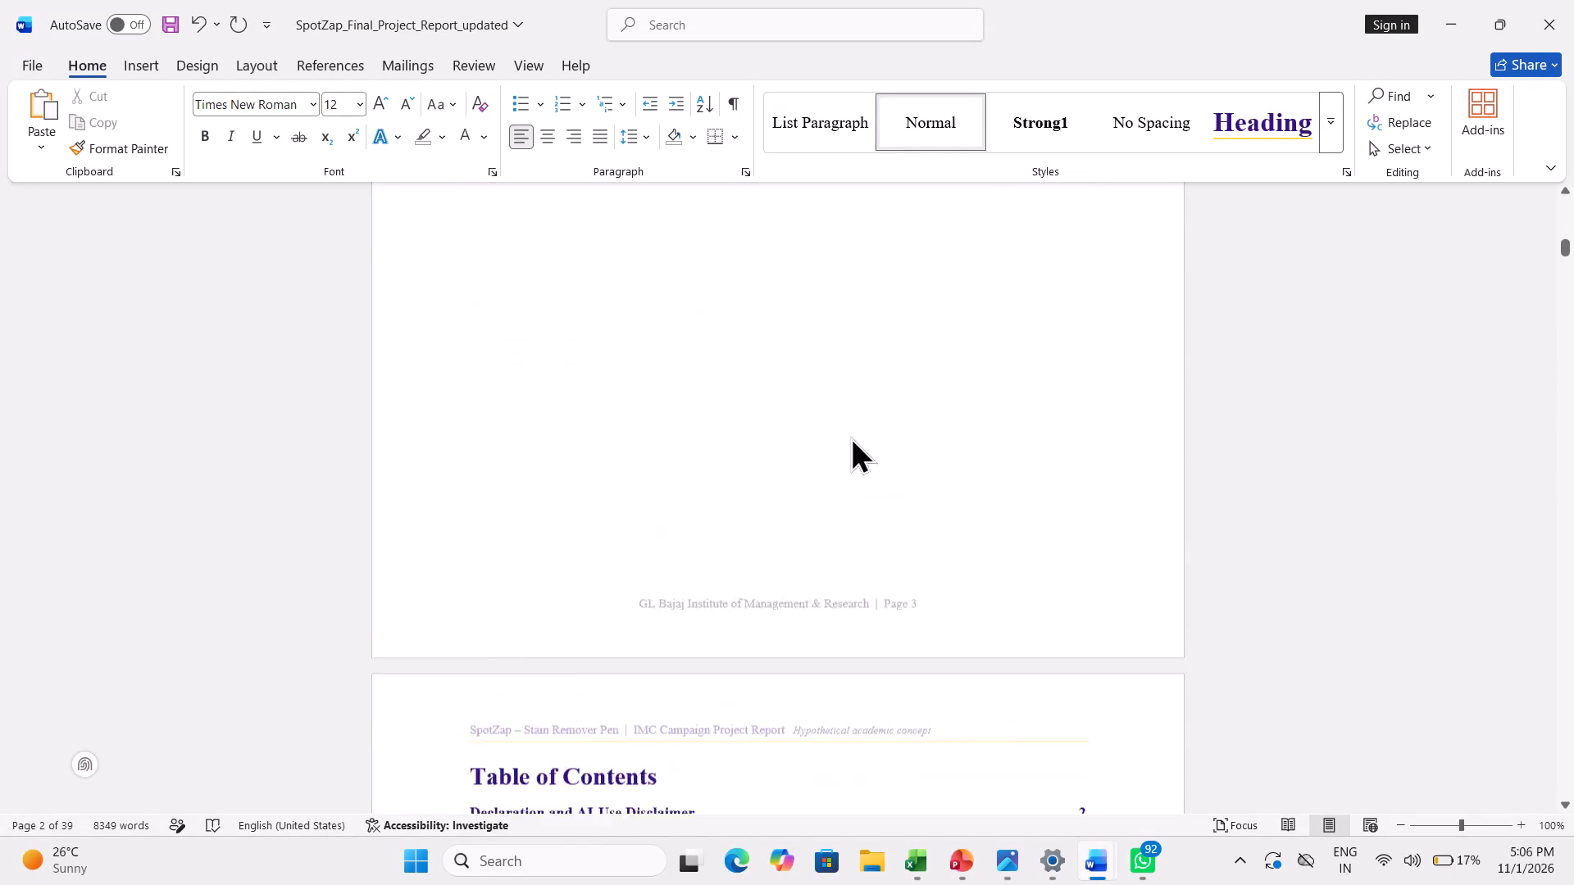
{"action": "scroll", "coordinate": [850, 436], "scroll_direction": "down", "scroll_amount": 9}
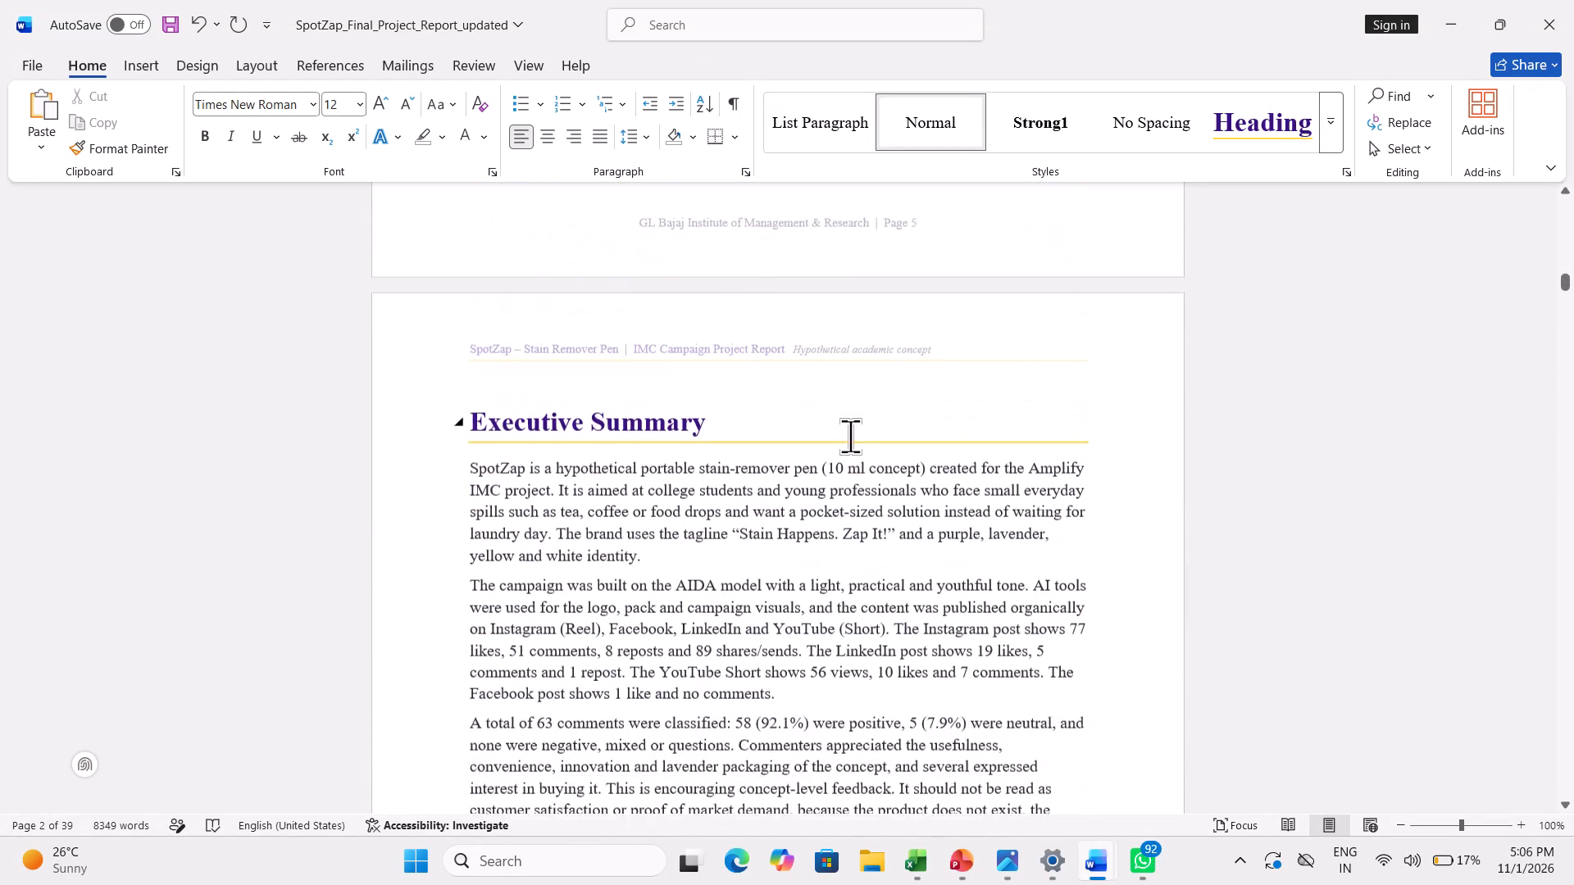
{"action": "scroll", "coordinate": [850, 436], "scroll_direction": "down", "scroll_amount": 5}
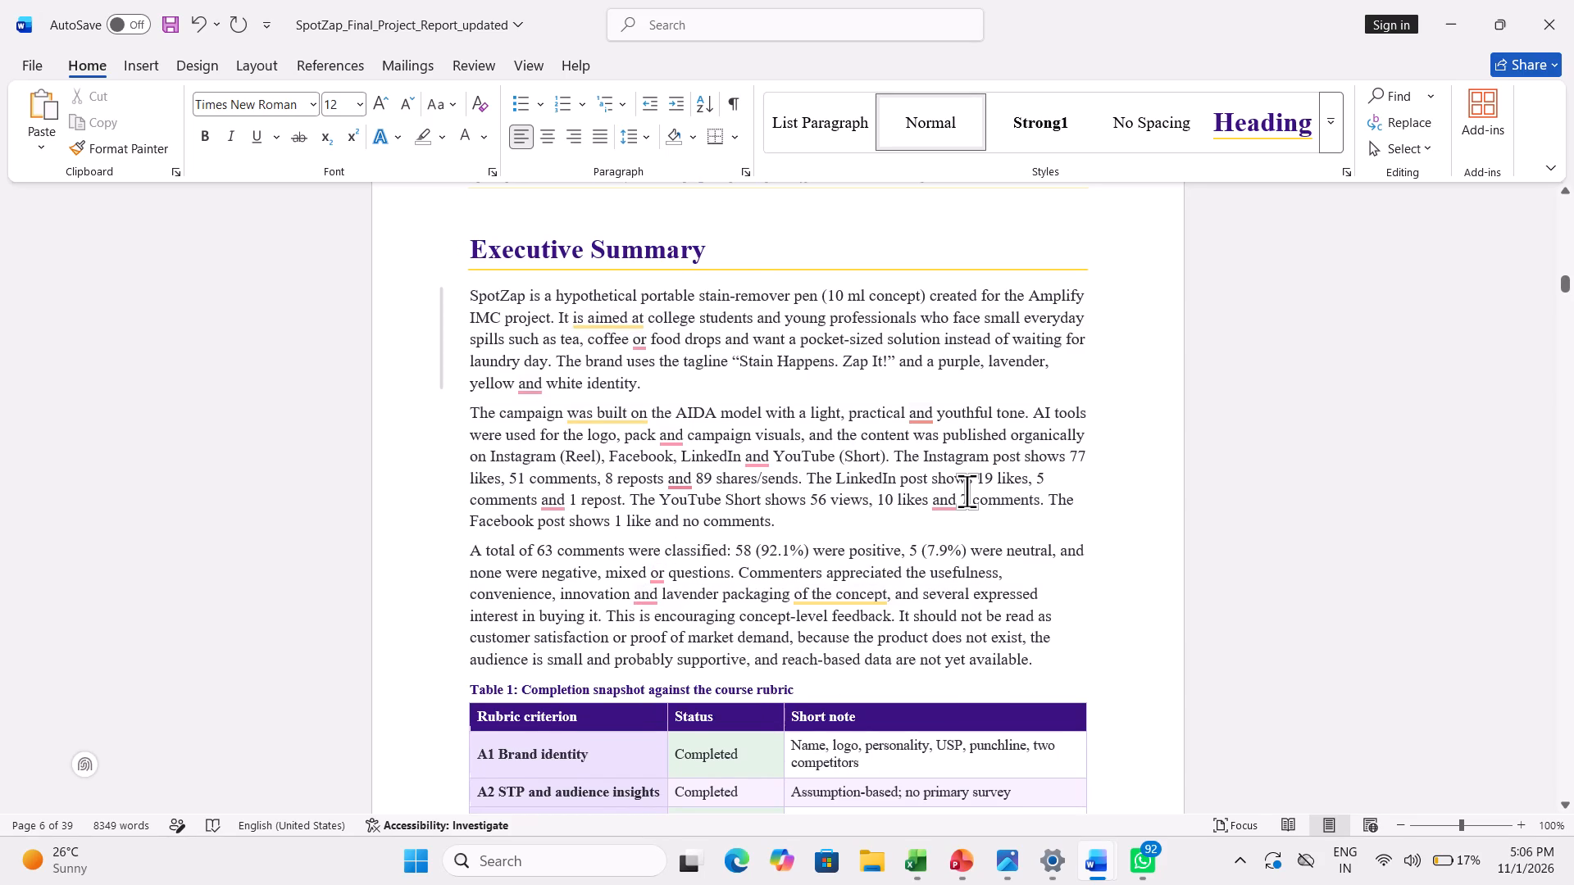
{"action": "scroll", "coordinate": [967, 491], "scroll_direction": "down", "scroll_amount": 3}
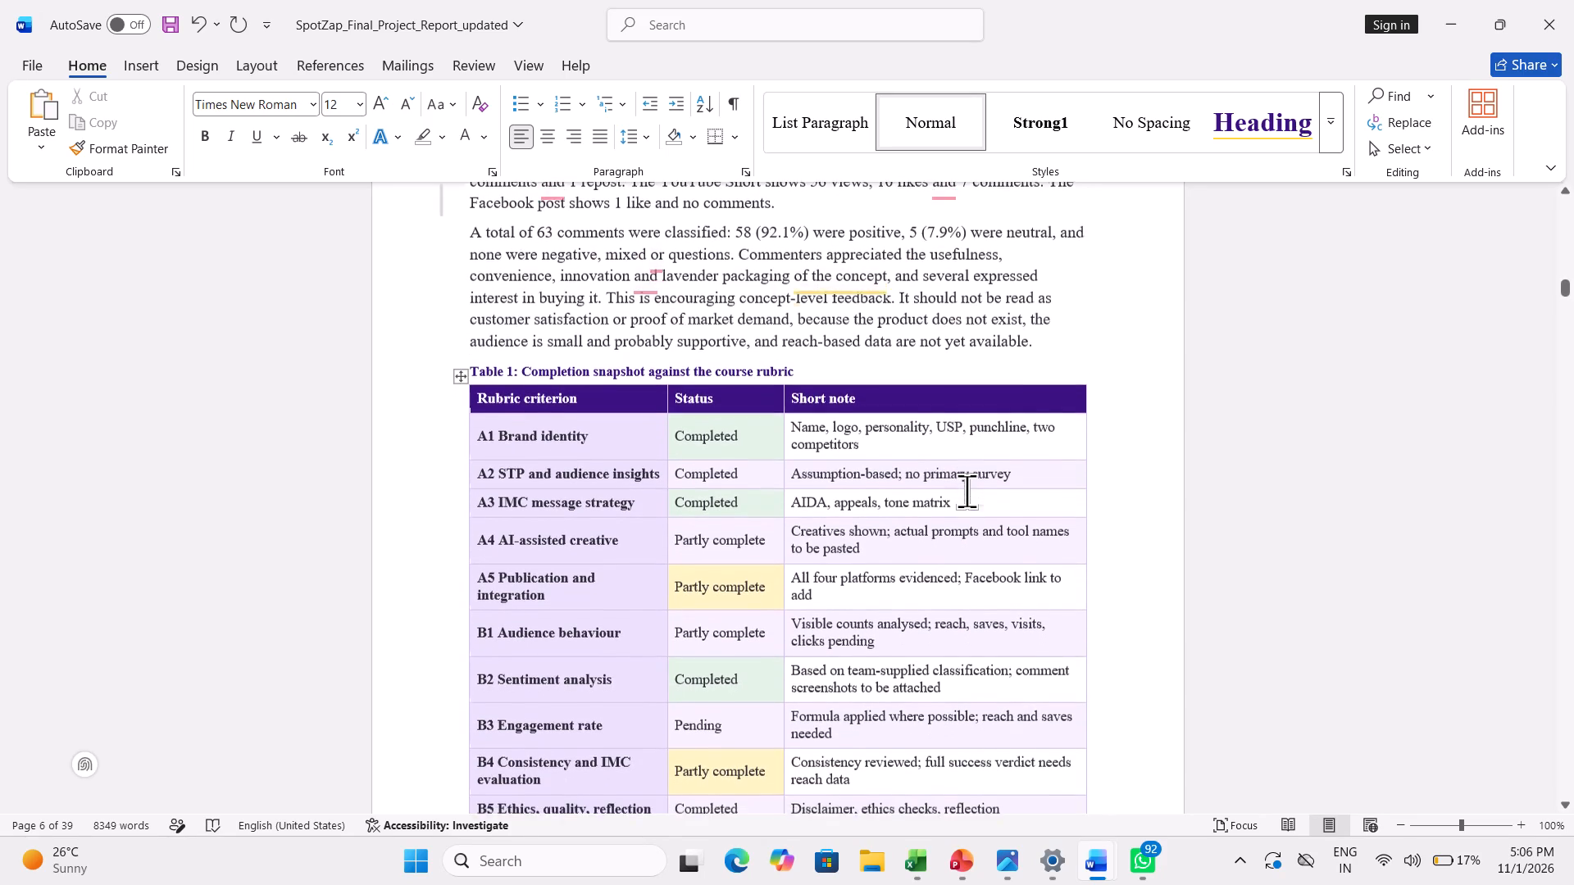
{"action": "scroll", "coordinate": [967, 491], "scroll_direction": "down", "scroll_amount": 1}
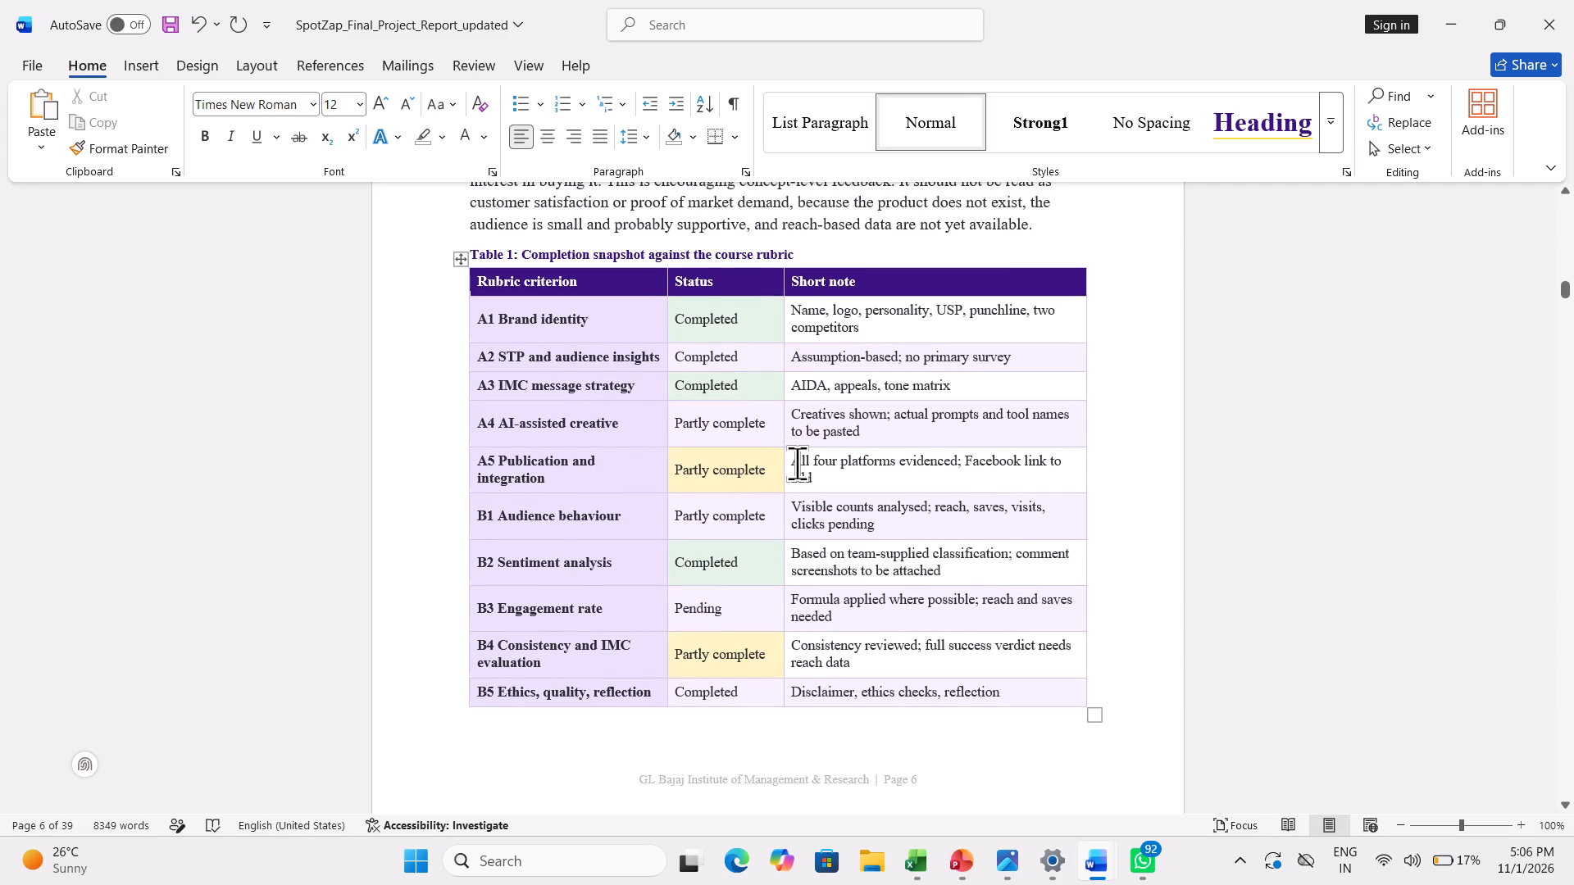
{"action": "left_click_drag", "start_coordinate": [711, 432], "coordinate": [676, 424]}
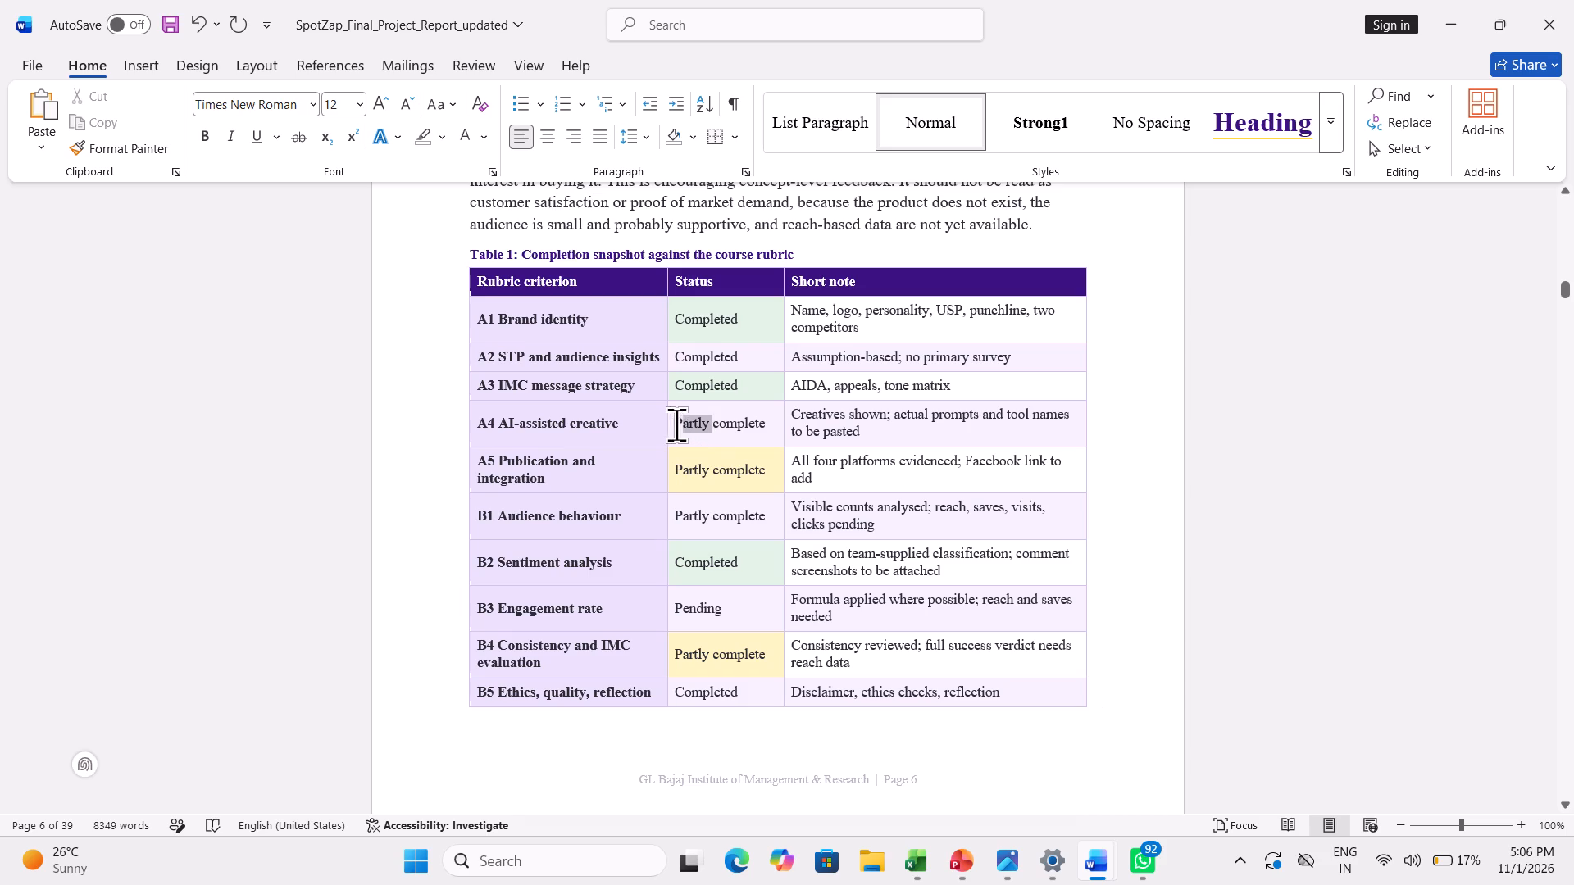
{"action": "left_click_drag", "start_coordinate": [676, 424], "coordinate": [671, 423]}
{"action": "key", "text": "Delete"}
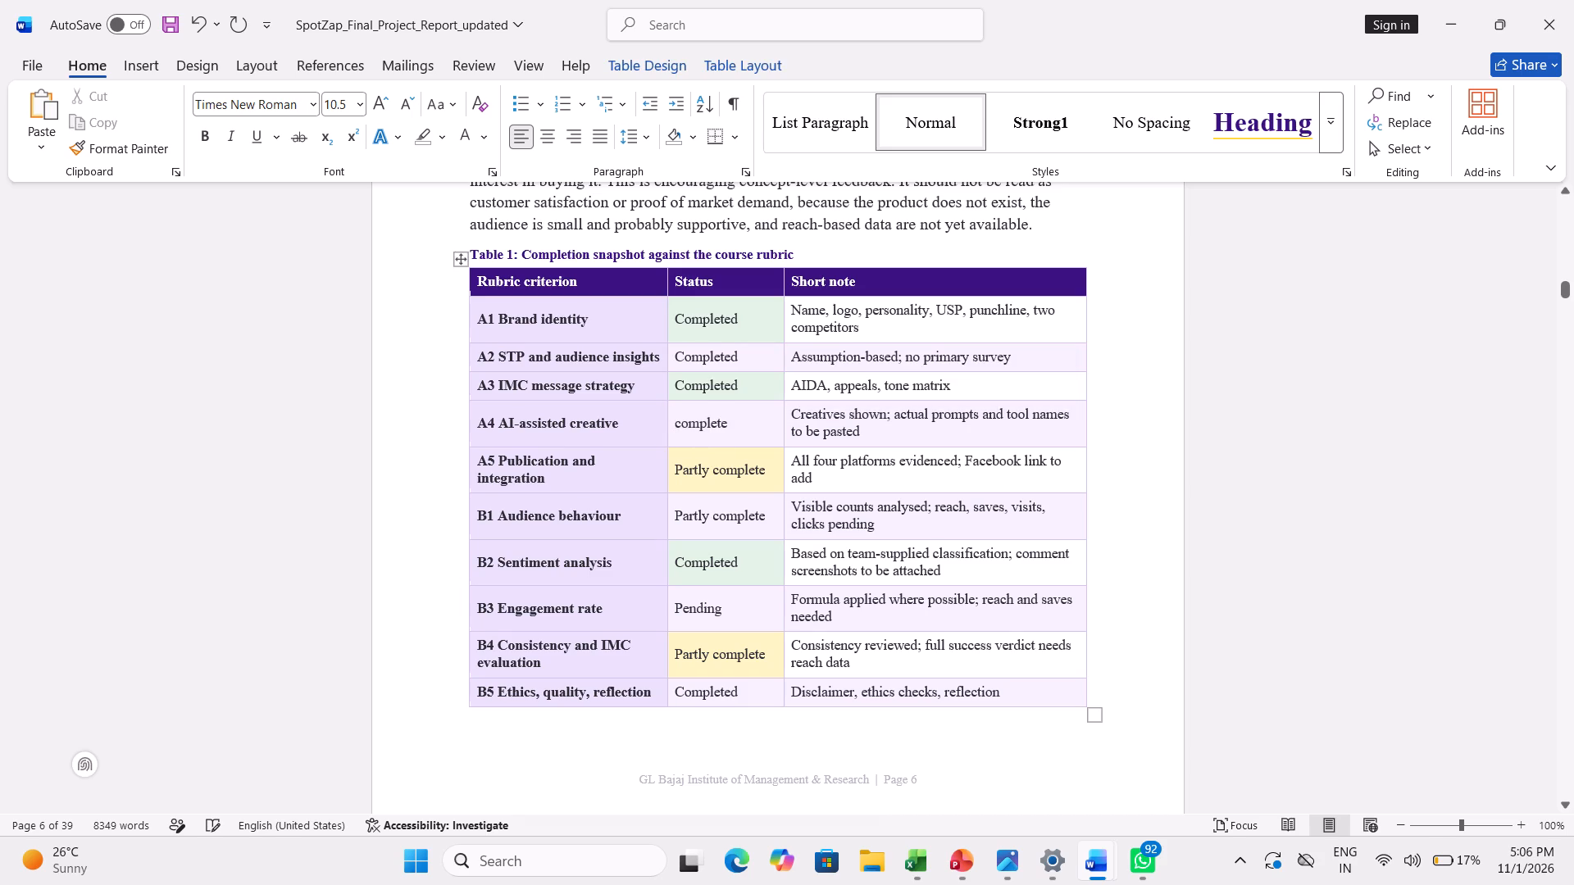
{"action": "left_click_drag", "start_coordinate": [710, 469], "coordinate": [674, 465]}
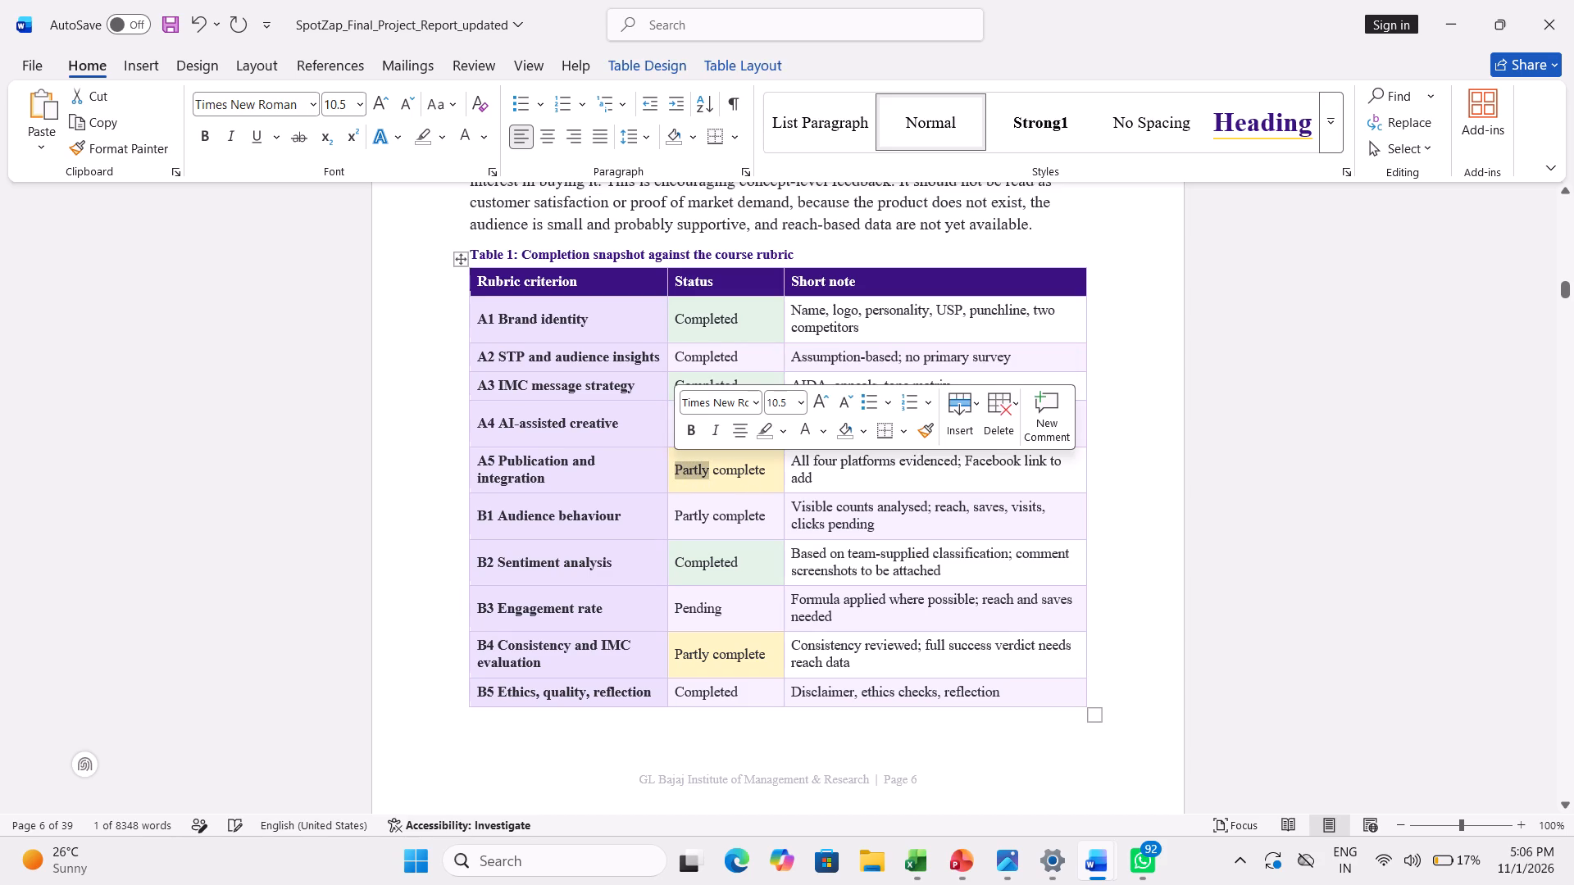
{"action": "key", "text": "Delete"}
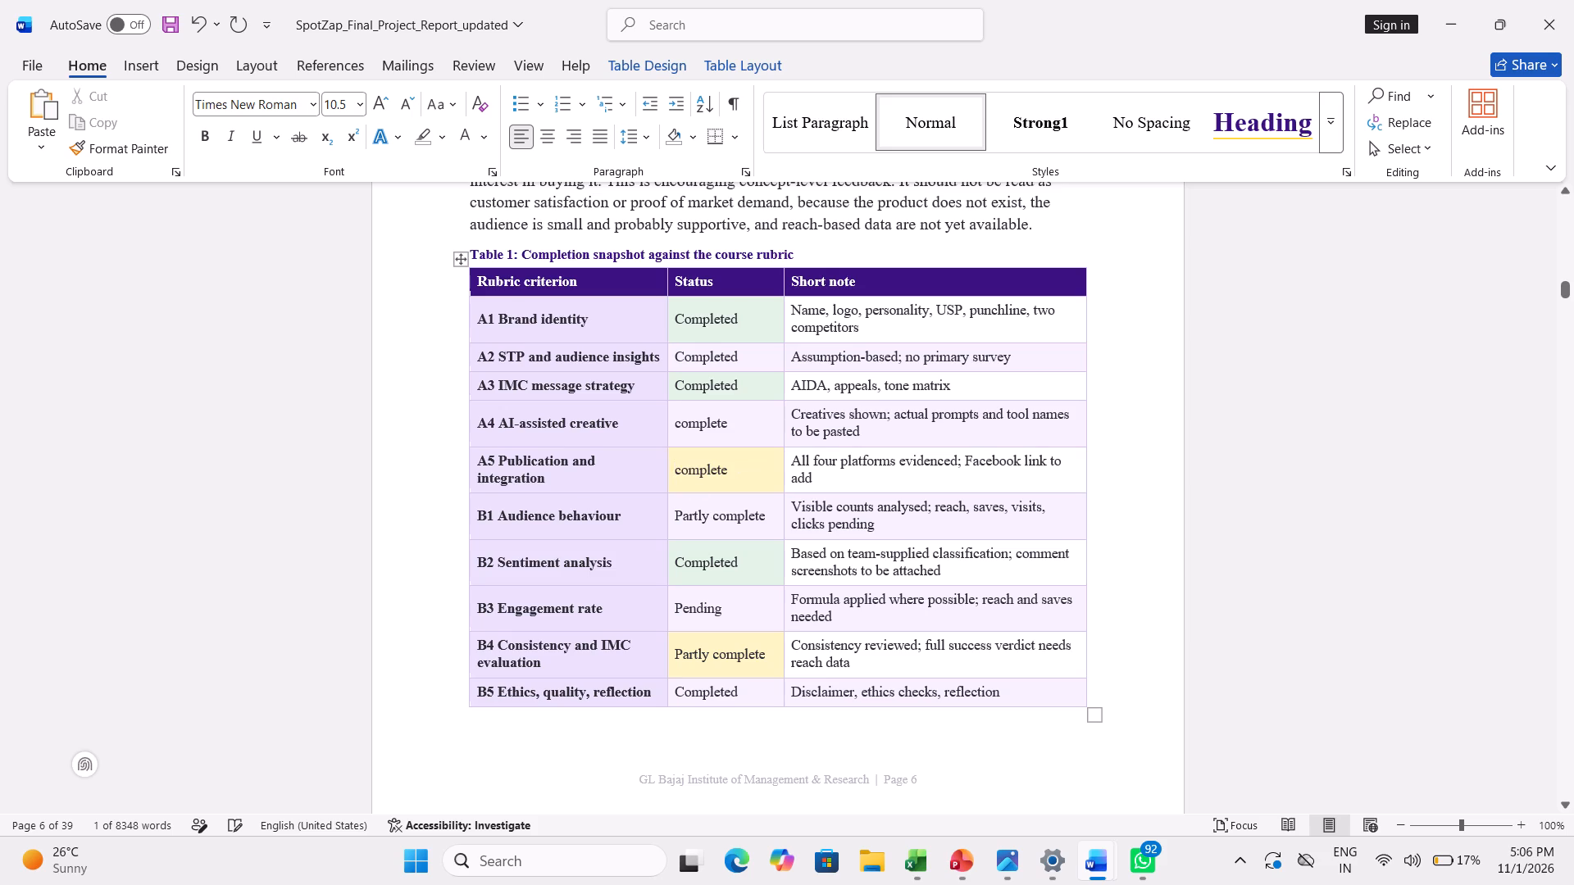
{"action": "left_click_drag", "start_coordinate": [711, 520], "coordinate": [671, 515]}
{"action": "key", "text": "Delete"}
{"action": "left_click_drag", "start_coordinate": [707, 657], "coordinate": [680, 656]}
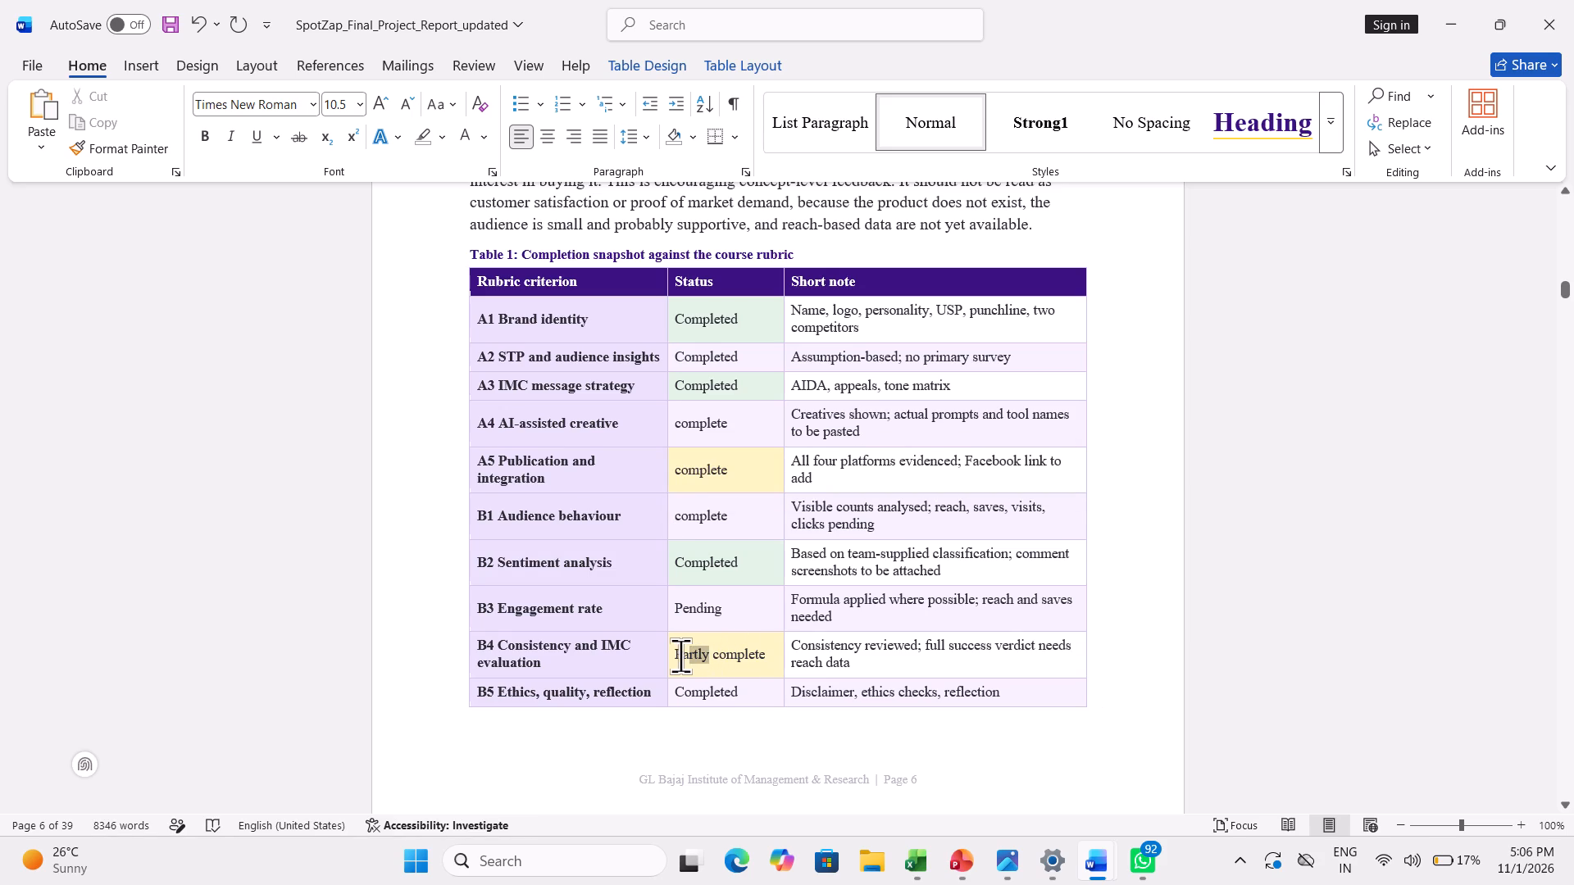
{"action": "left_click_drag", "start_coordinate": [680, 656], "coordinate": [670, 652]}
{"action": "key", "text": "Delete"}
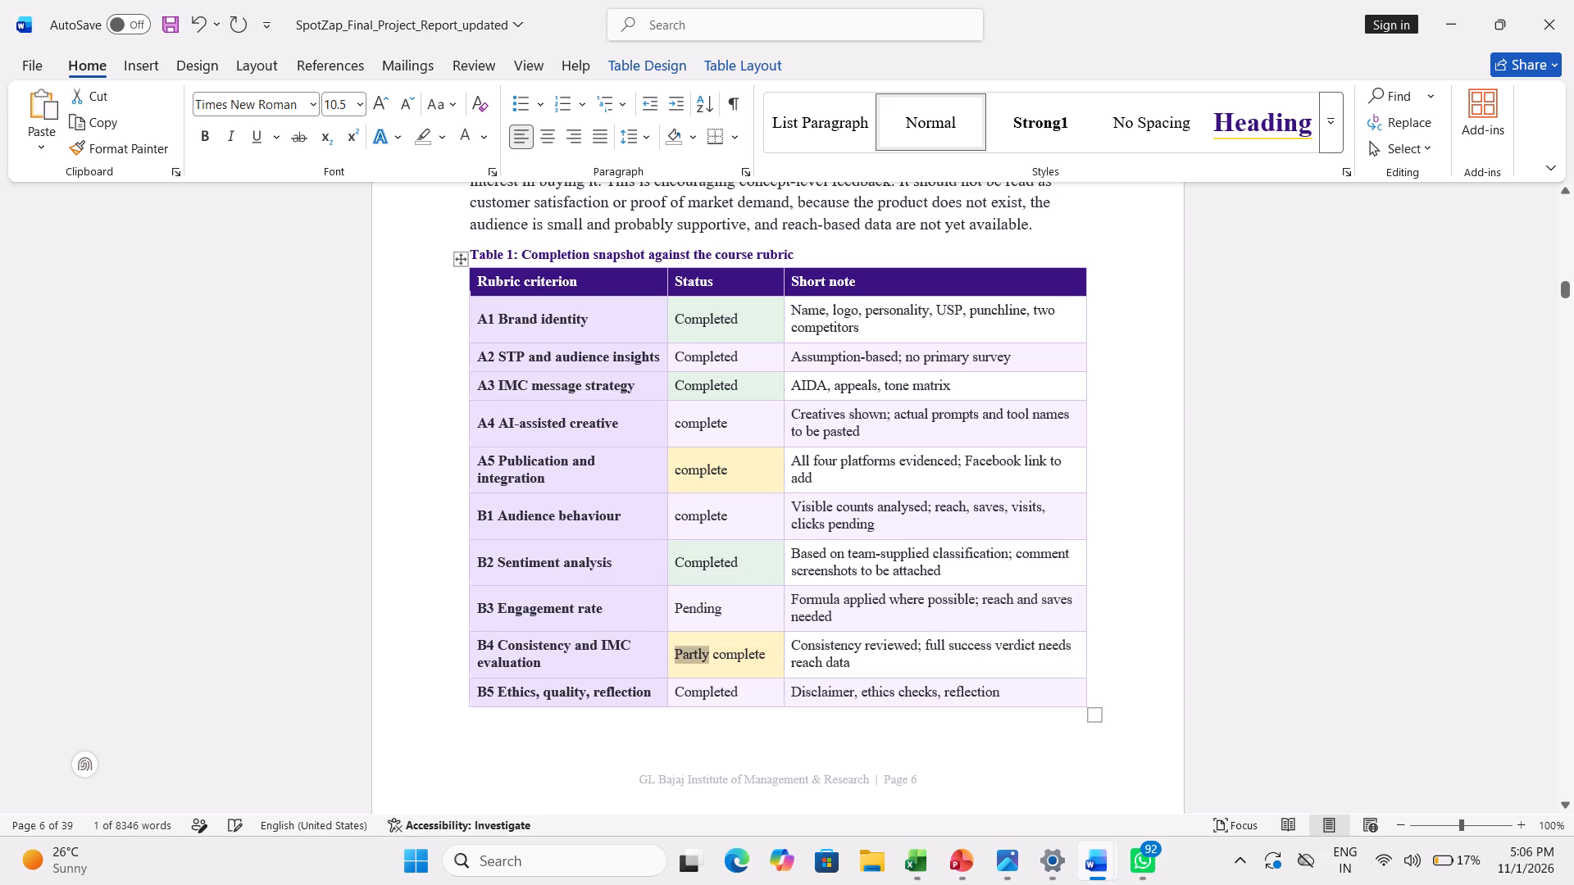
Change the B3 Engagement rate status in Table 1 to "Complete".
{"action": "left_click_drag", "start_coordinate": [728, 602], "coordinate": [687, 603]}
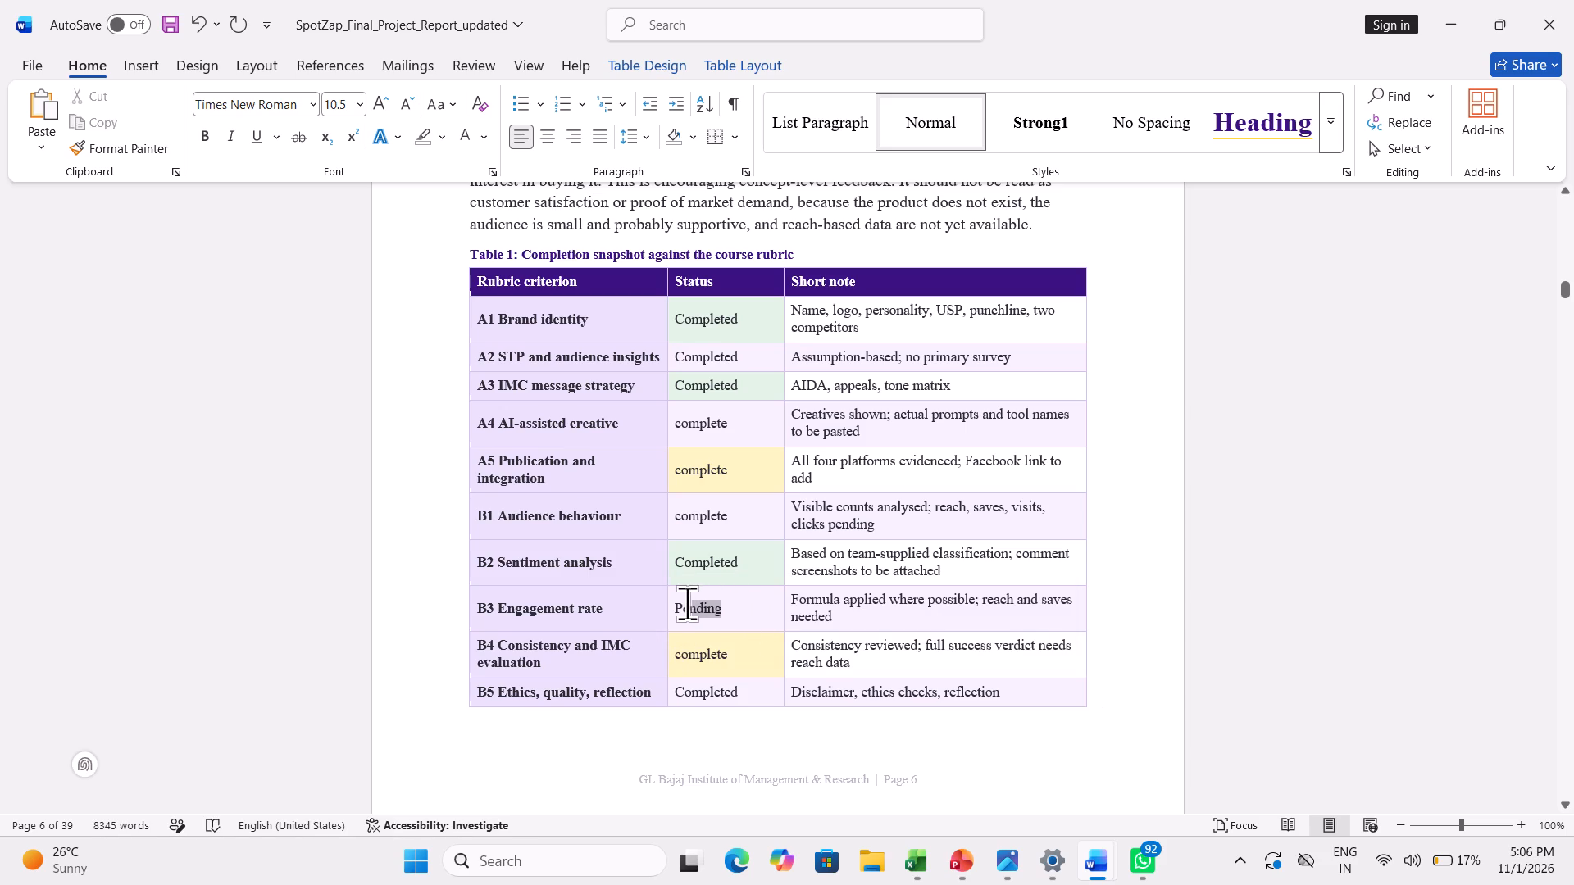
{"action": "left_click_drag", "start_coordinate": [687, 603], "coordinate": [676, 602]}
{"action": "type", "text": "omplete"}
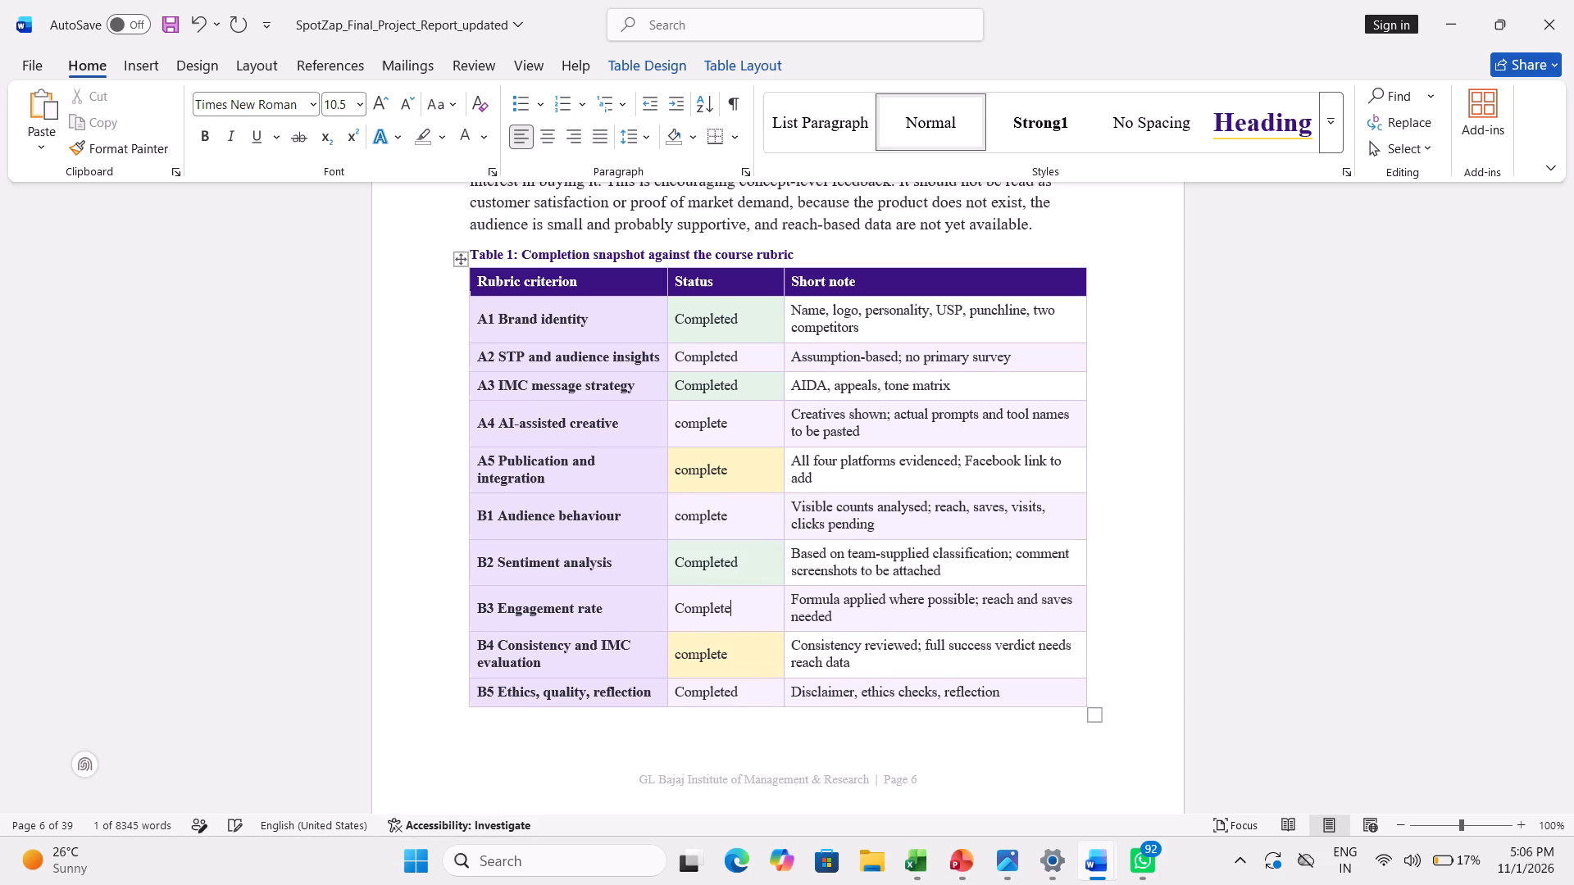
Delete the phrase "but it is not 100% complete" from the Overall position paragraph after Table 1.
{"action": "scroll", "coordinate": [840, 692], "scroll_direction": "down", "scroll_amount": 4}
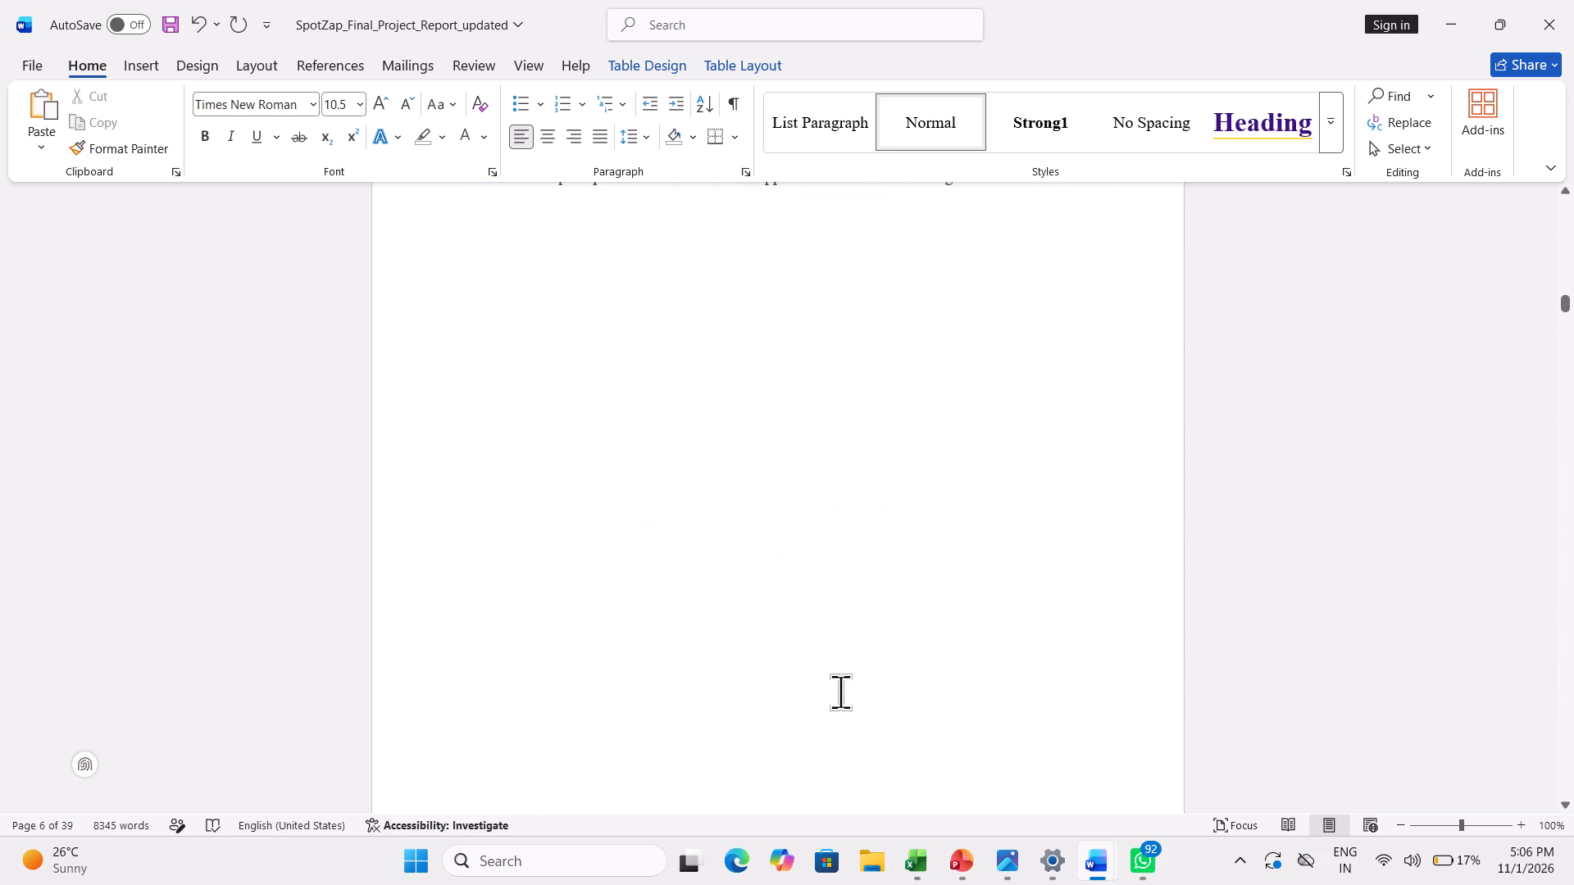
{"action": "scroll", "coordinate": [840, 692], "scroll_direction": "up", "scroll_amount": 2}
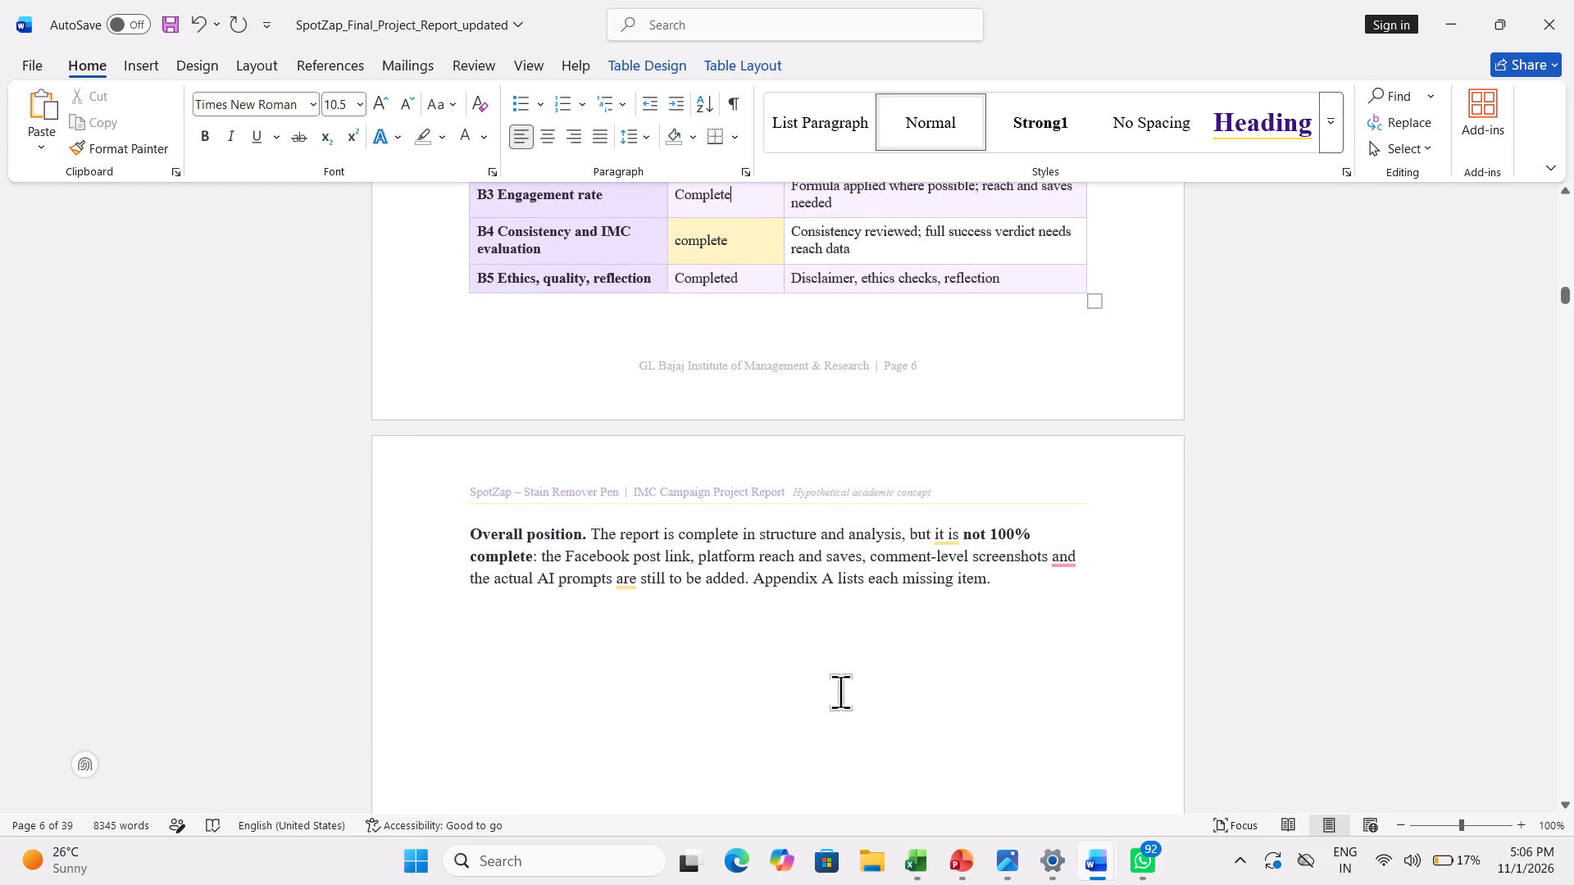
{"action": "scroll", "coordinate": [840, 692], "scroll_direction": "down", "scroll_amount": 2}
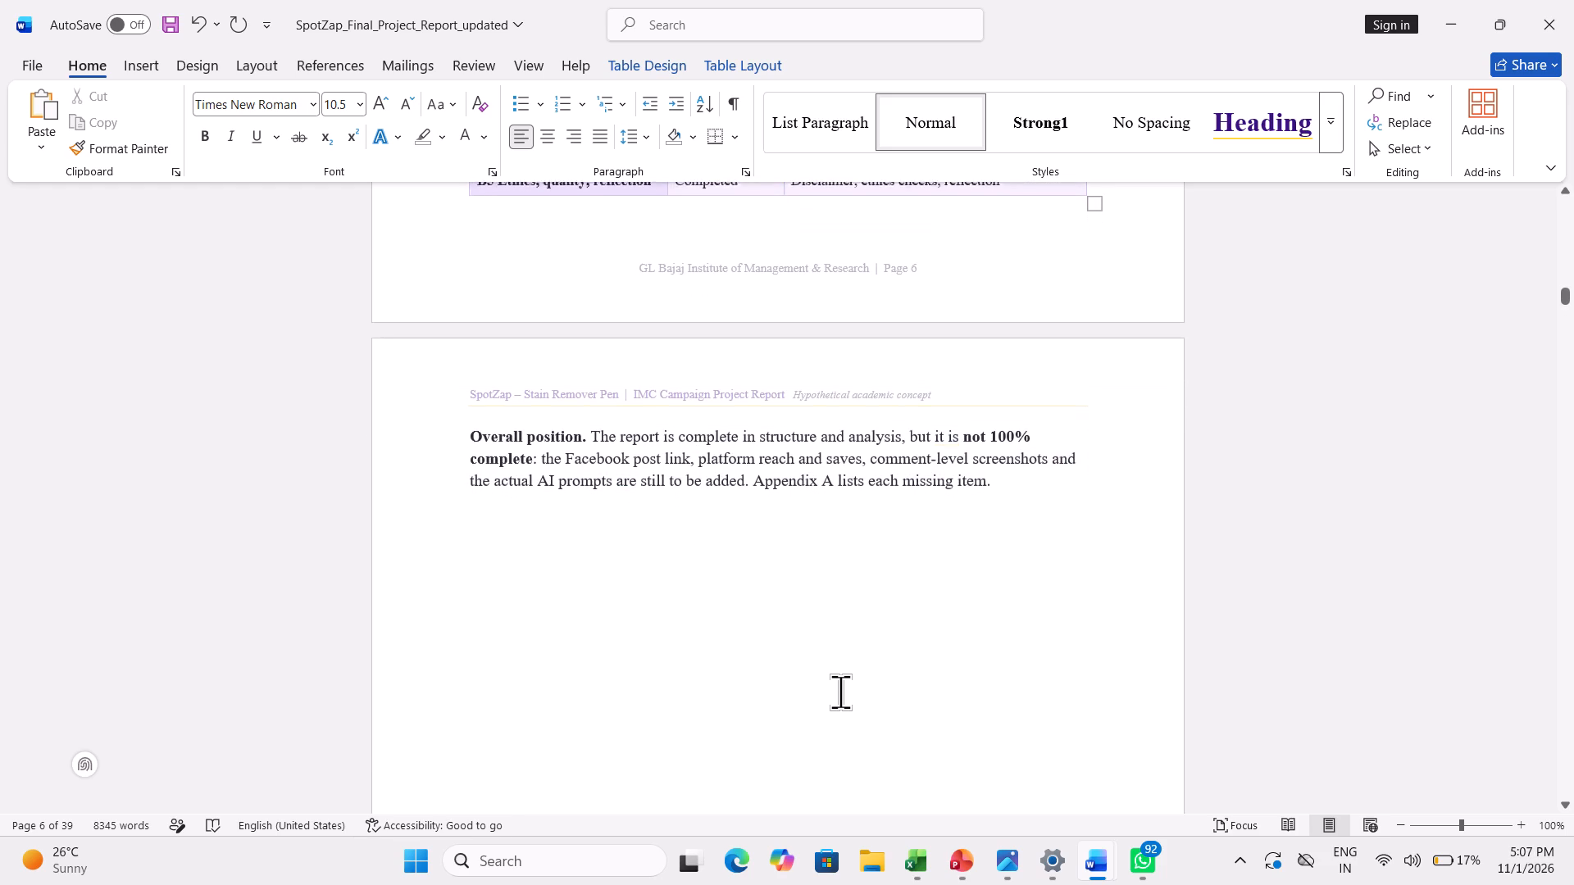
{"action": "scroll", "coordinate": [840, 692], "scroll_direction": "down", "scroll_amount": 1}
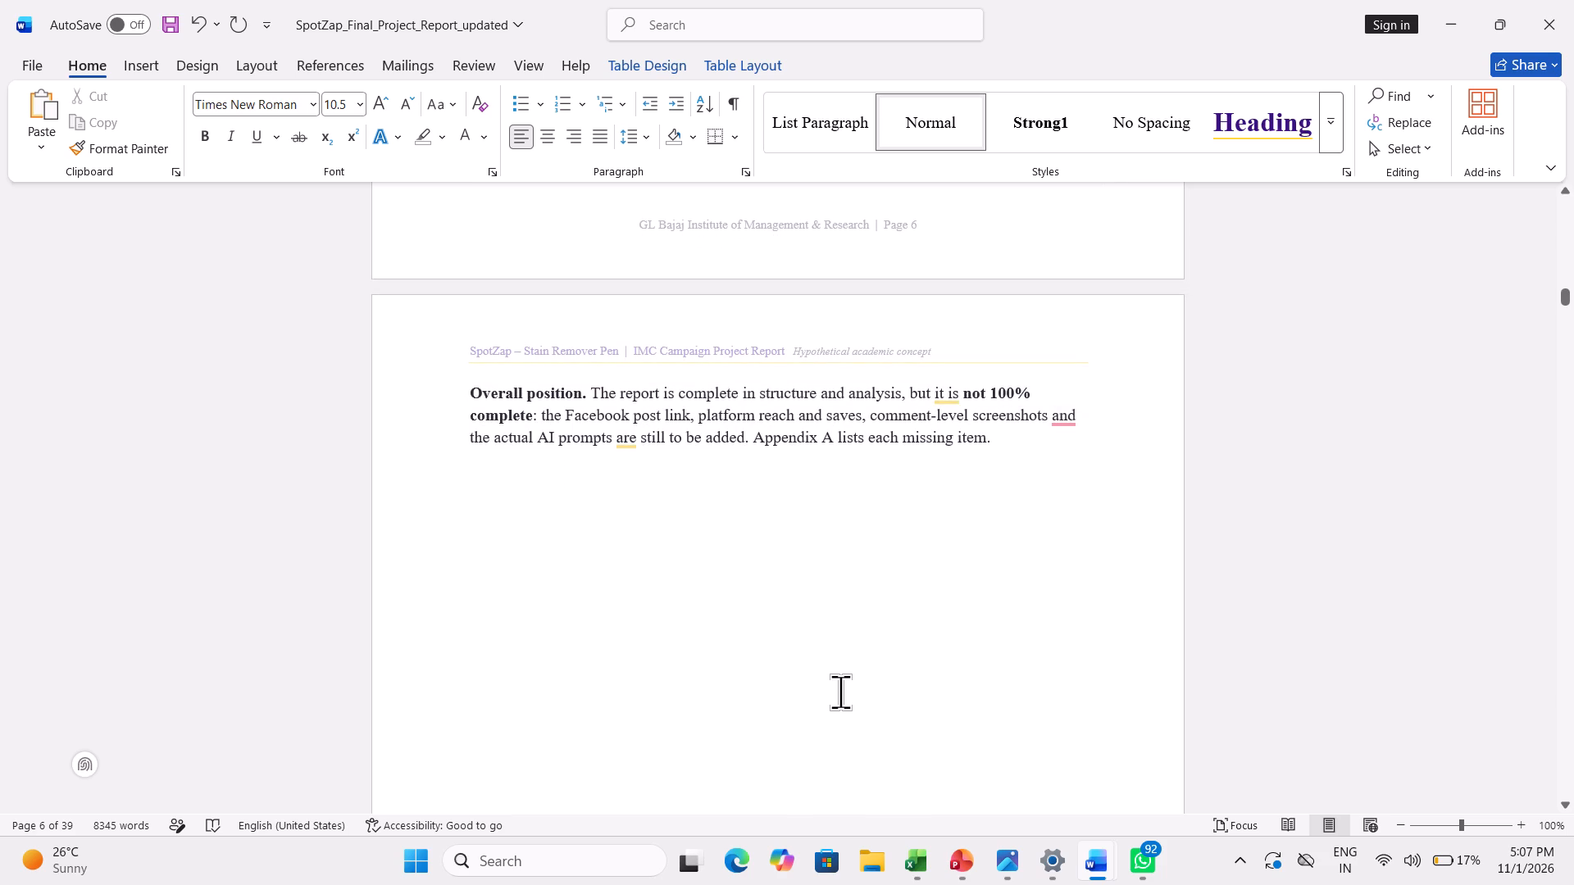
{"action": "scroll", "coordinate": [840, 692], "scroll_direction": "down", "scroll_amount": 1}
{"action": "left_click_drag", "start_coordinate": [913, 398], "coordinate": [537, 416]}
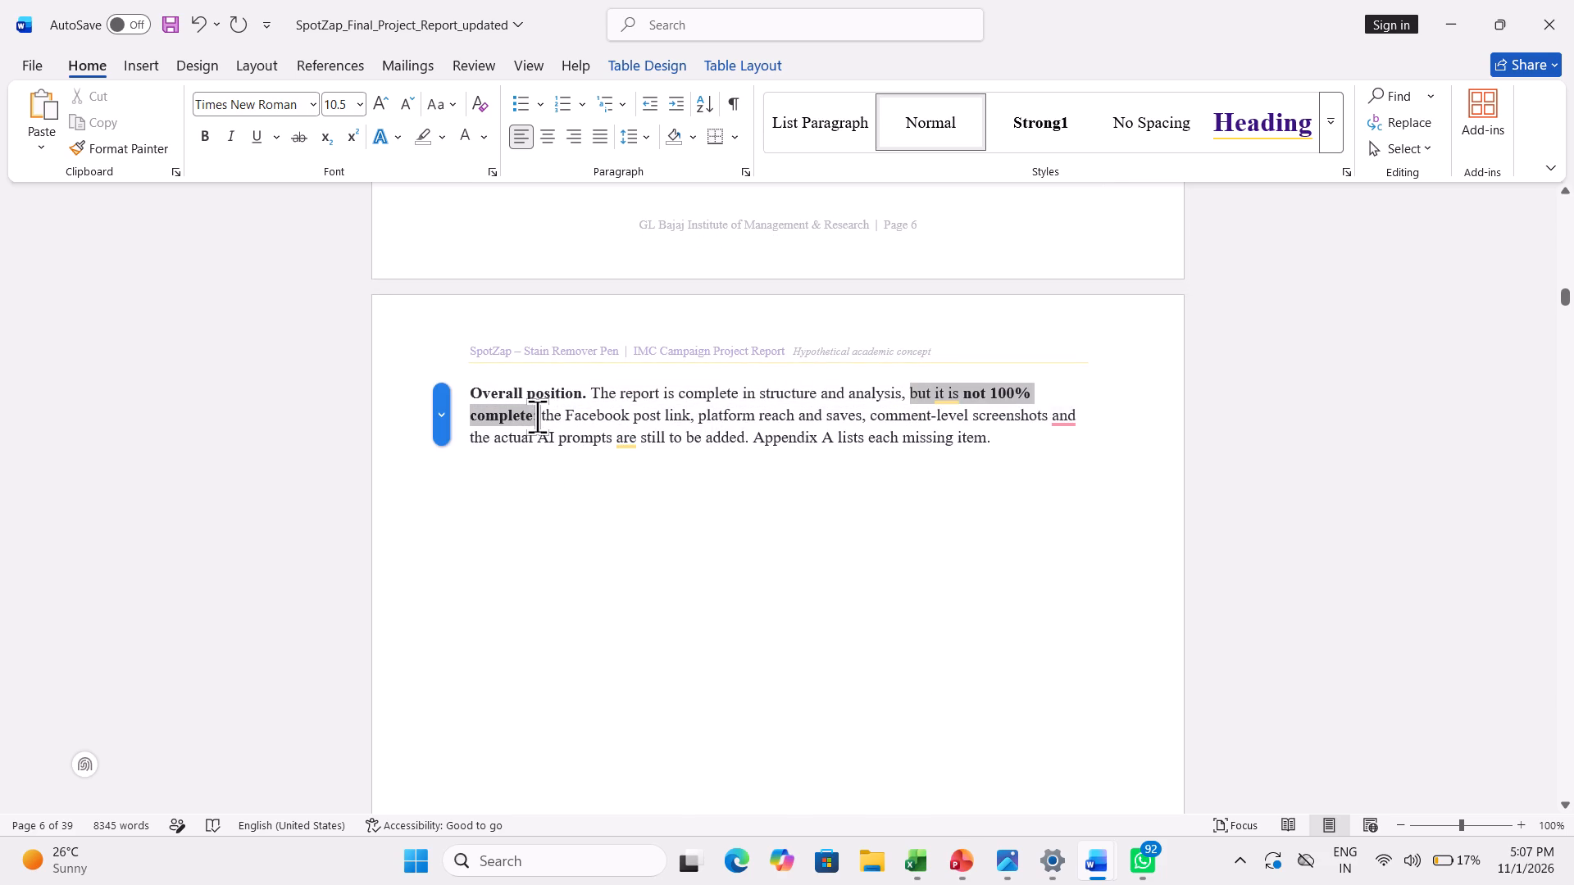
{"action": "left_click_drag", "start_coordinate": [537, 416], "coordinate": [539, 416]}
{"action": "key", "text": "Delete"}
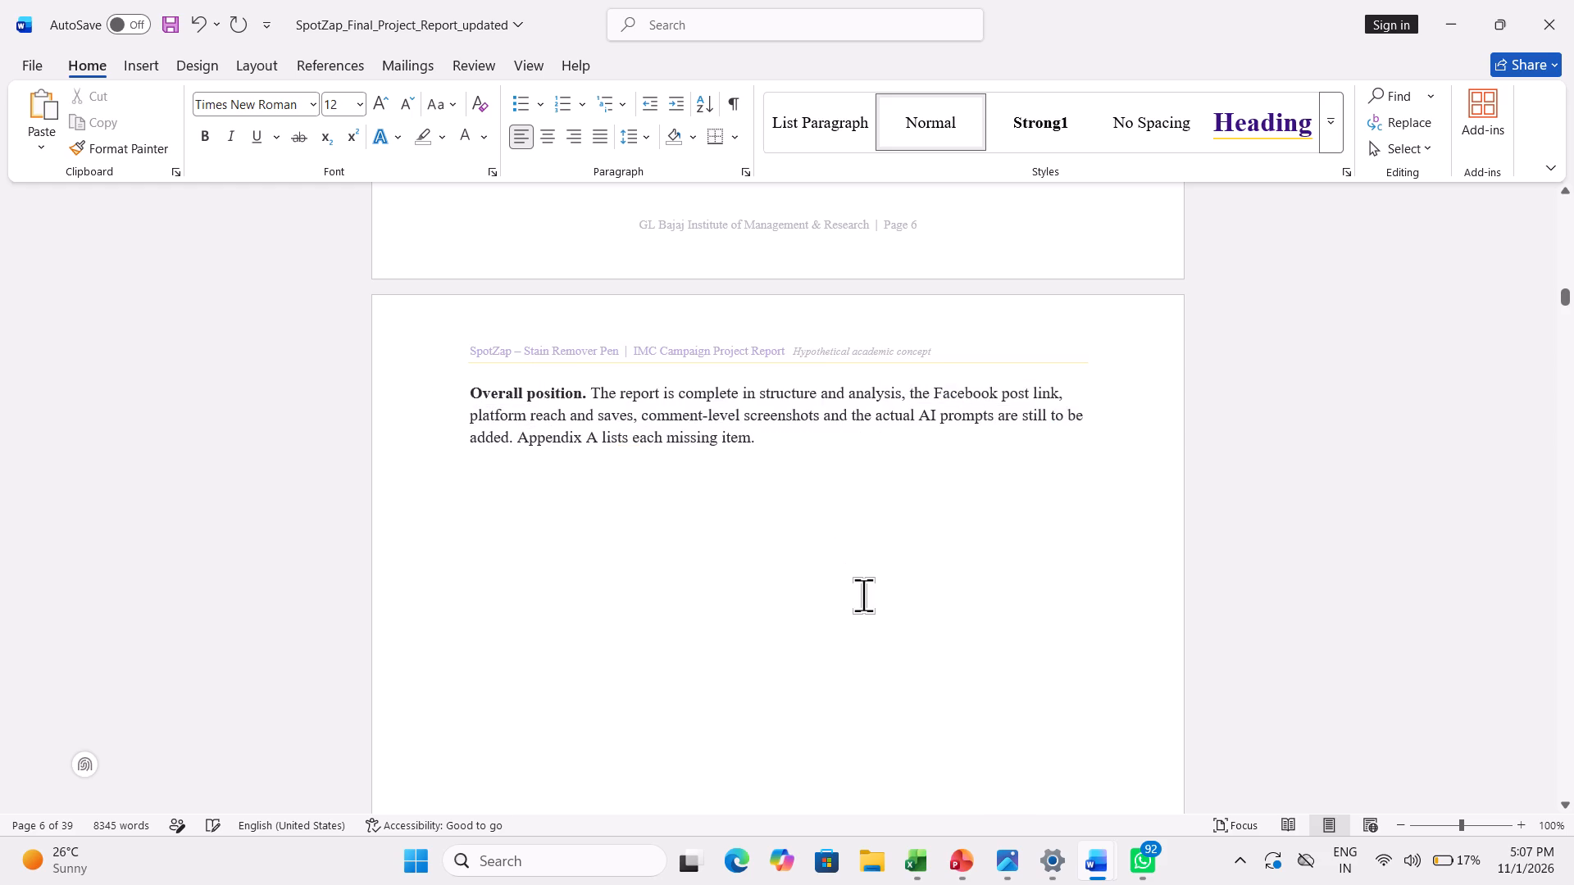
Replace the status of the "Create awareness of SpotZap as an idea" objective in Table 6 with "complete".
{"action": "scroll", "coordinate": [863, 595], "scroll_direction": "down", "scroll_amount": 6}
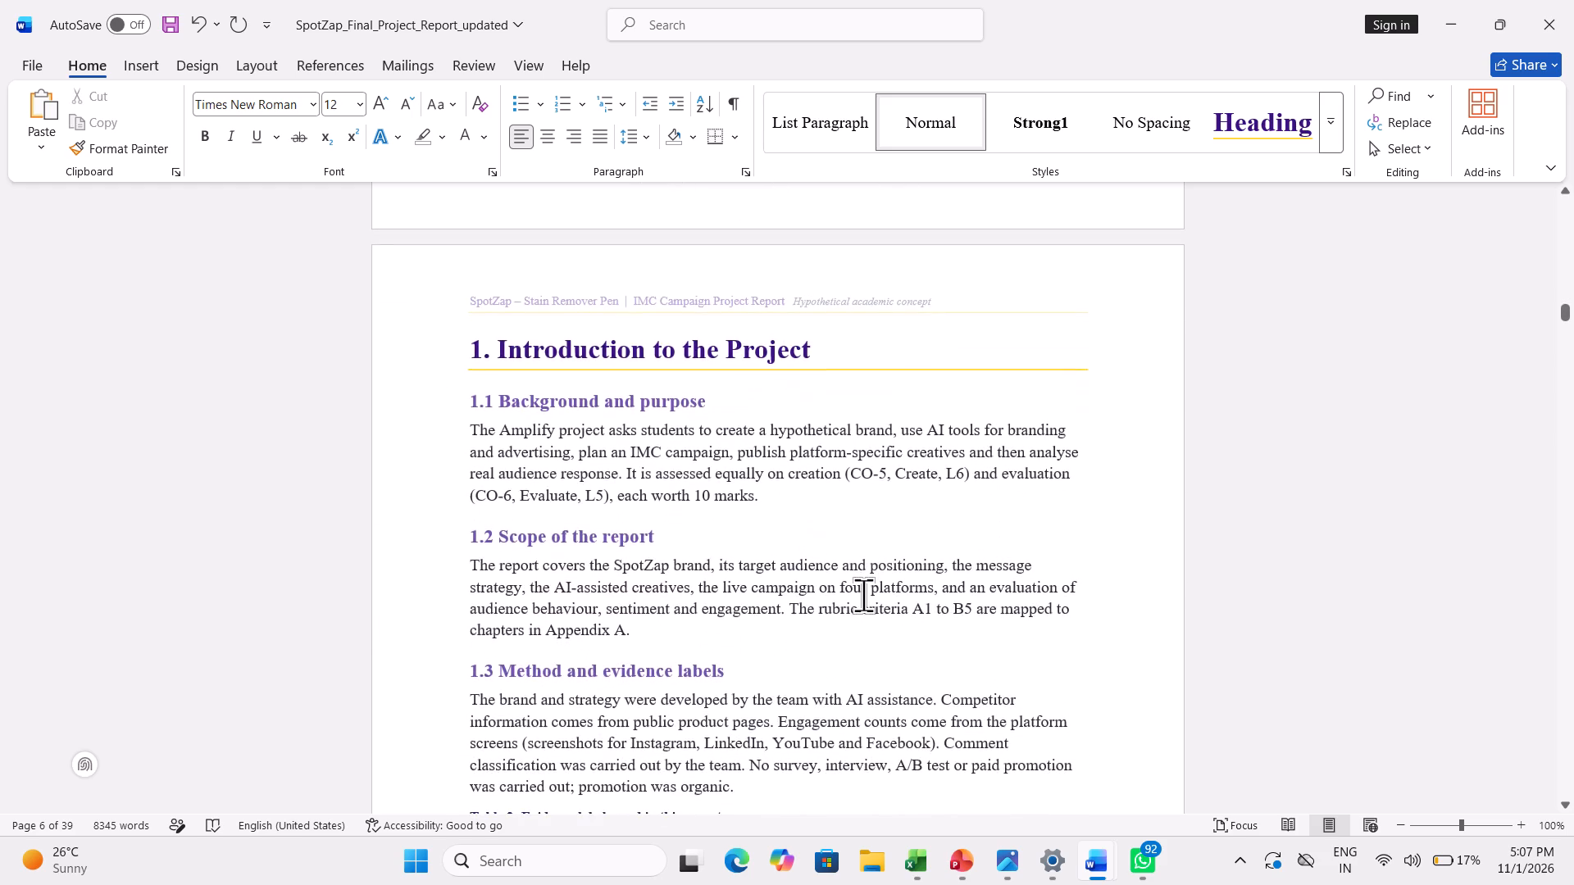
{"action": "scroll", "coordinate": [863, 595], "scroll_direction": "down", "scroll_amount": 3}
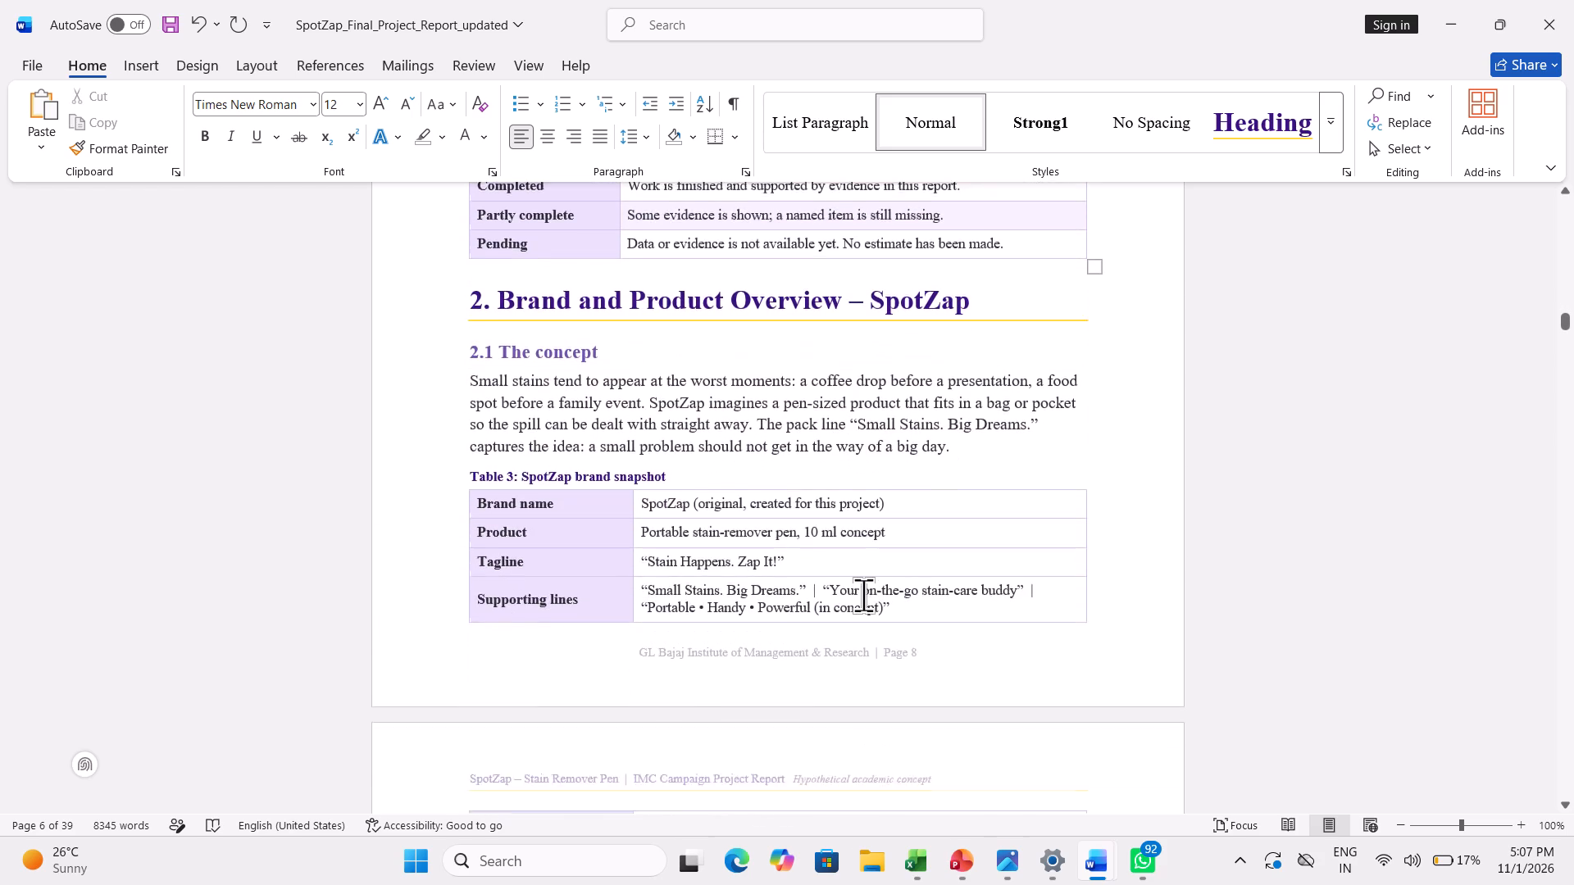
{"action": "scroll", "coordinate": [863, 595], "scroll_direction": "down", "scroll_amount": 4}
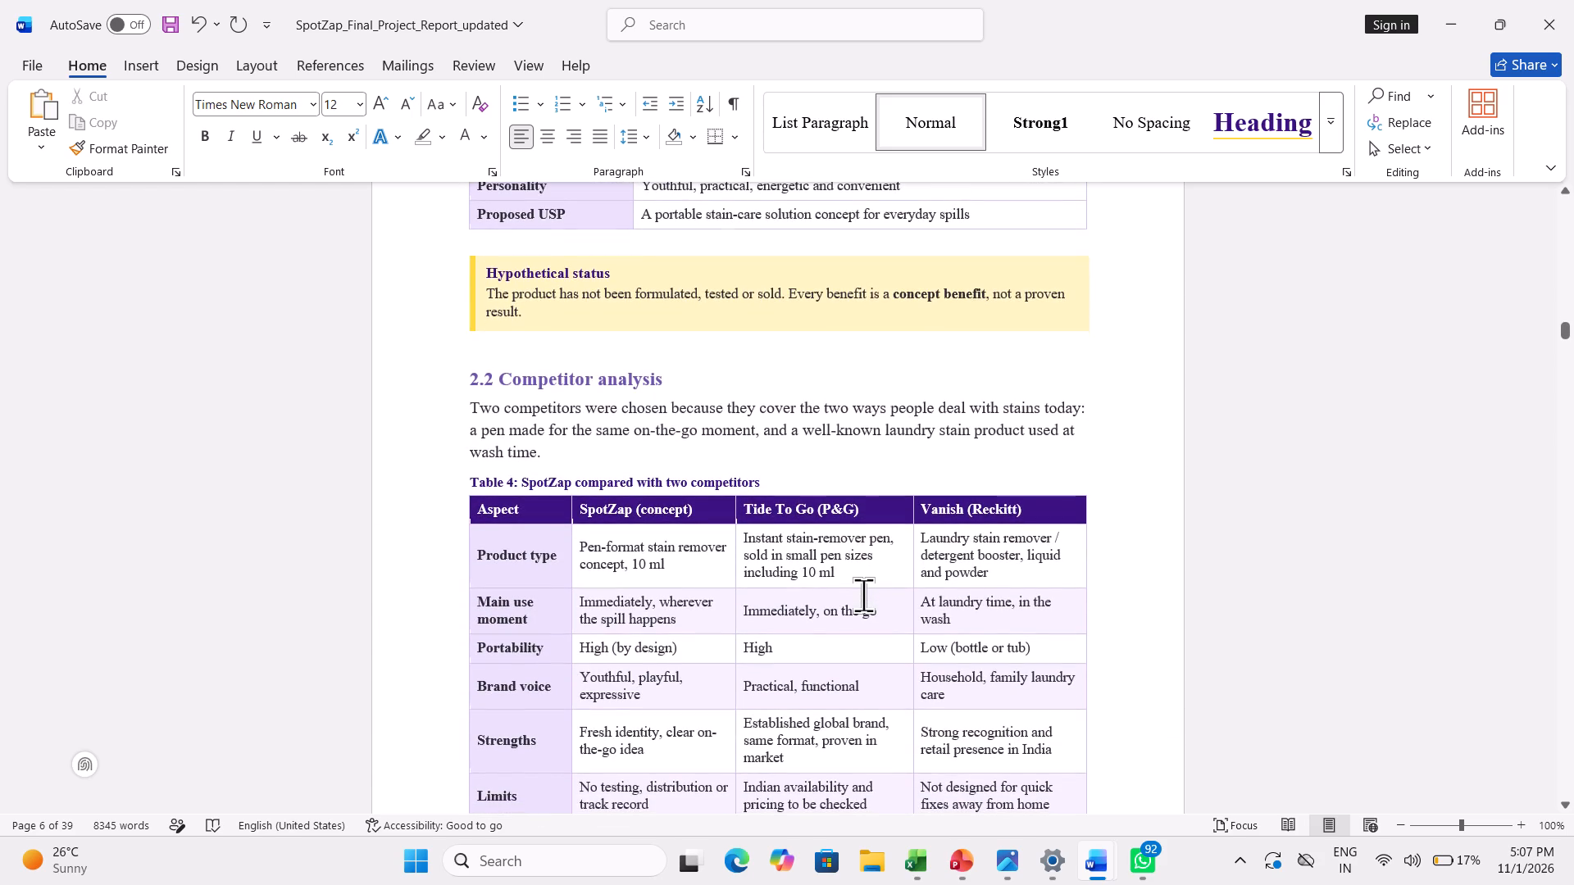
{"action": "scroll", "coordinate": [863, 595], "scroll_direction": "down", "scroll_amount": 3}
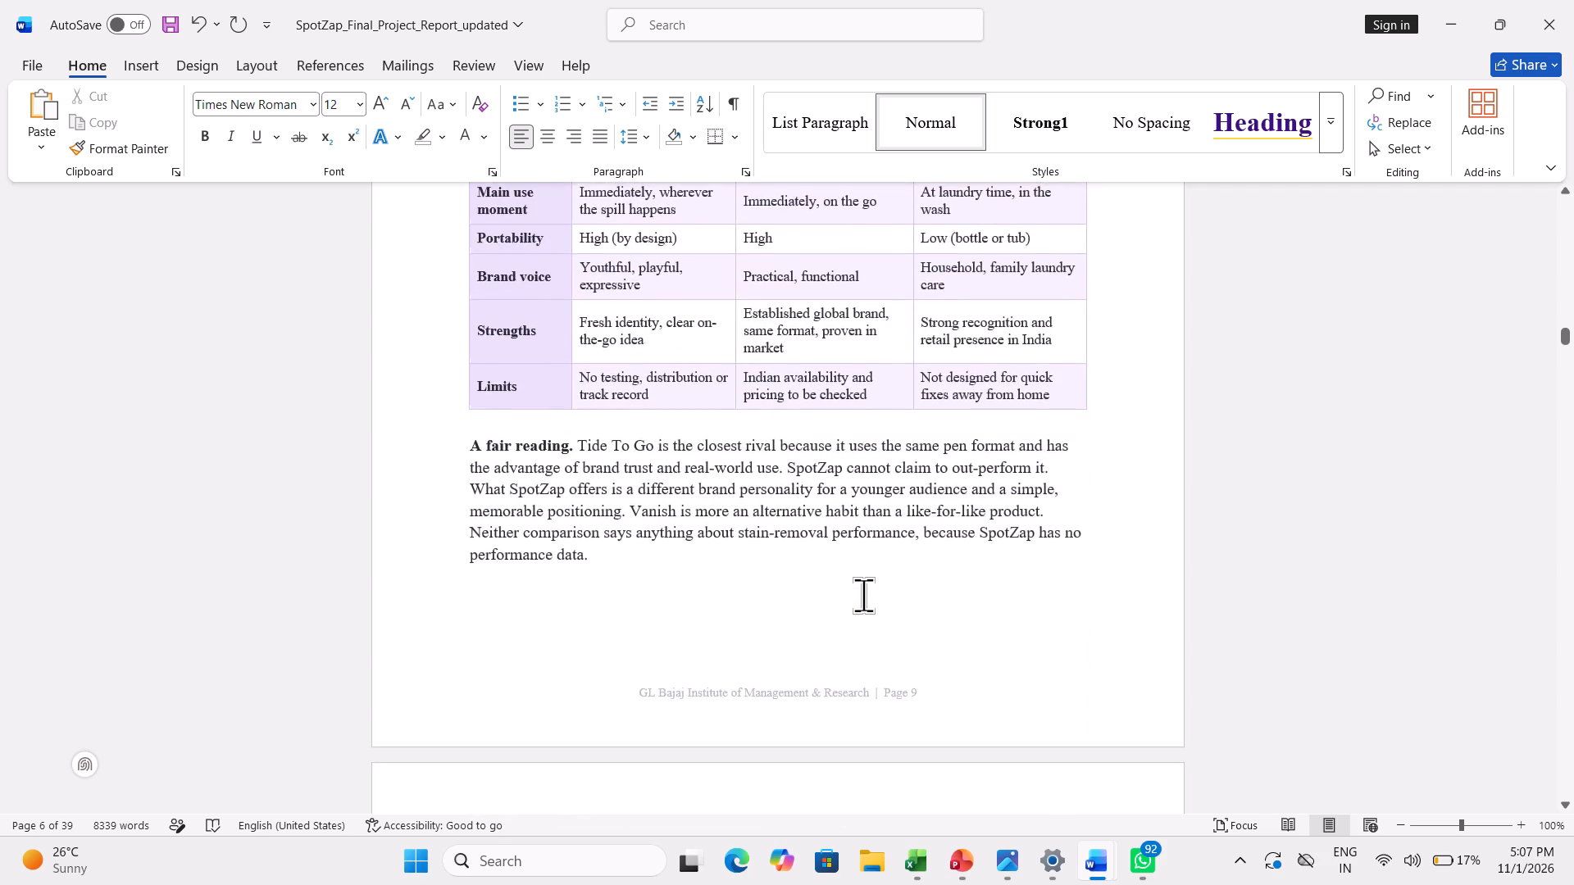
{"action": "scroll", "coordinate": [863, 595], "scroll_direction": "down", "scroll_amount": 5}
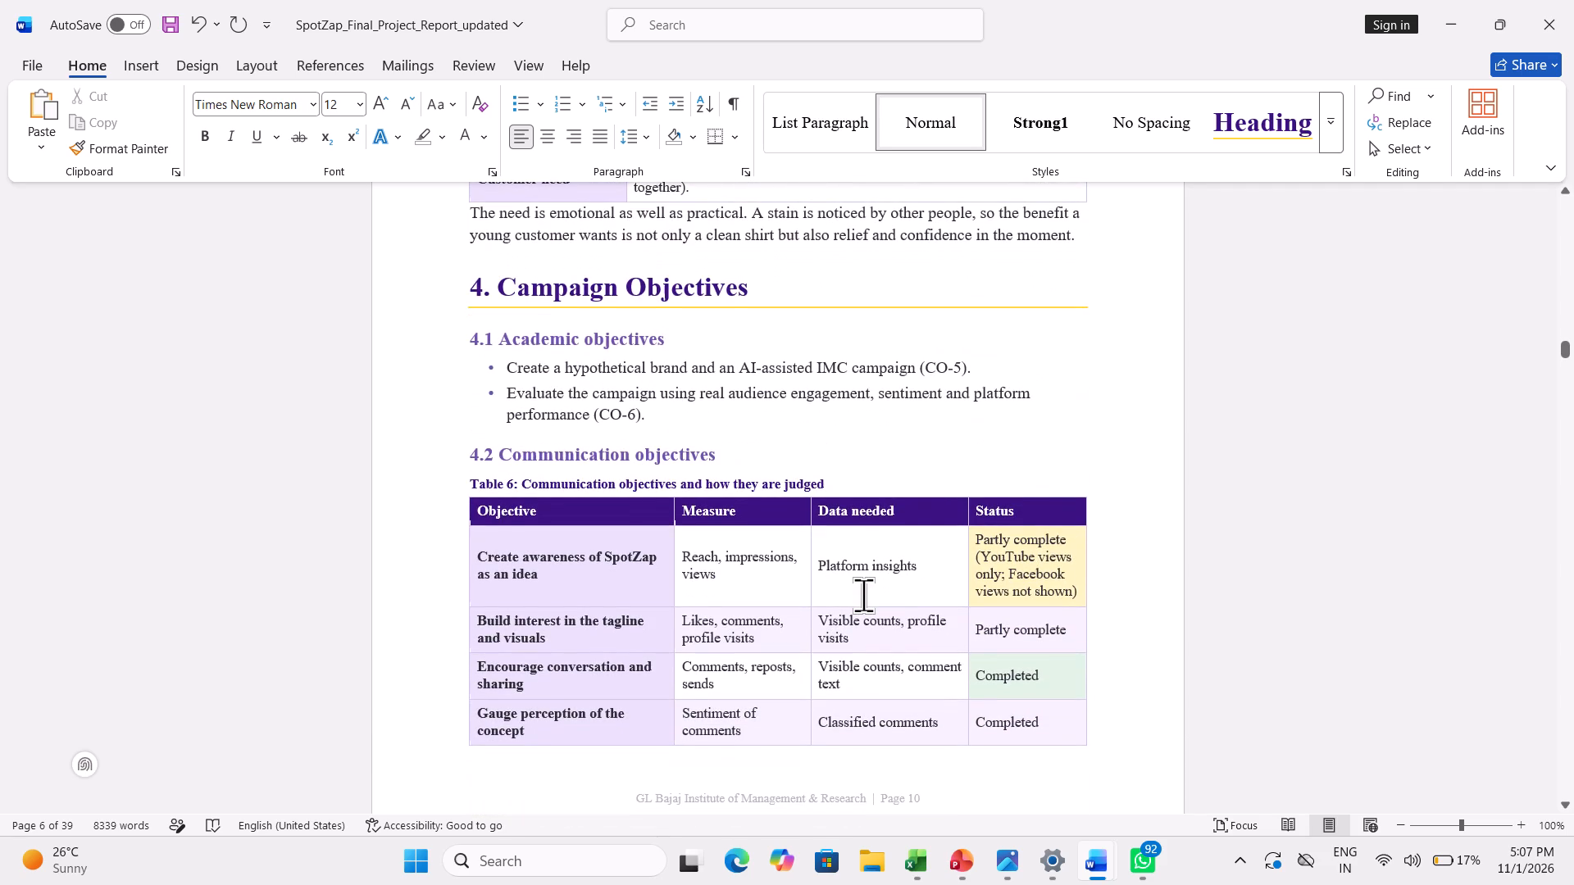
{"action": "scroll", "coordinate": [863, 595], "scroll_direction": "down", "scroll_amount": 1}
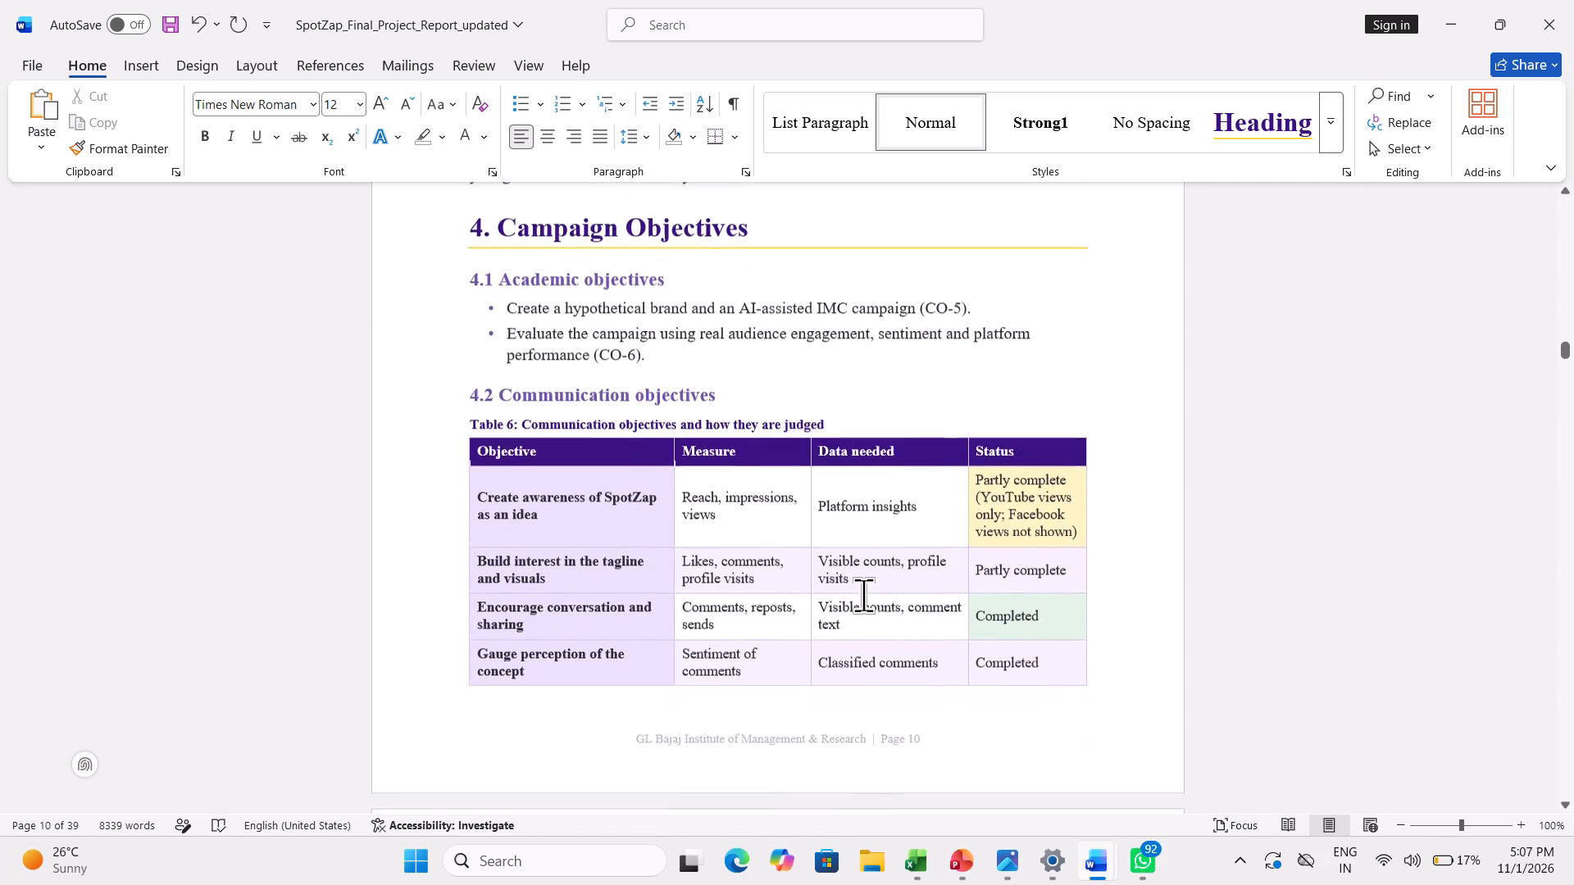
{"action": "scroll", "coordinate": [863, 595], "scroll_direction": "down", "scroll_amount": 1}
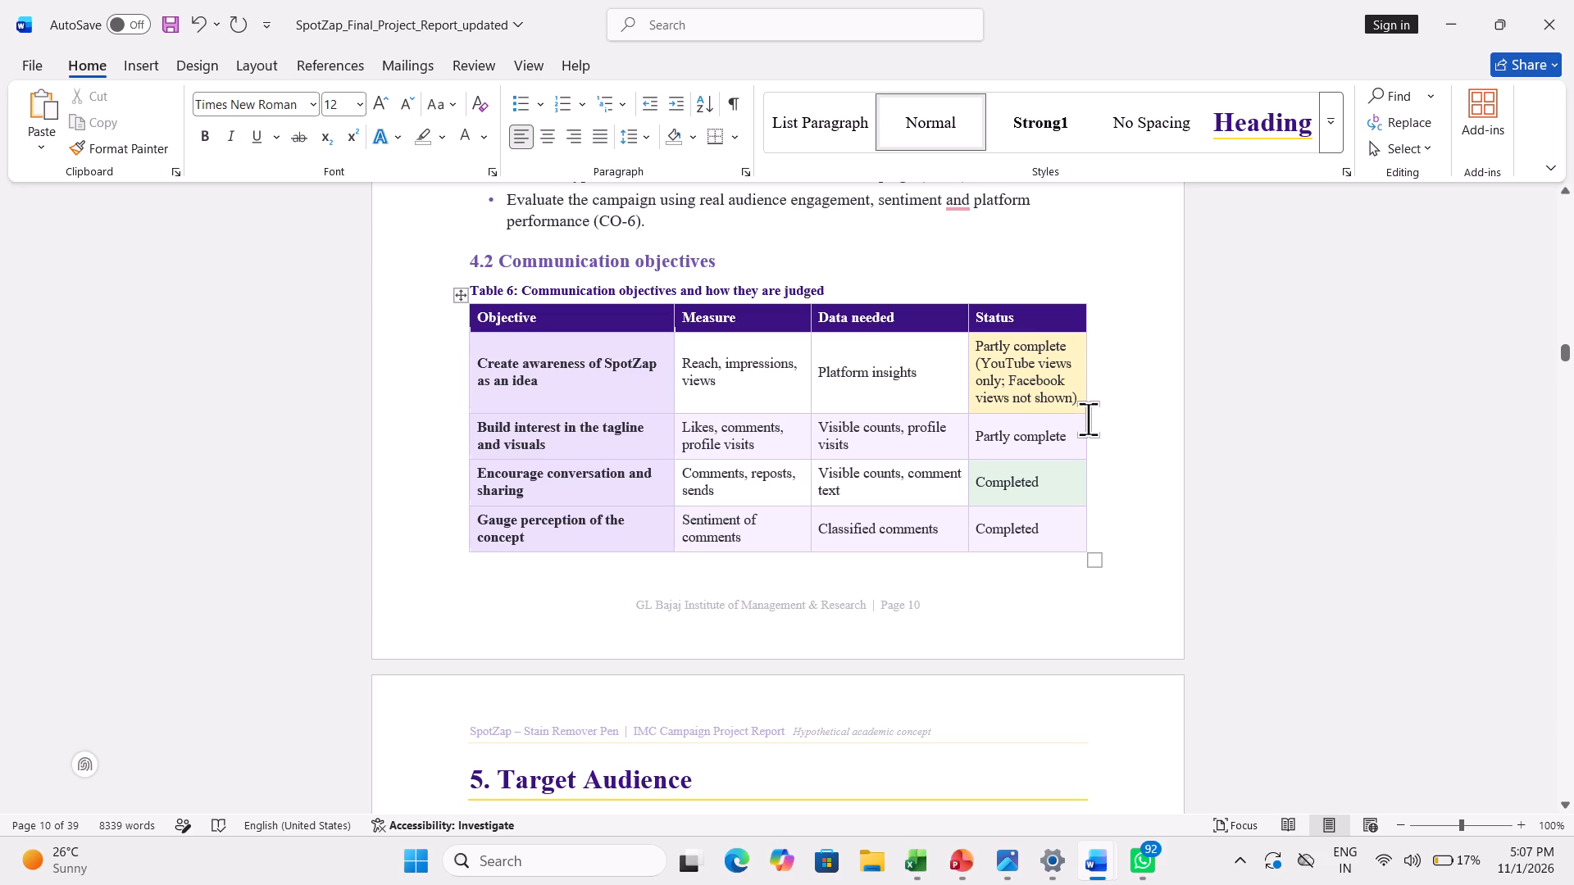
{"action": "left_click_drag", "start_coordinate": [1080, 404], "coordinate": [984, 370]}
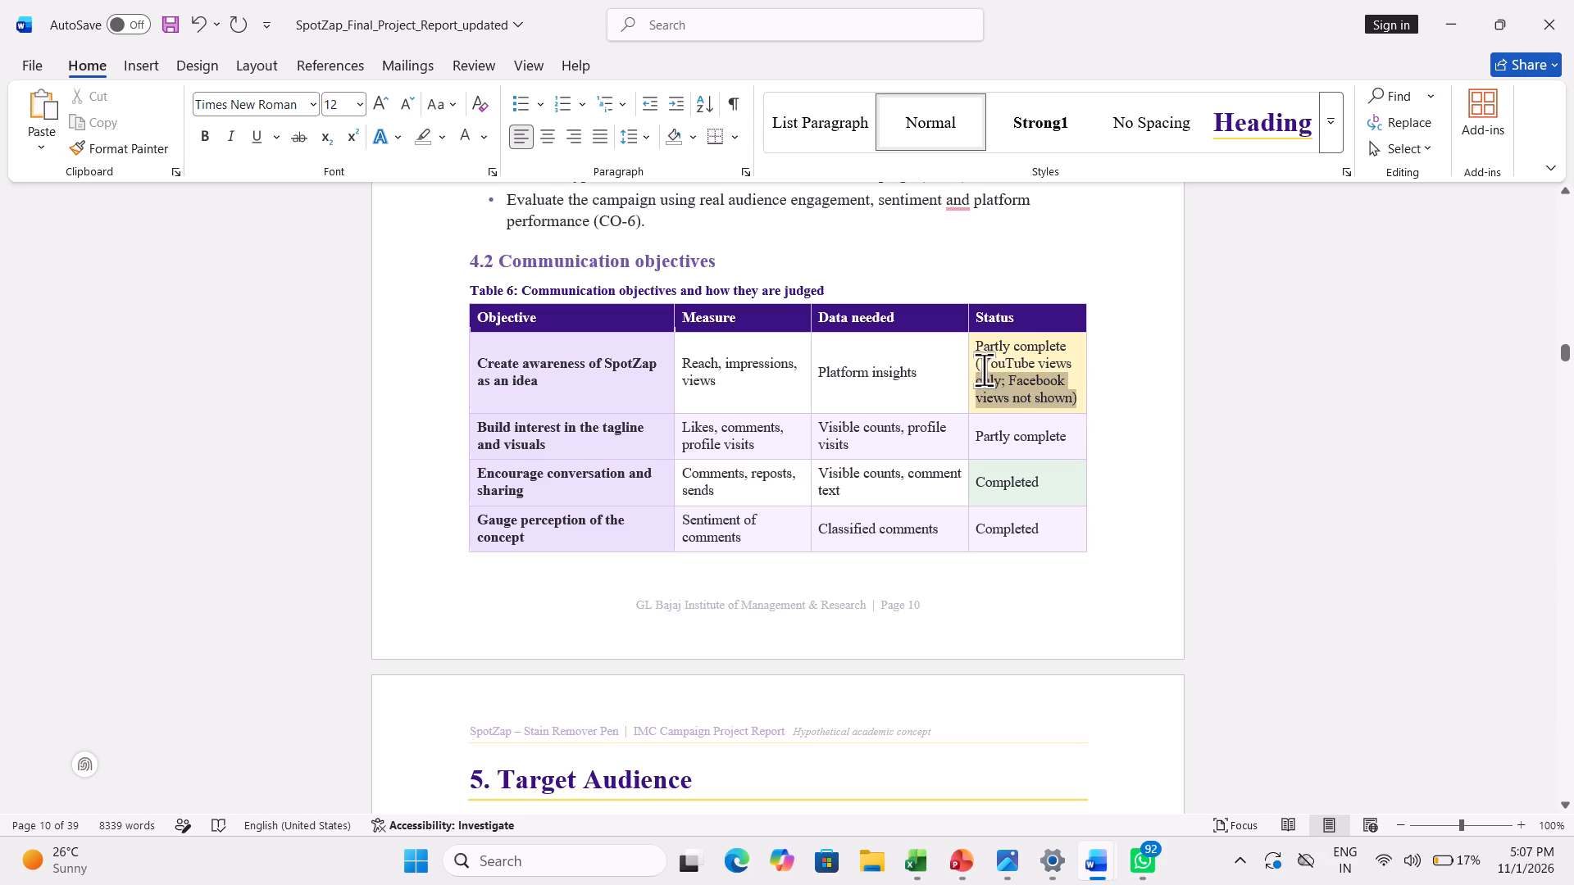
{"action": "left_click_drag", "start_coordinate": [984, 370], "coordinate": [977, 352]}
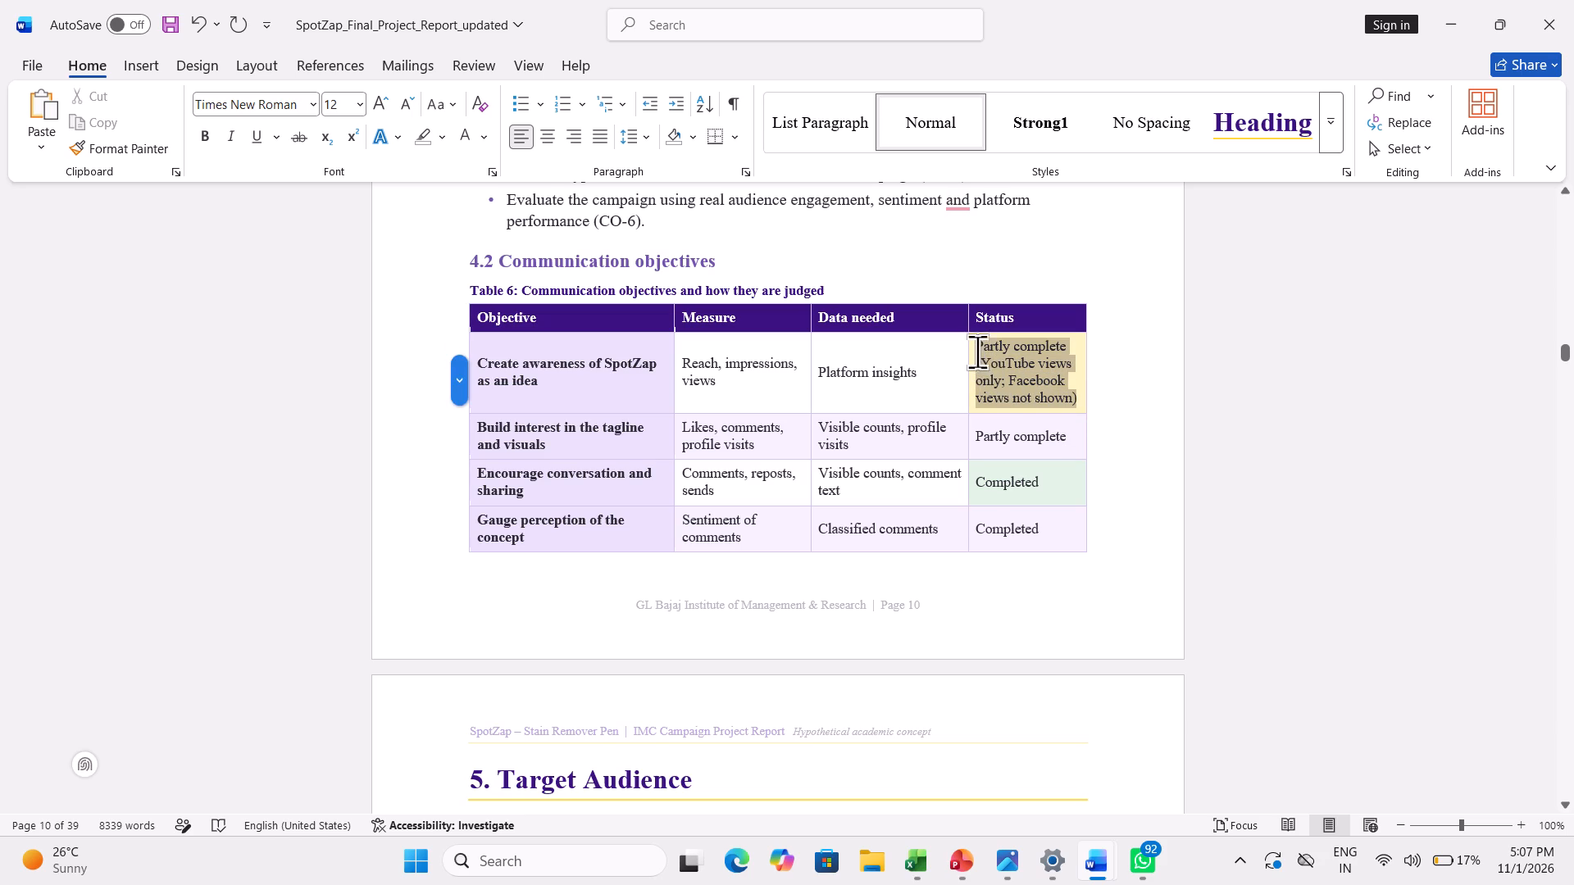
{"action": "left_click_drag", "start_coordinate": [977, 352], "coordinate": [977, 348]}
{"action": "key", "text": "Delete"}
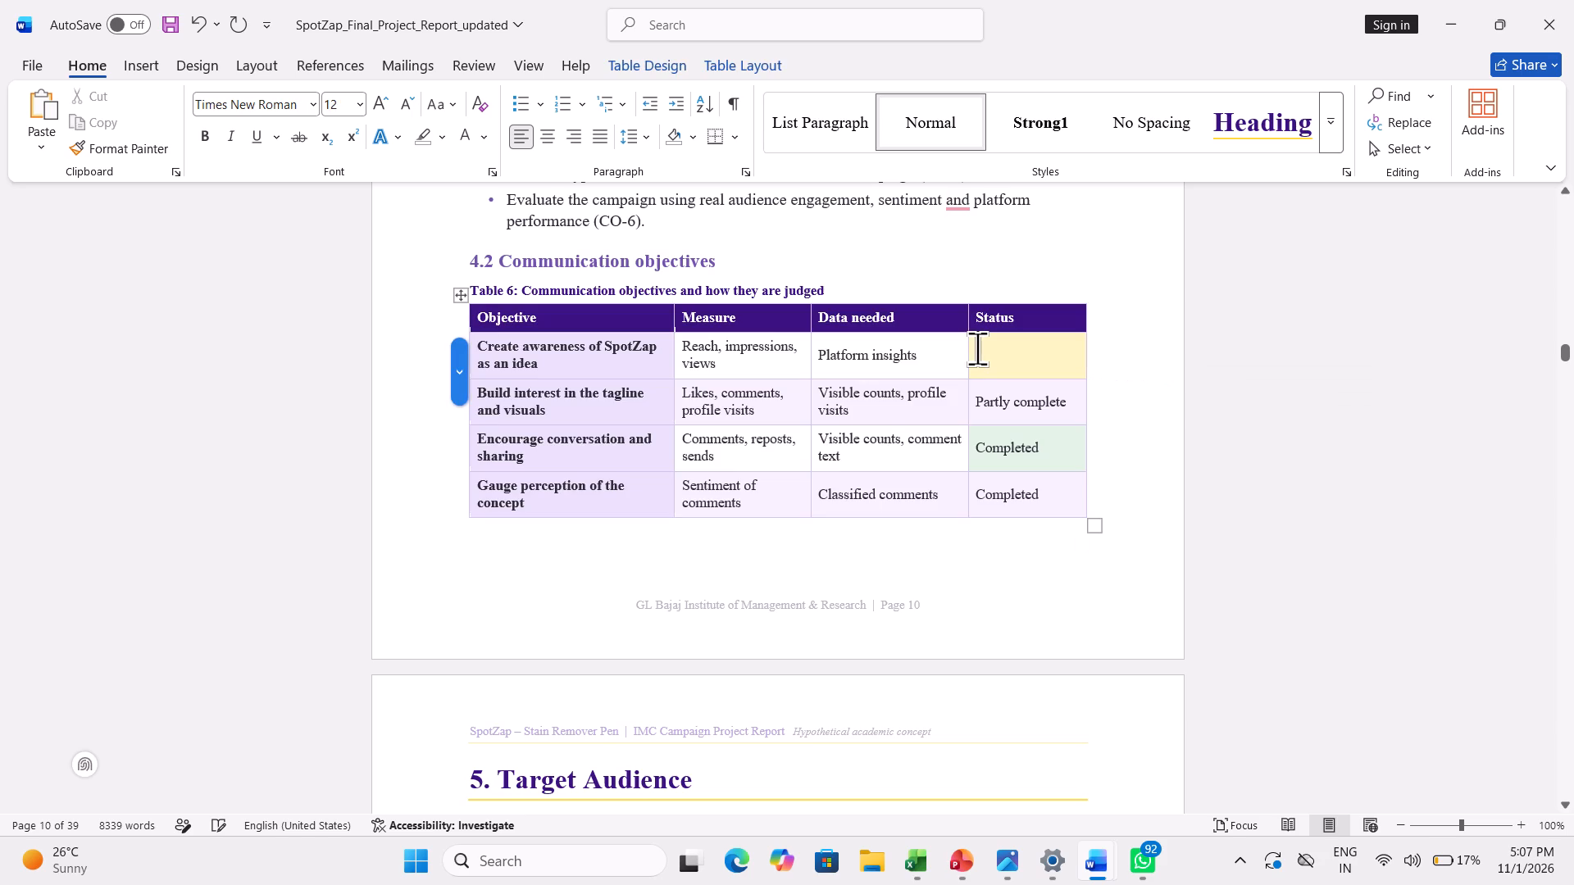
{"action": "left_click", "coordinate": [993, 365]}
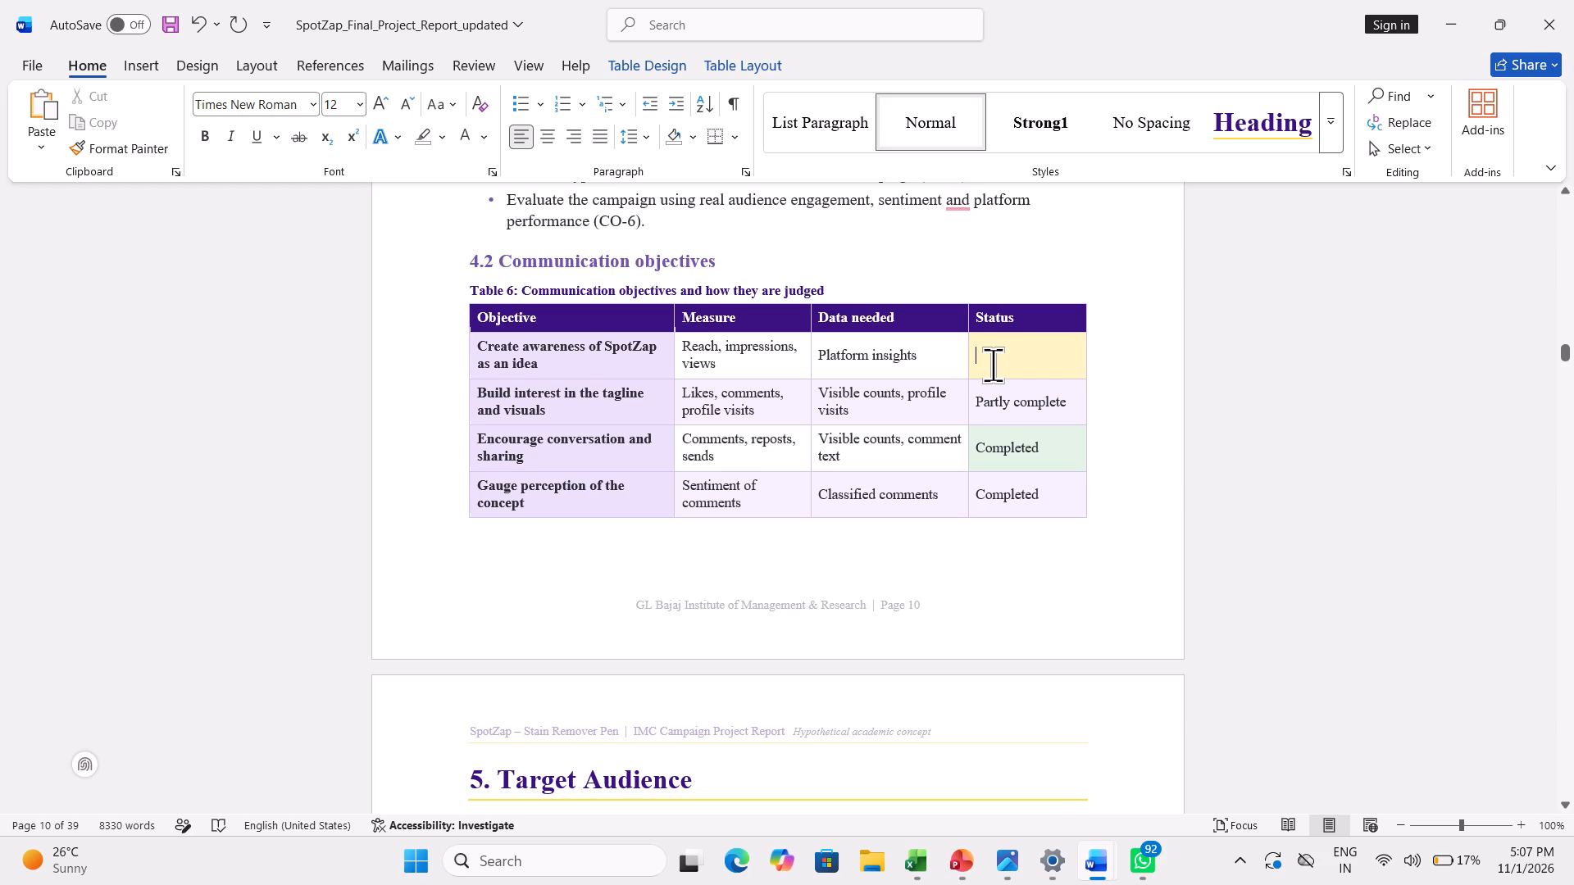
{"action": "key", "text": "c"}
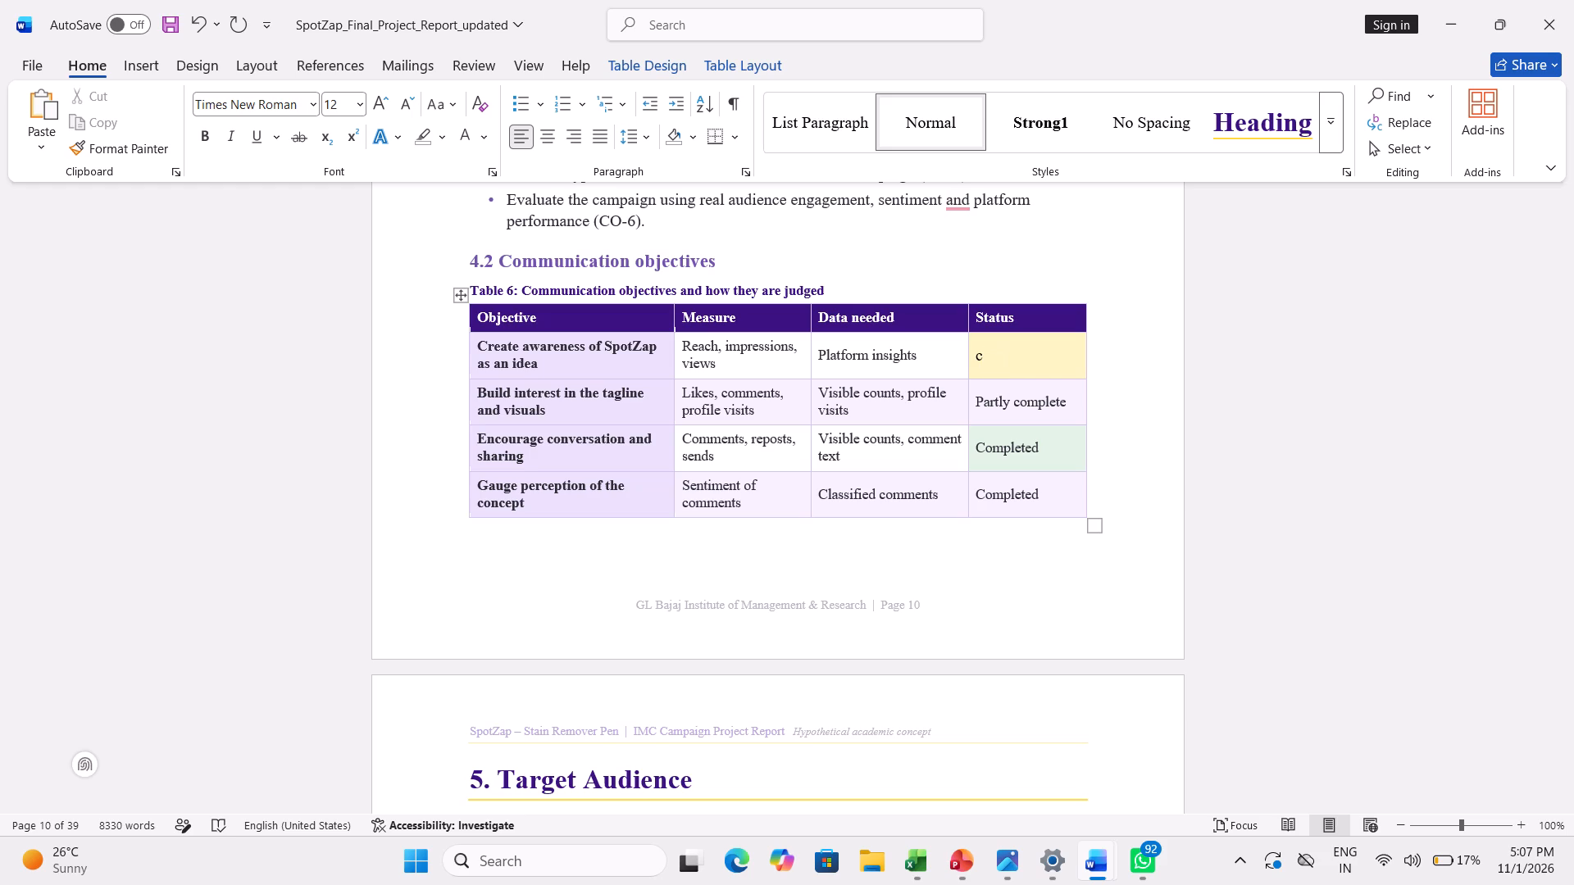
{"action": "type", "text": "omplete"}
Remove the word "Partly" from the status of the "Build interest in the tagline and visuals" objective in Table 6.
{"action": "left_click_drag", "start_coordinate": [1011, 409], "coordinate": [971, 403]}
{"action": "key", "text": "Delete"}
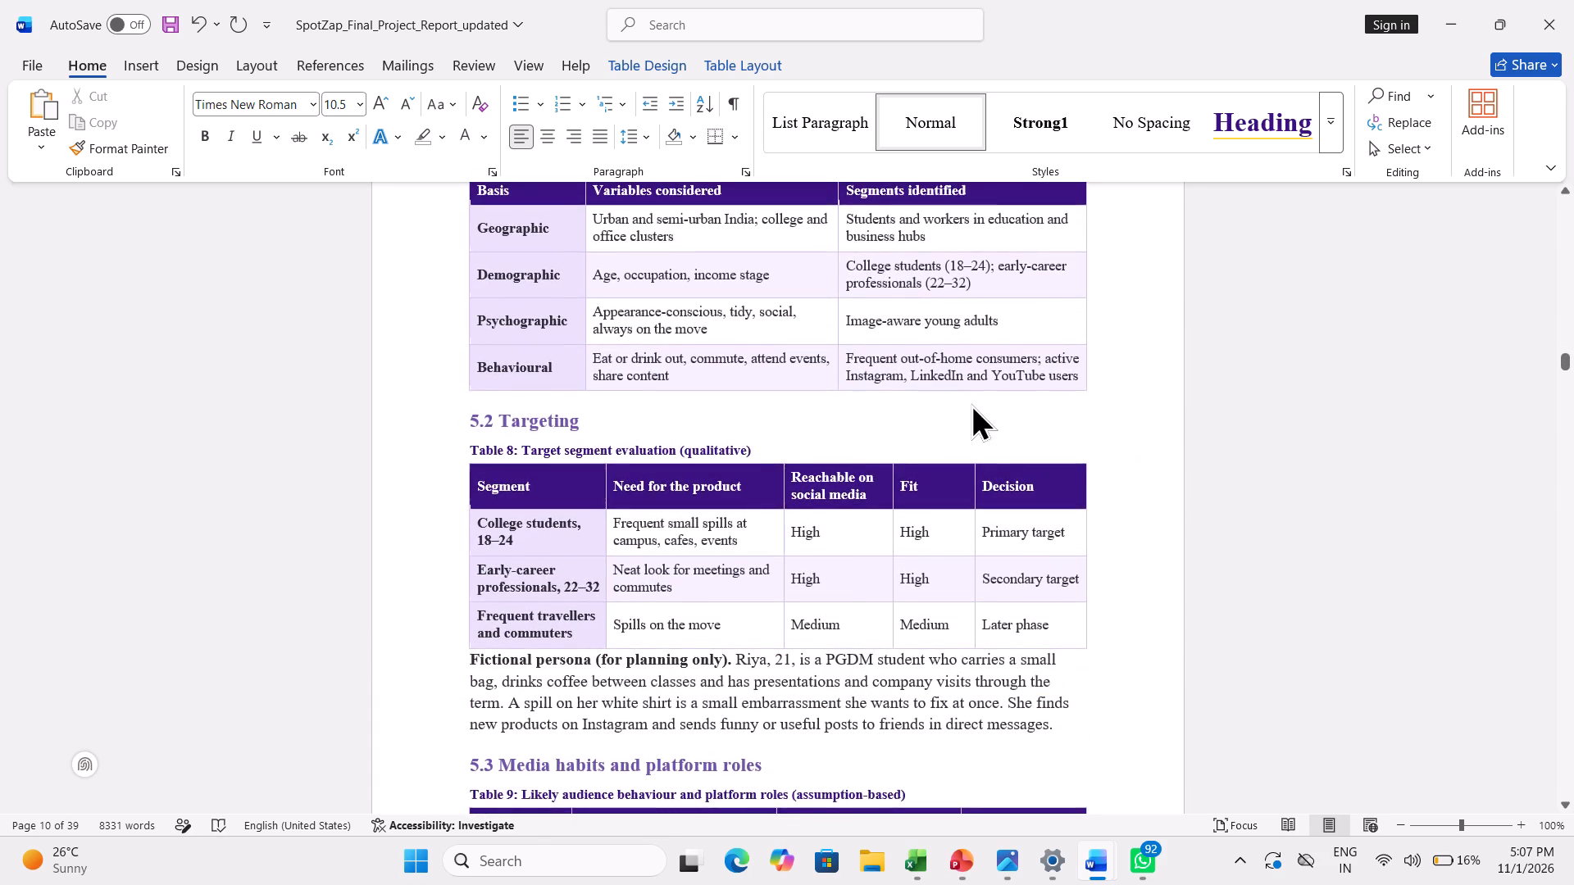
Change the last two Status entries in Table 6, Communication objectives, to "Complete".
{"action": "scroll", "coordinate": [971, 403], "scroll_direction": "up", "scroll_amount": 1}
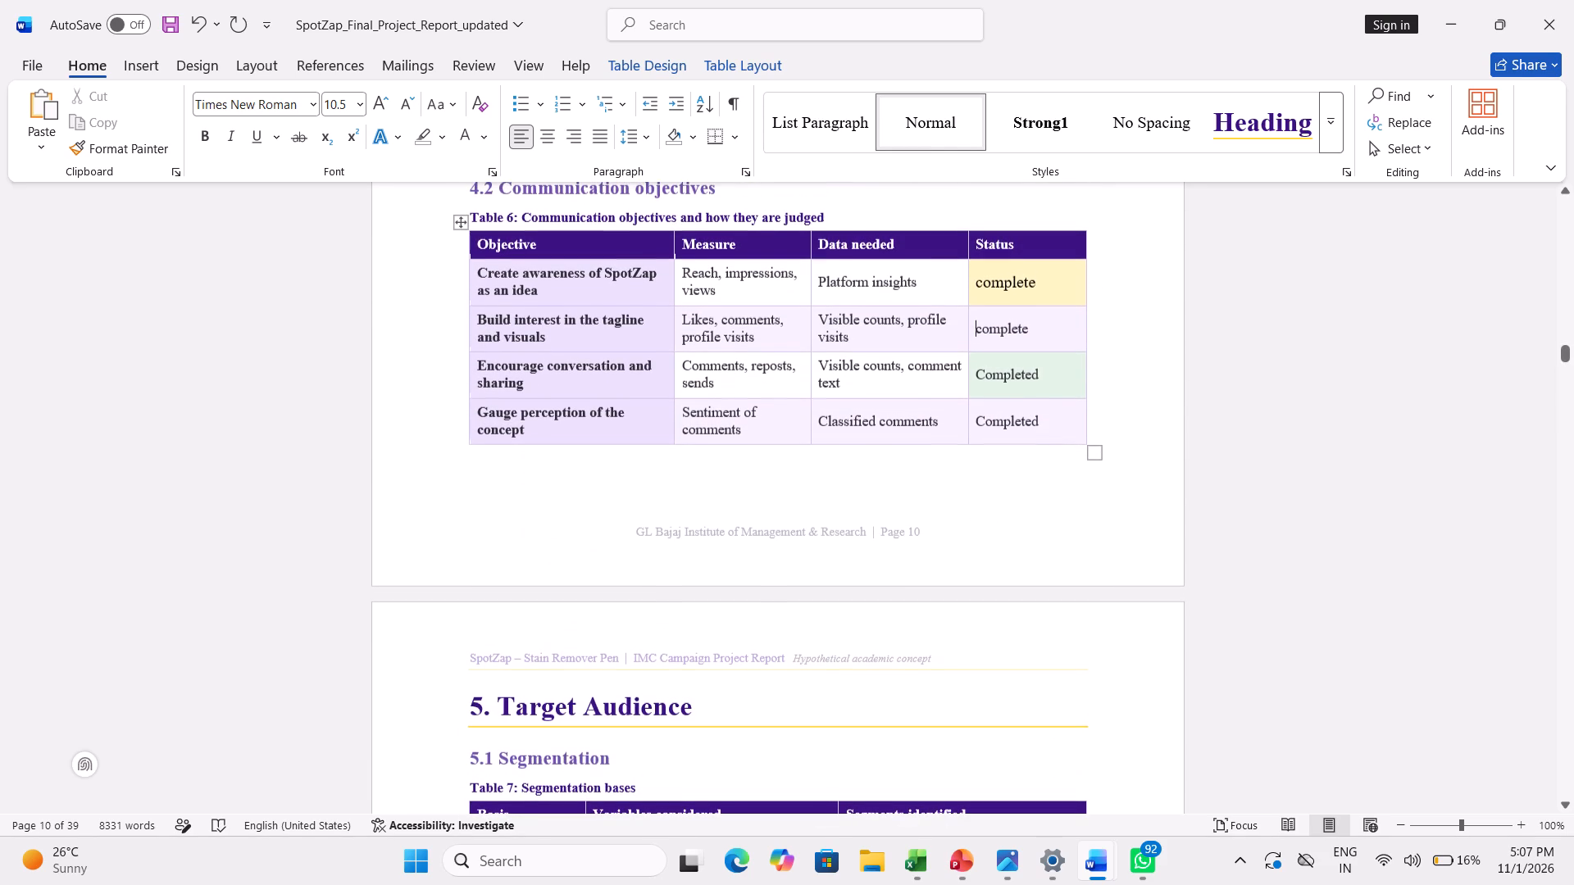
{"action": "left_click_drag", "start_coordinate": [1047, 376], "coordinate": [1032, 379]}
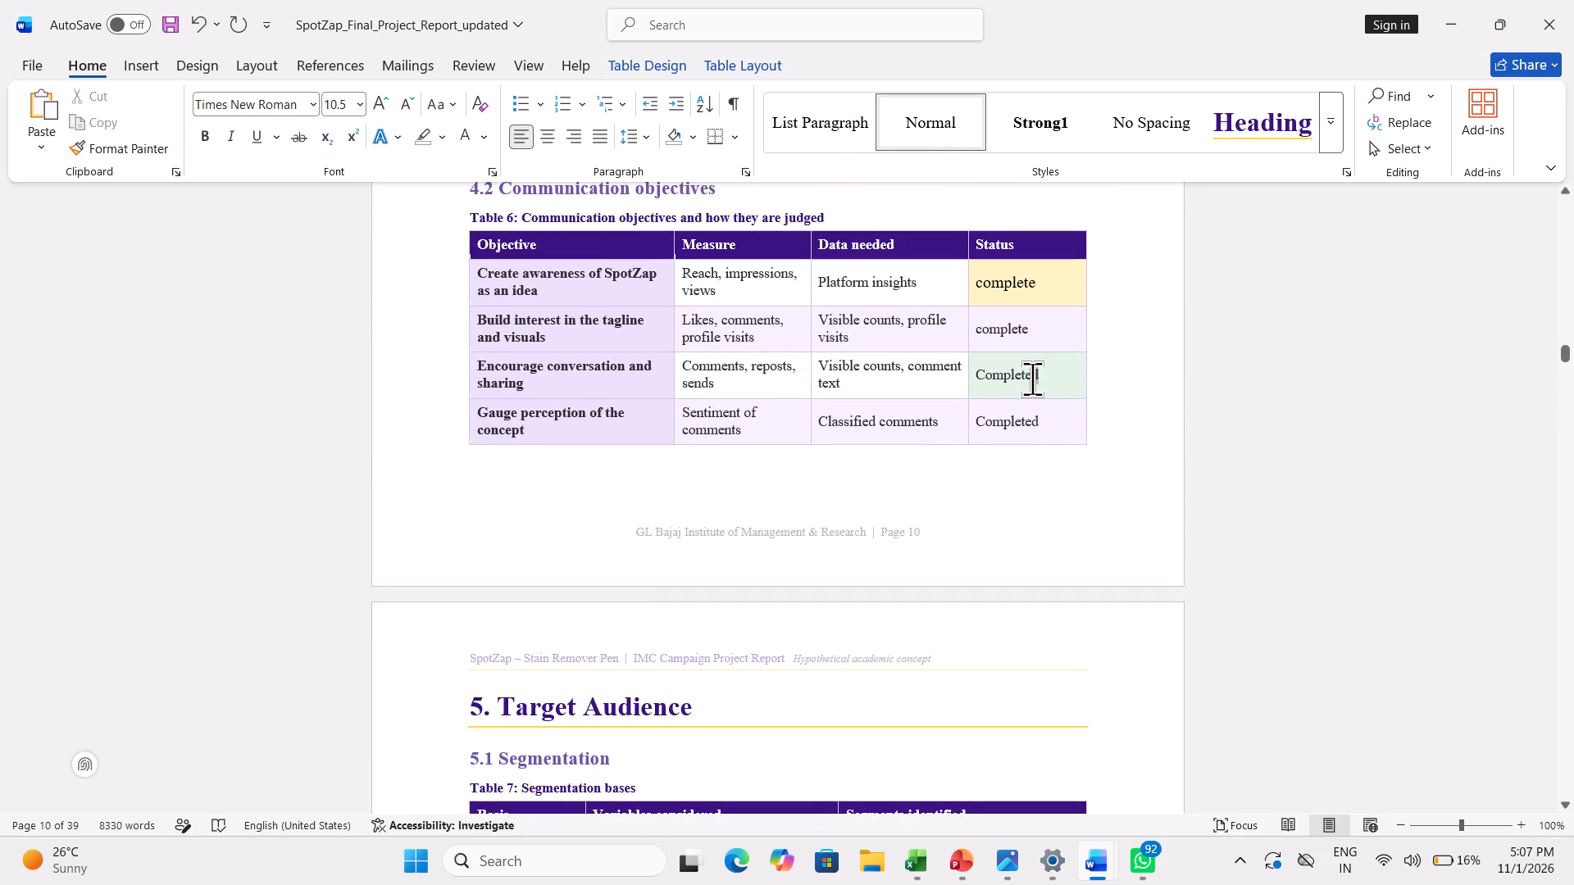
{"action": "left_click_drag", "start_coordinate": [1032, 379], "coordinate": [1030, 376]}
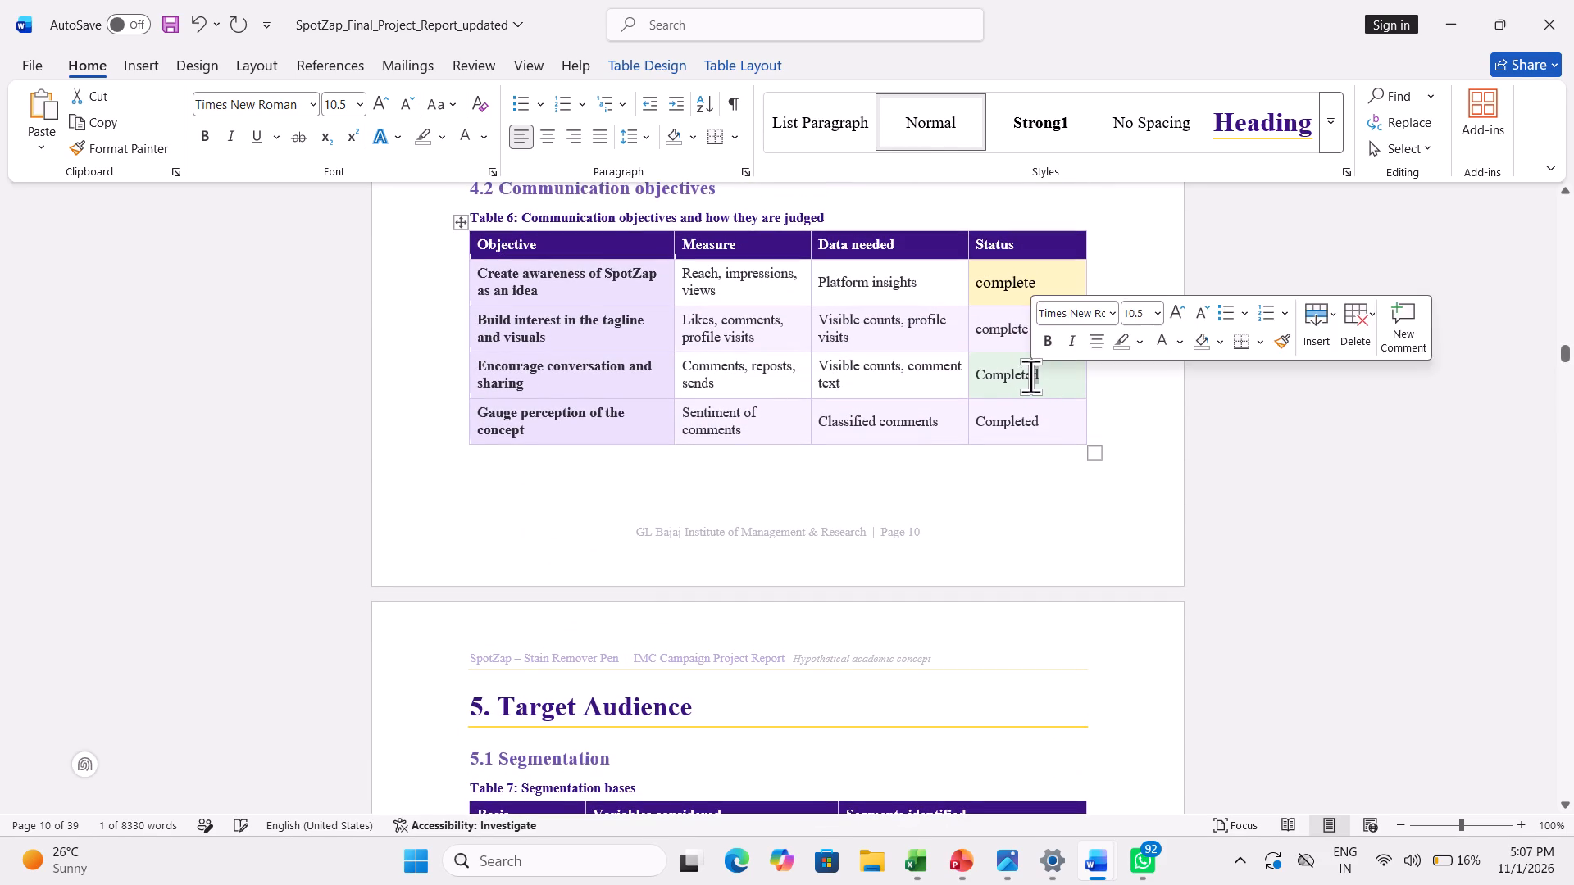
{"action": "key", "text": "Delete"}
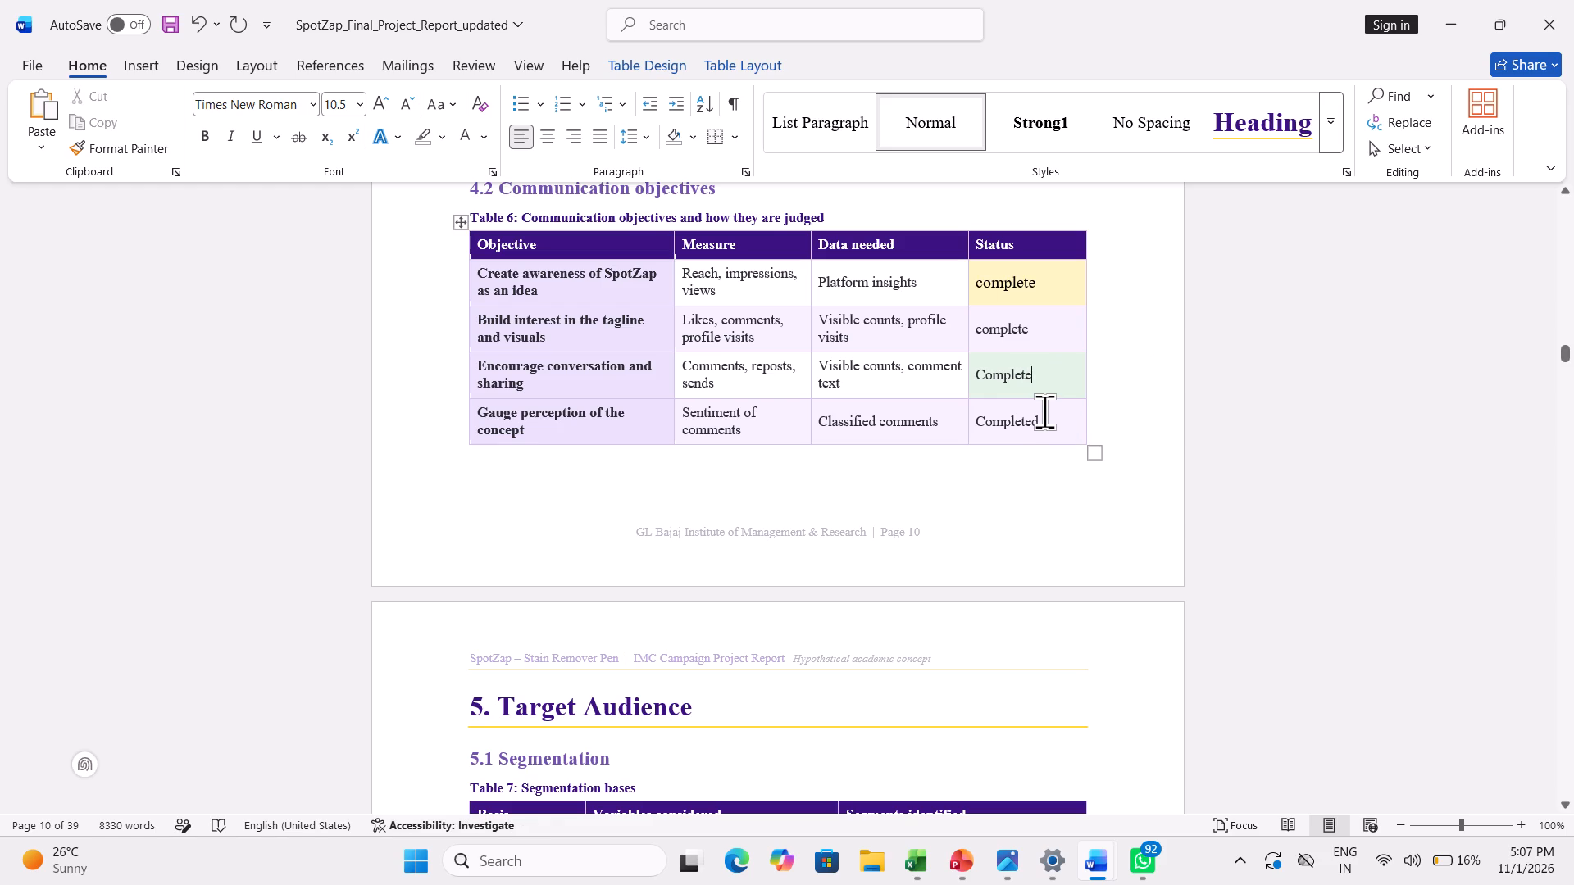
{"action": "left_click_drag", "start_coordinate": [1044, 411], "coordinate": [1027, 411]}
{"action": "key", "text": "Delete"}
{"action": "key", "text": "e"}
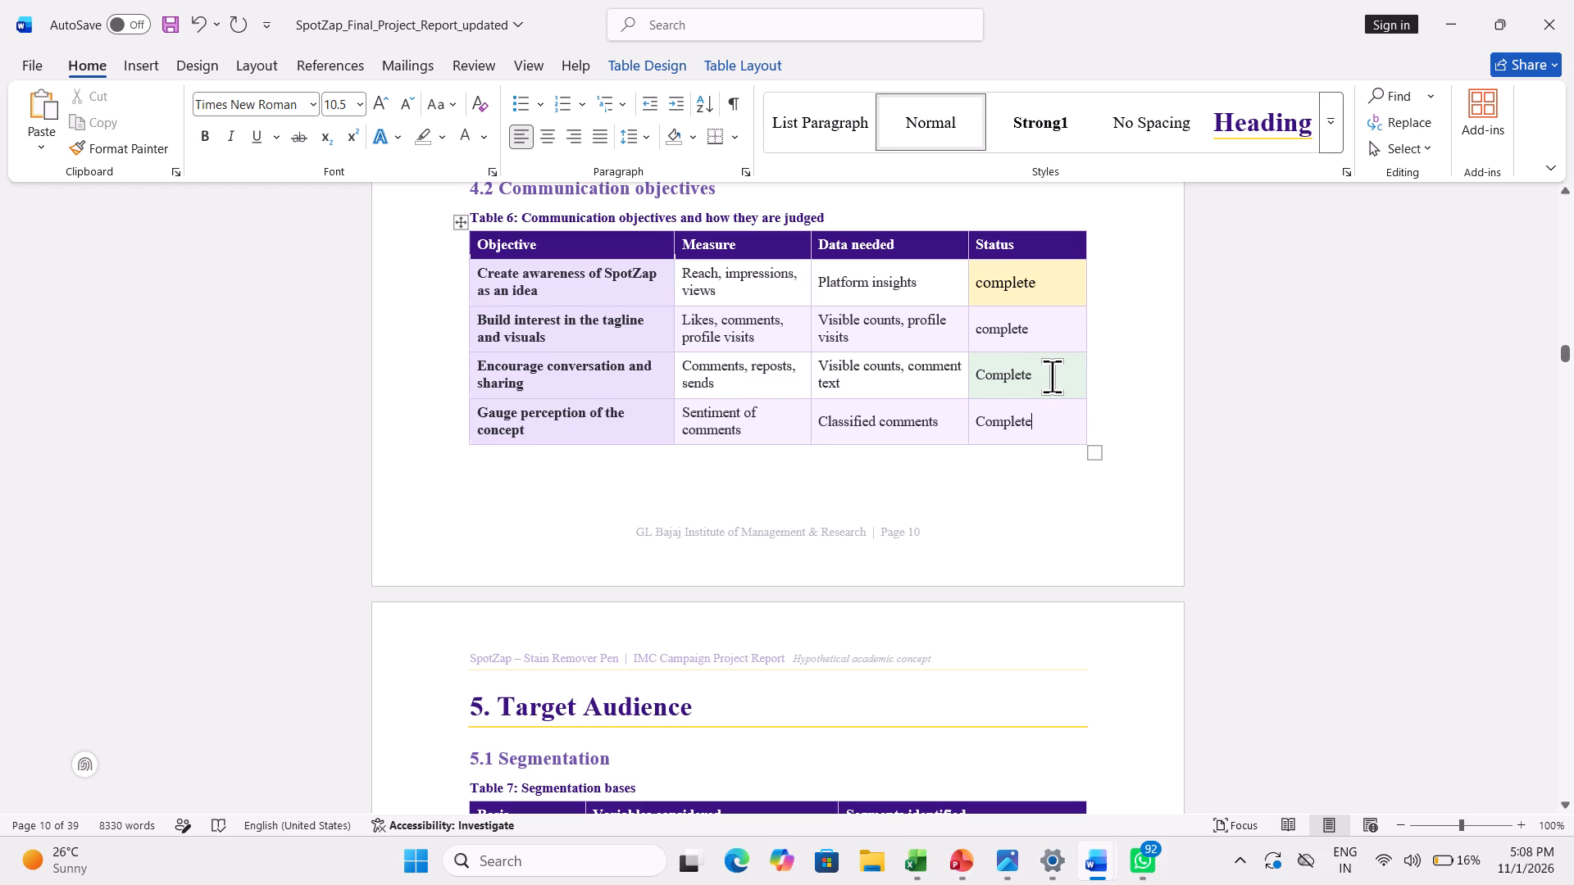
Review the report from the Target Audience section through Table 12, AI tools and tasks, checking the status entries.
{"action": "scroll", "coordinate": [1052, 376], "scroll_direction": "down", "scroll_amount": 4}
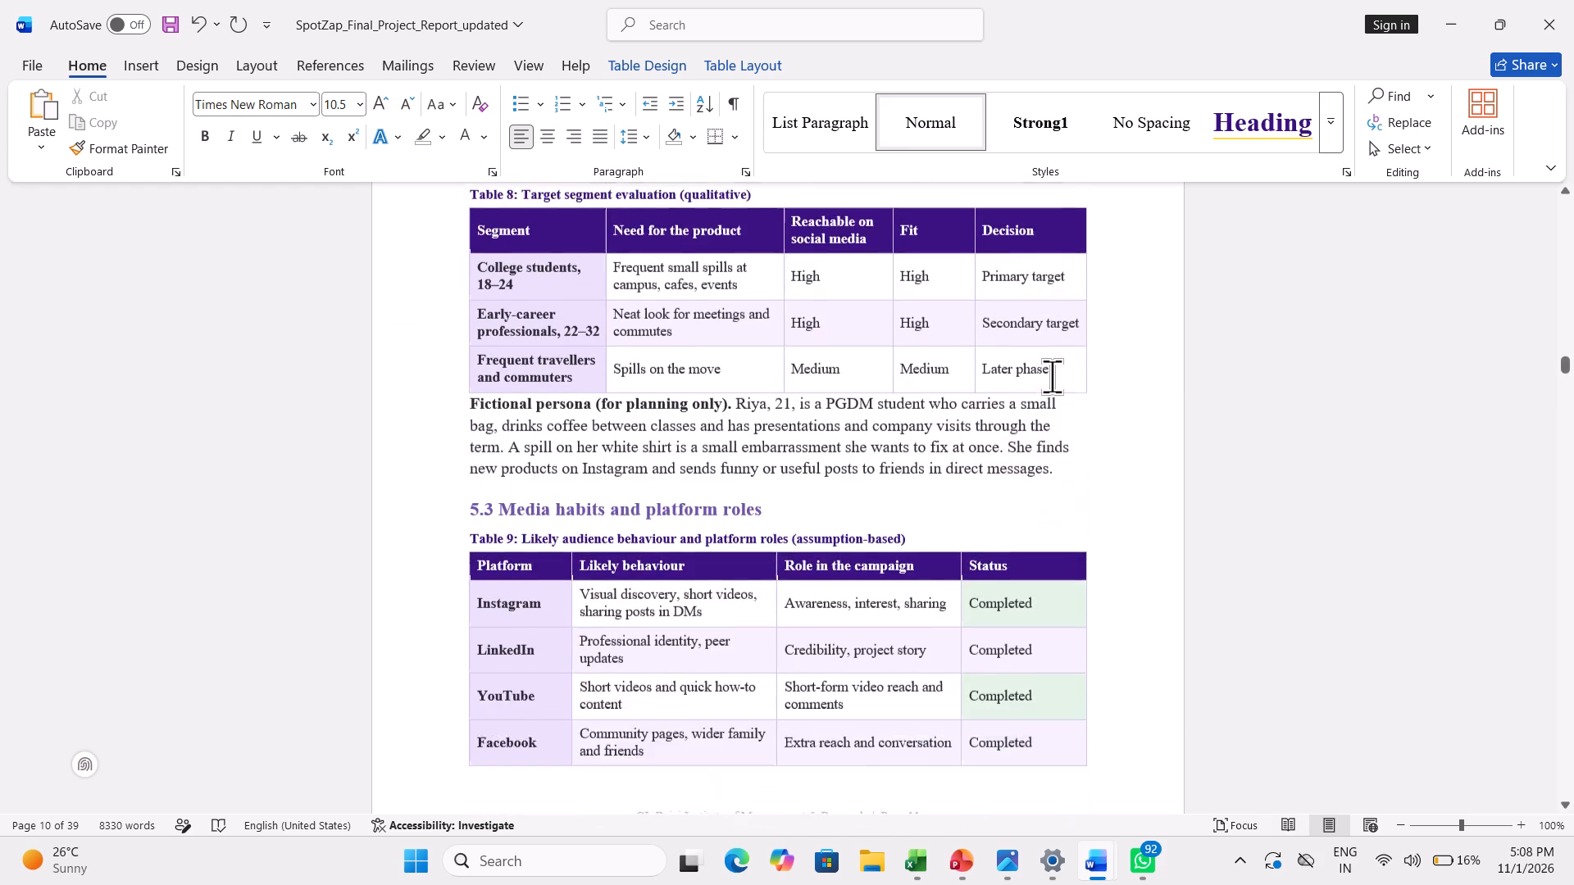
{"action": "scroll", "coordinate": [1052, 376], "scroll_direction": "down", "scroll_amount": 4}
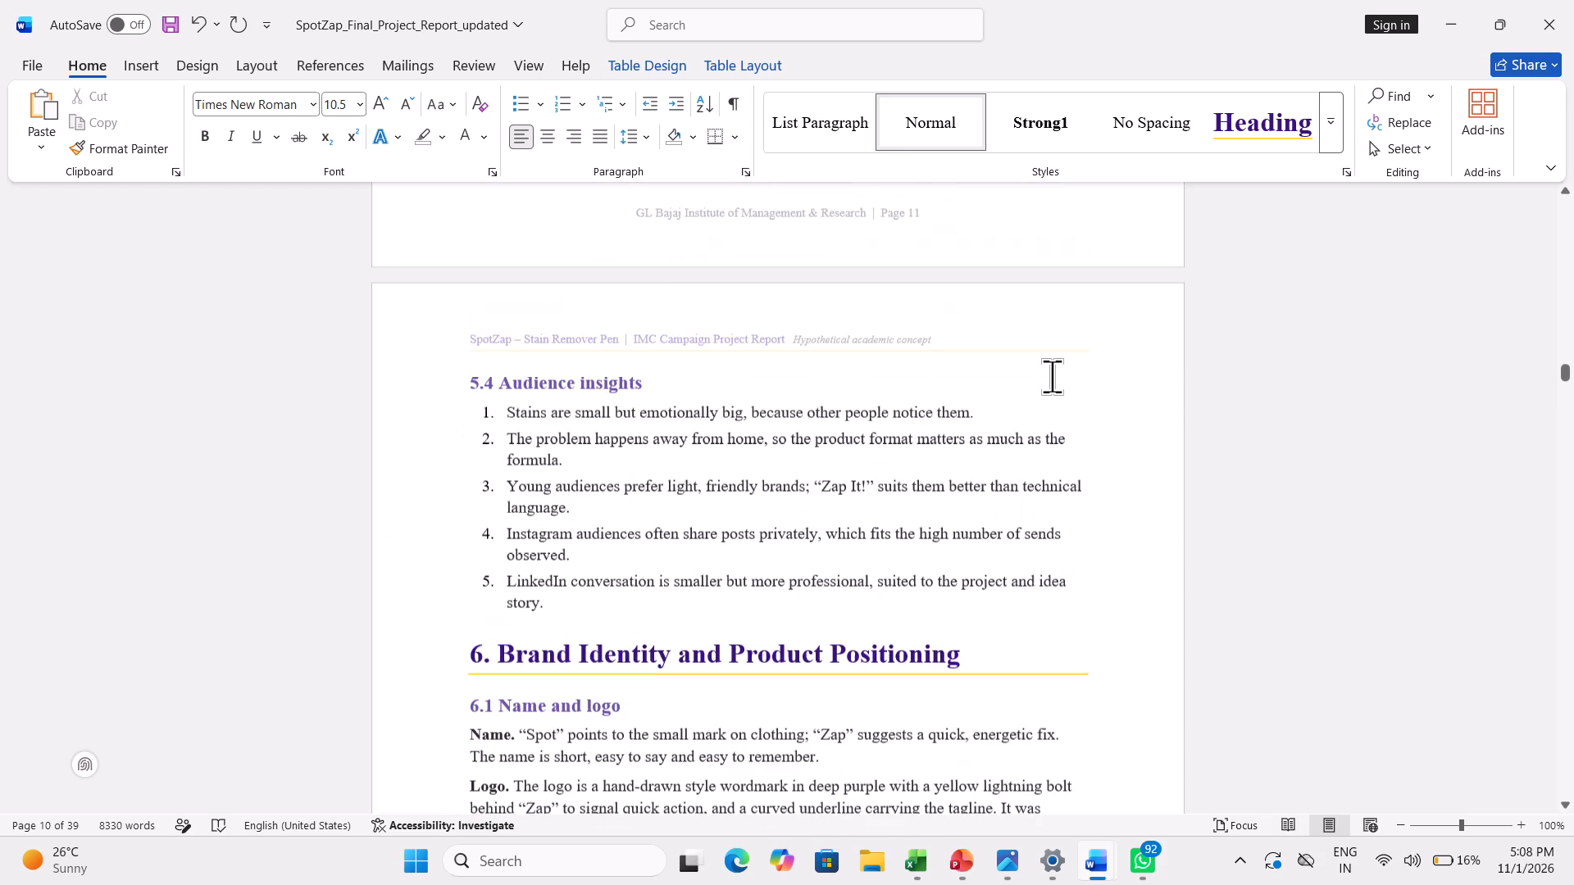
{"action": "scroll", "coordinate": [1052, 376], "scroll_direction": "down", "scroll_amount": 3}
{"action": "left_click", "coordinate": [1052, 376]}
{"action": "scroll", "coordinate": [1052, 376], "scroll_direction": "down", "scroll_amount": 2}
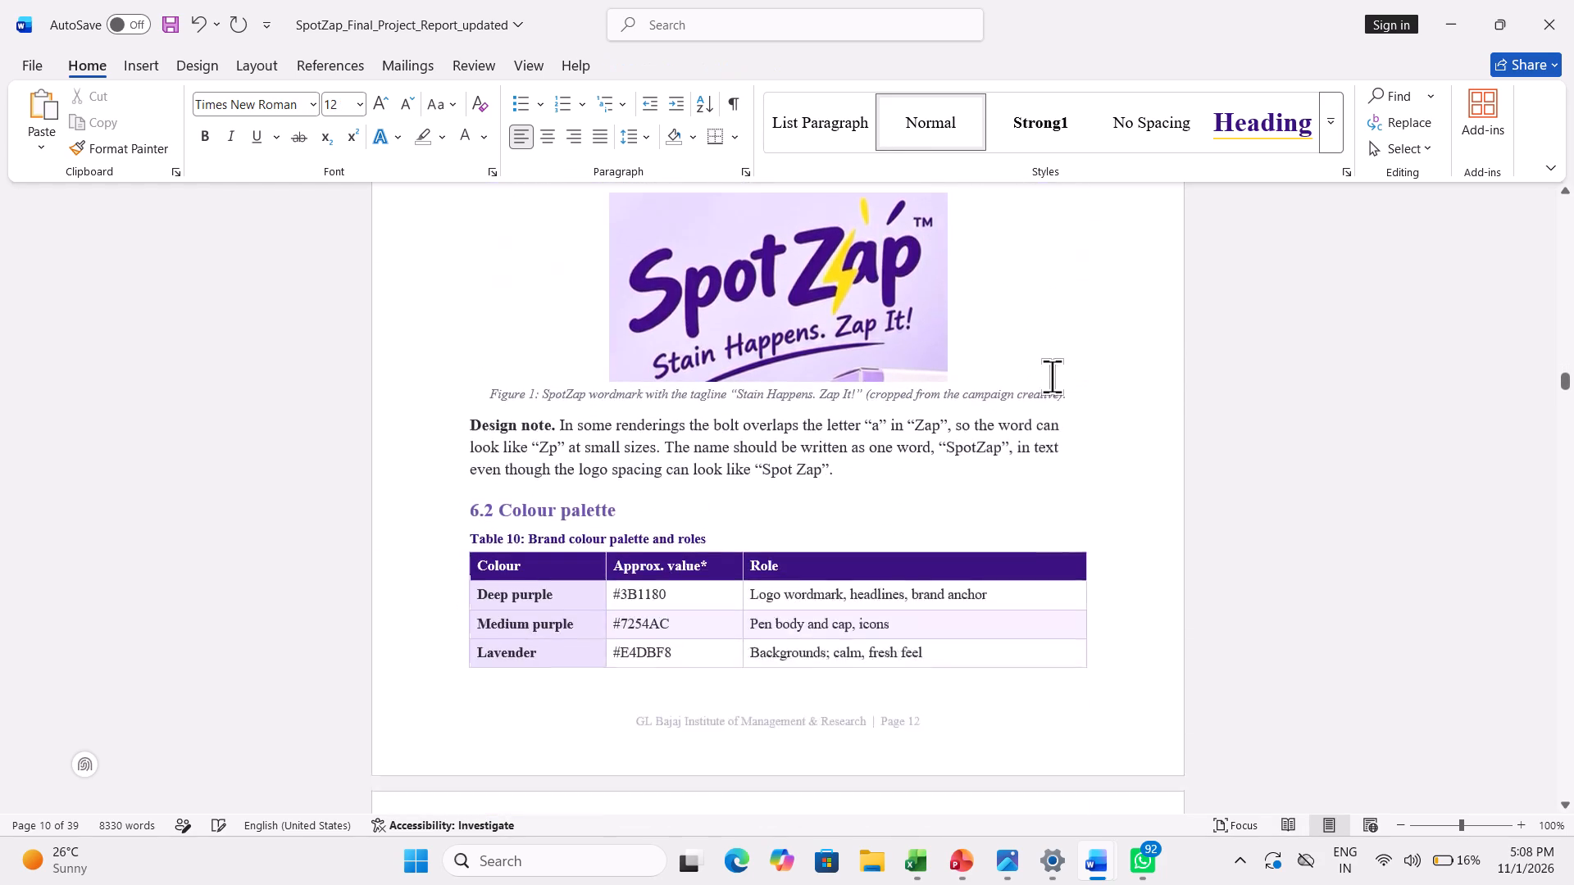
{"action": "scroll", "coordinate": [1052, 376], "scroll_direction": "down", "scroll_amount": 4}
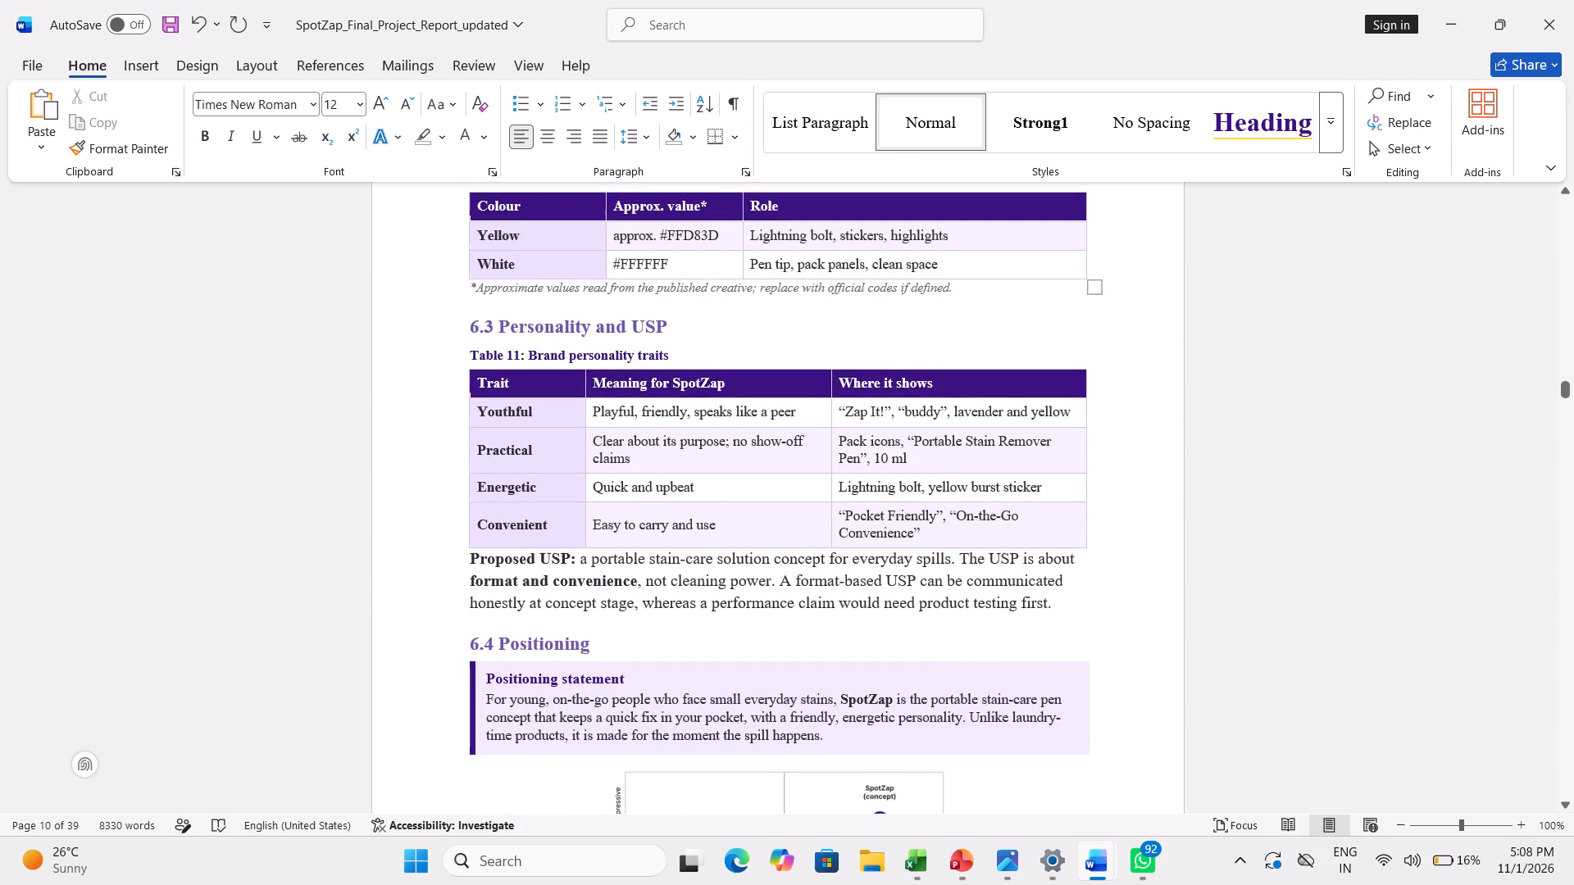
{"action": "scroll", "coordinate": [1052, 376], "scroll_direction": "down", "scroll_amount": 4}
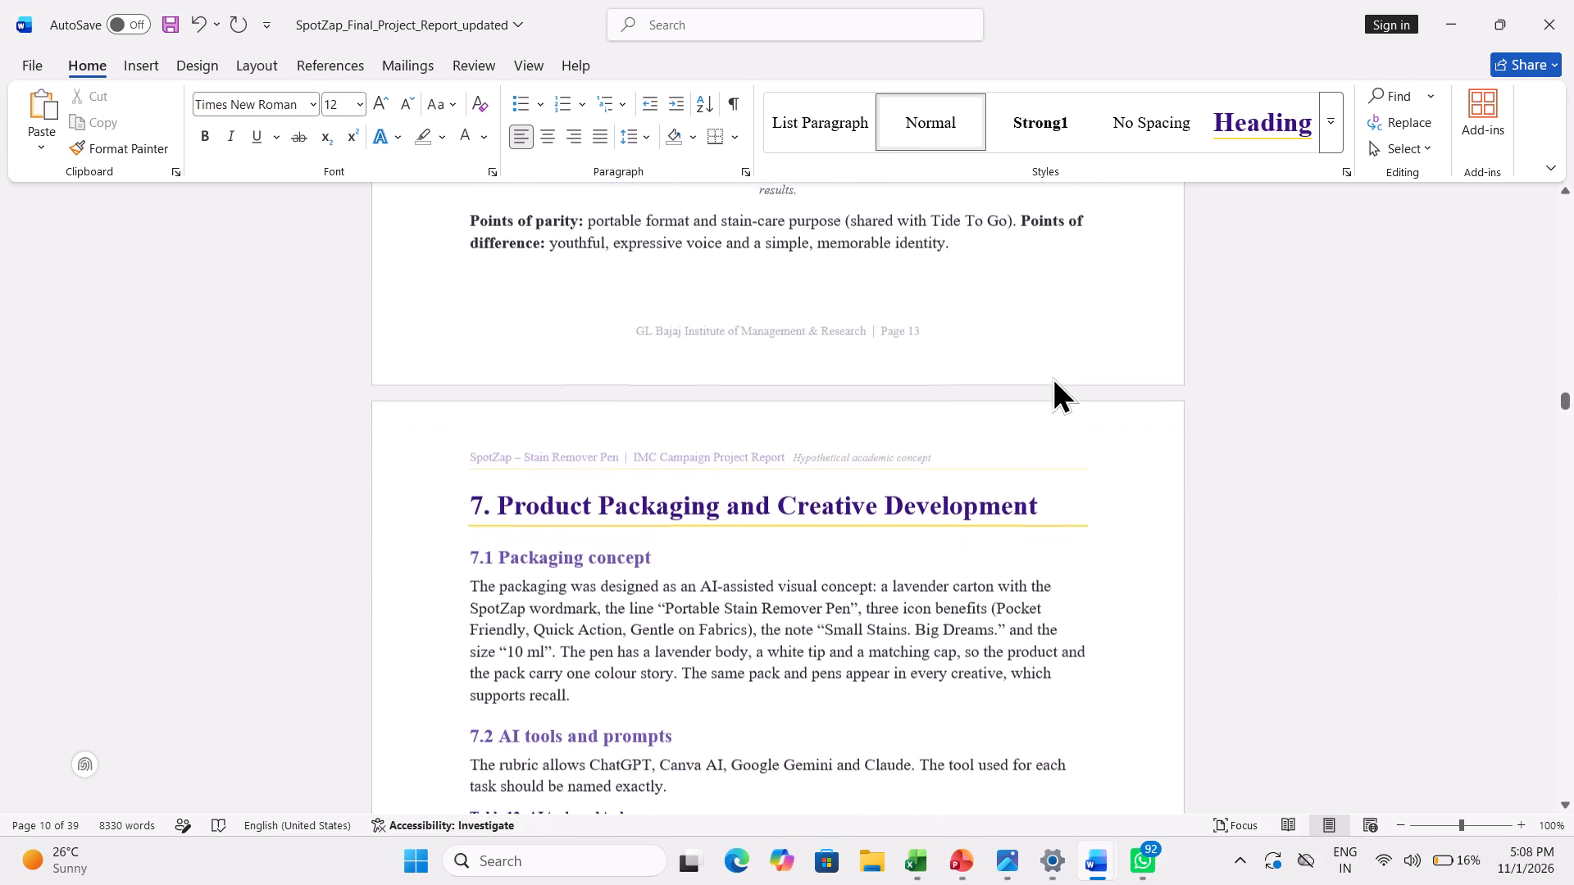
{"action": "scroll", "coordinate": [1052, 376], "scroll_direction": "down", "scroll_amount": 3}
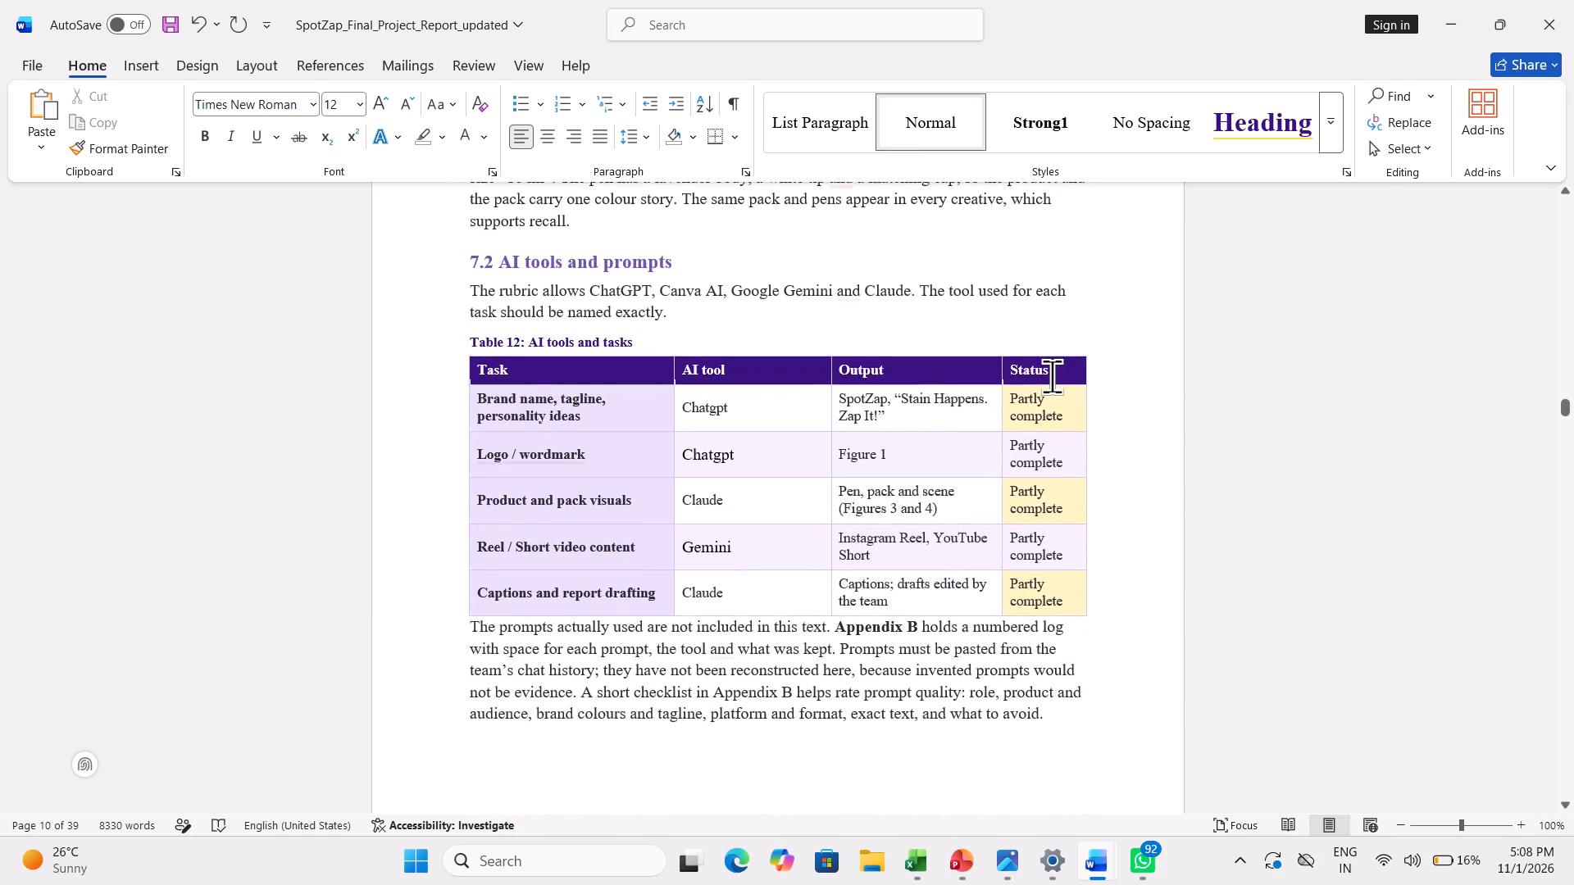
{"action": "scroll", "coordinate": [1052, 376], "scroll_direction": "down", "scroll_amount": 1}
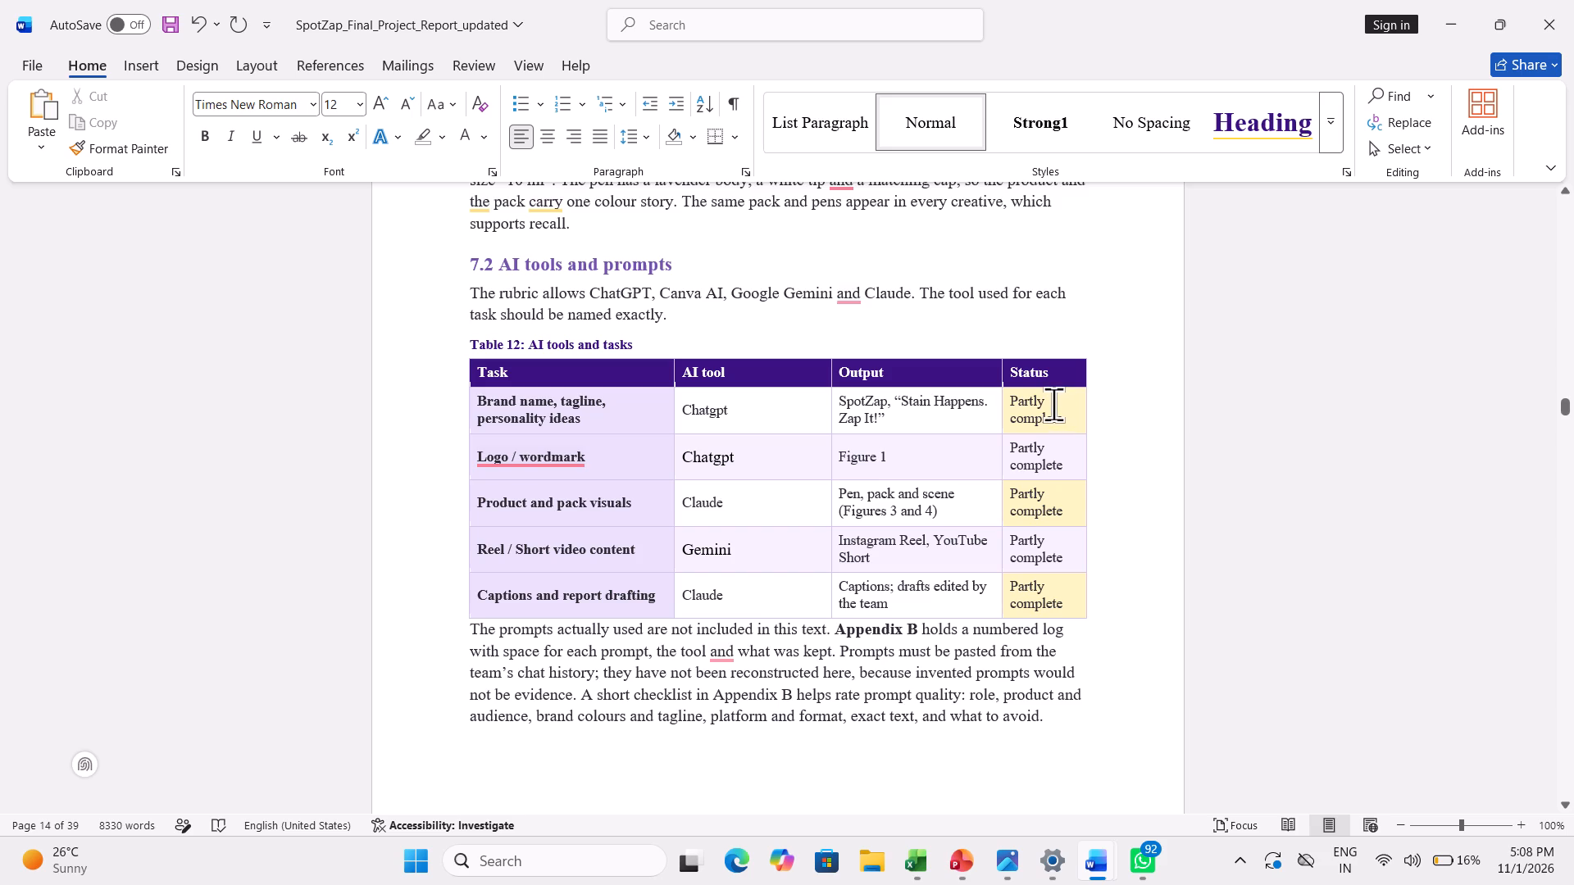
Delete the word "Partly" from all five Status entries in Table 12, AI tools and tasks, leaving "complete" in each row.
{"action": "left_click_drag", "start_coordinate": [1053, 403], "coordinate": [1007, 400]}
{"action": "key", "text": "Delete"}
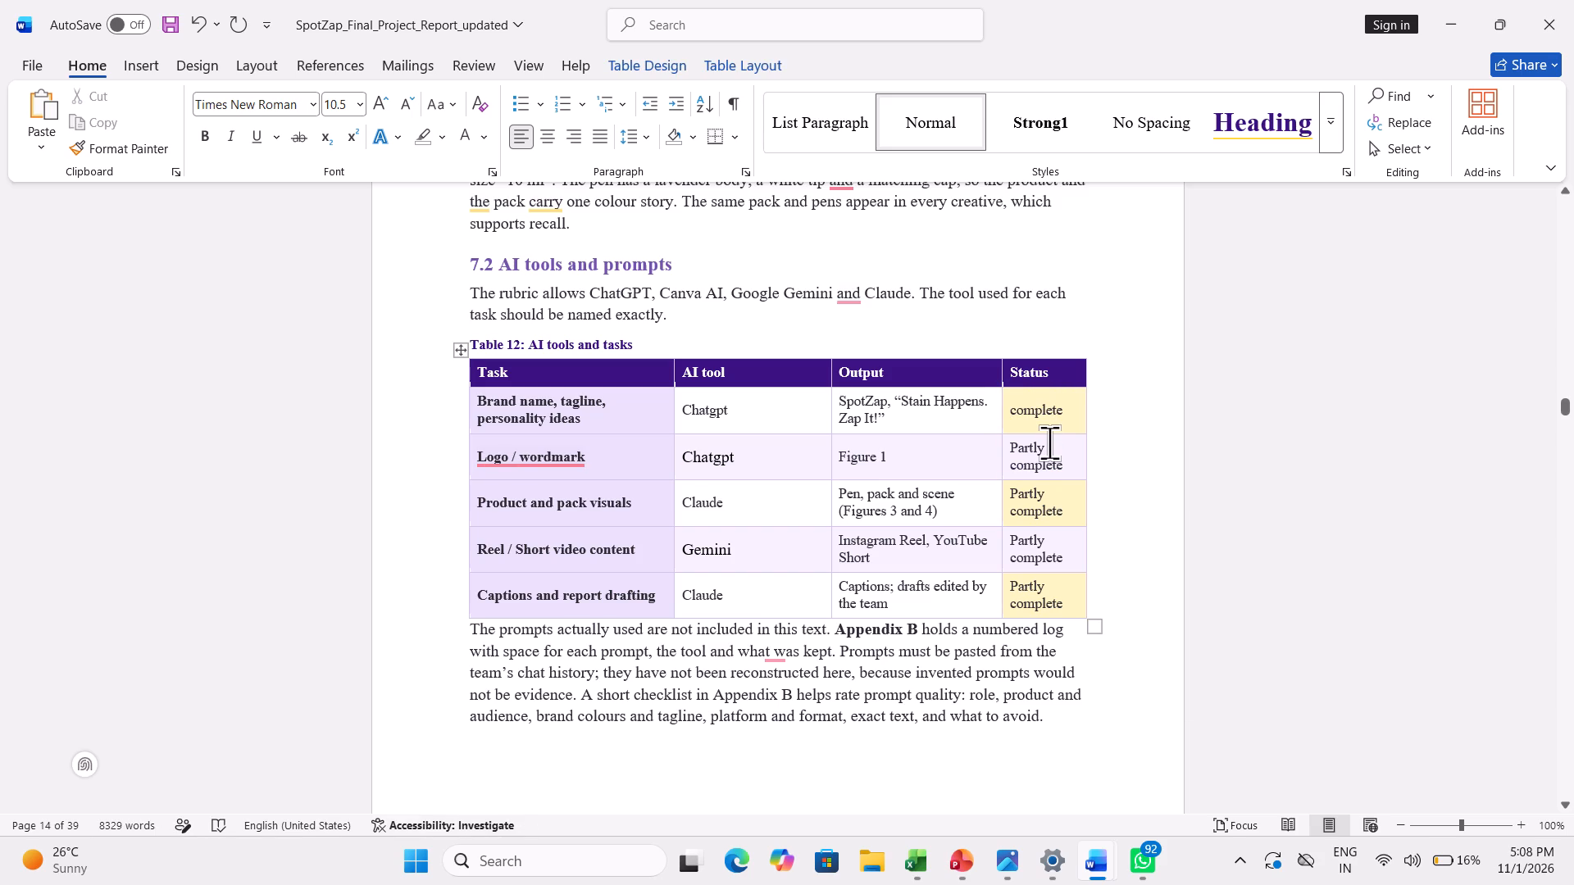
{"action": "left_click_drag", "start_coordinate": [1049, 442], "coordinate": [1021, 447]}
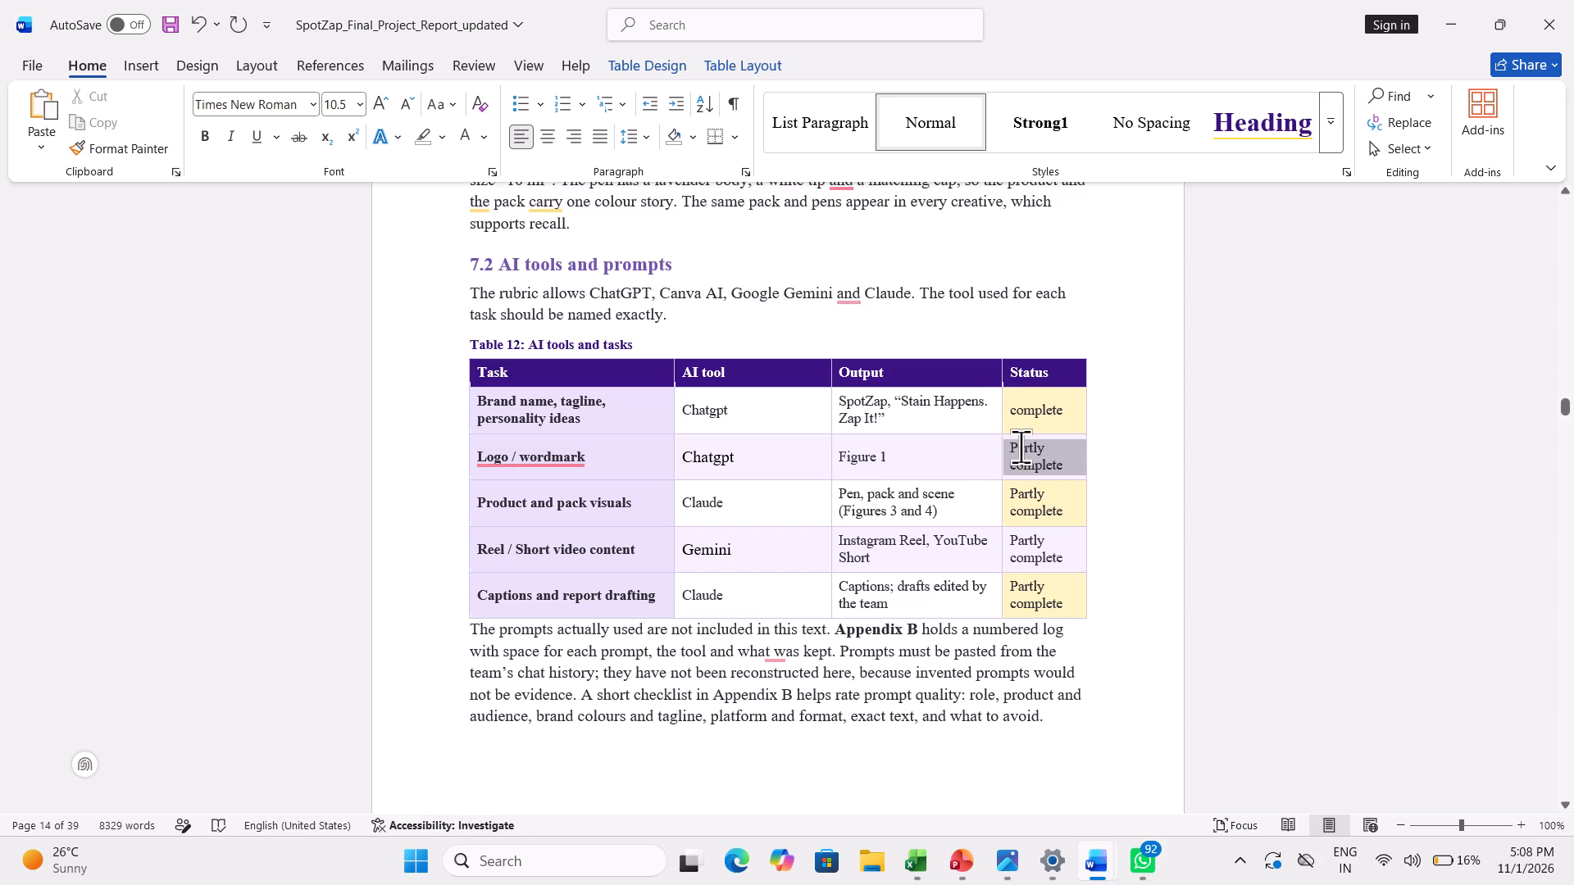
{"action": "left_click_drag", "start_coordinate": [1021, 447], "coordinate": [1015, 437]}
{"action": "left_click", "coordinate": [1015, 437]}
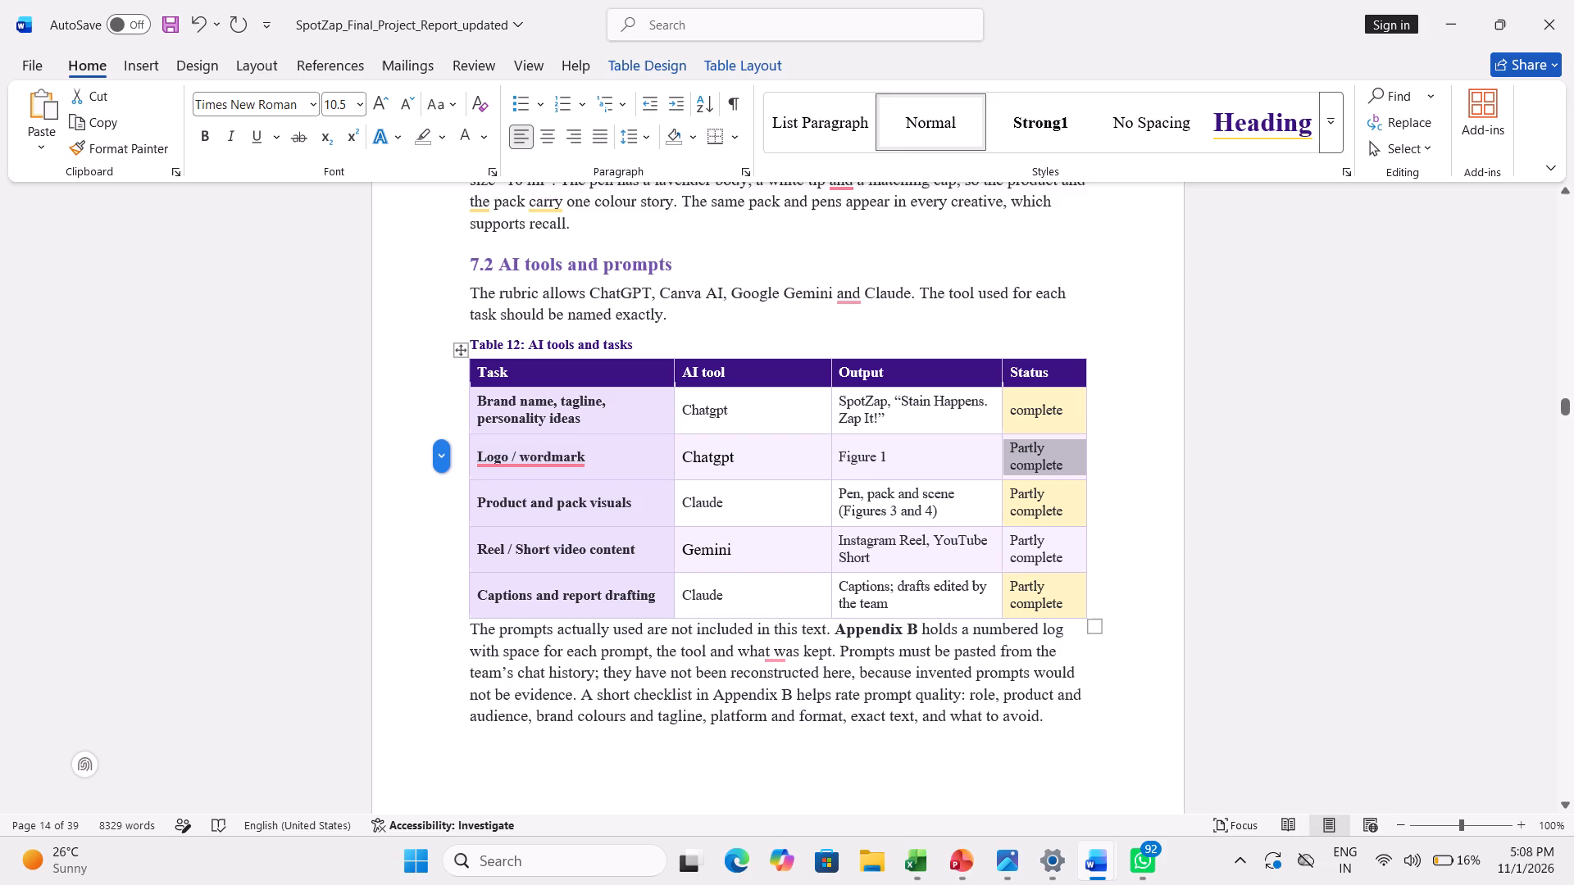
{"action": "left_click", "coordinate": [1074, 479]}
{"action": "left_click", "coordinate": [1215, 501]}
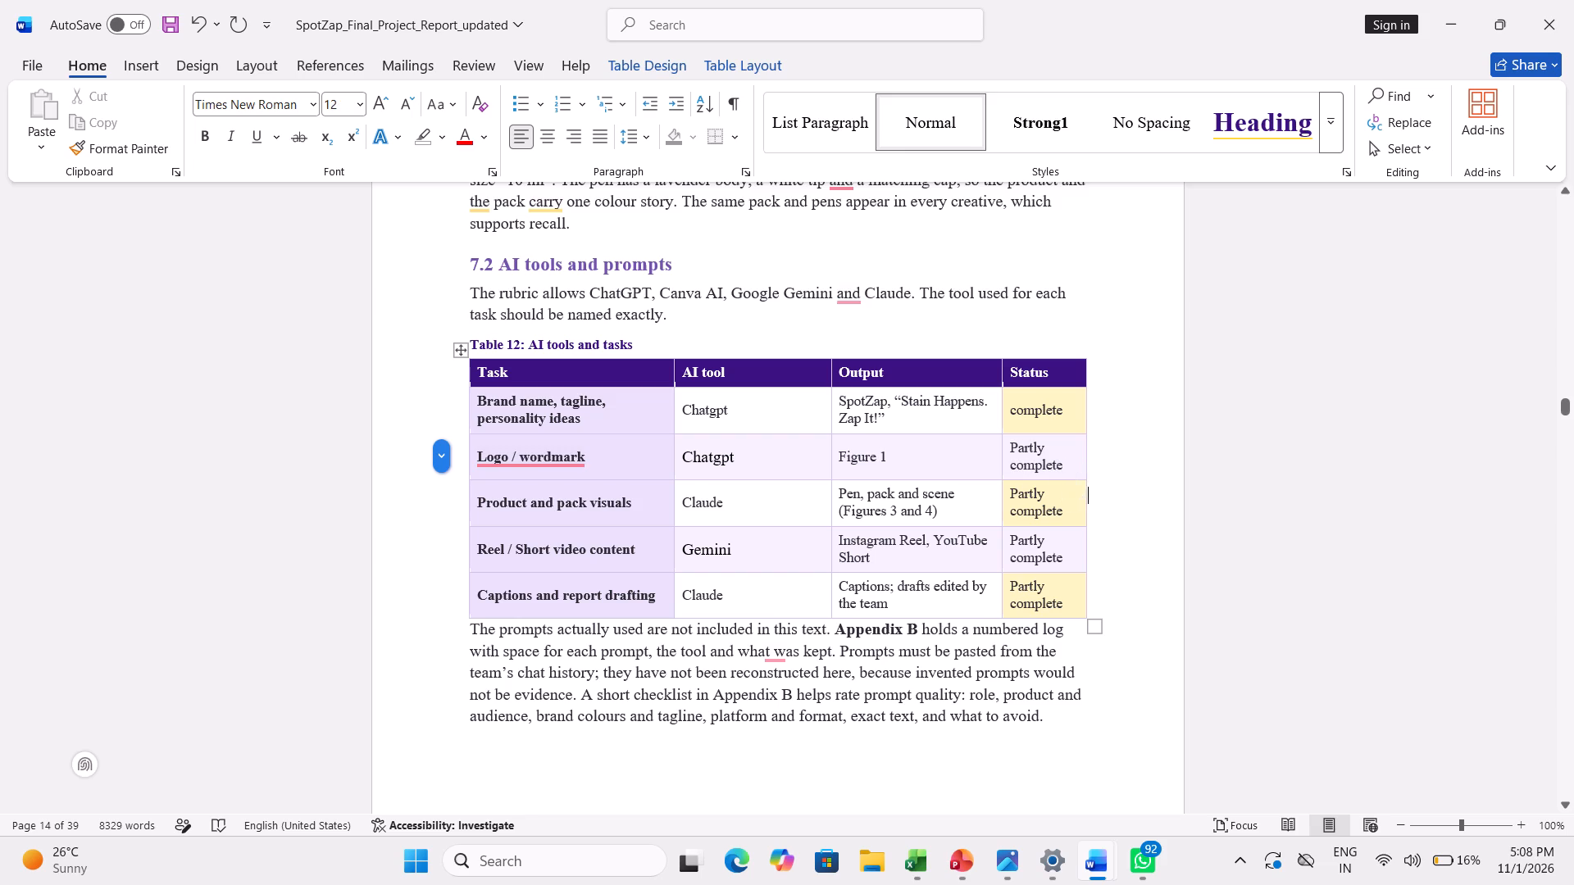
{"action": "left_click_drag", "start_coordinate": [1050, 490], "coordinate": [1009, 492]}
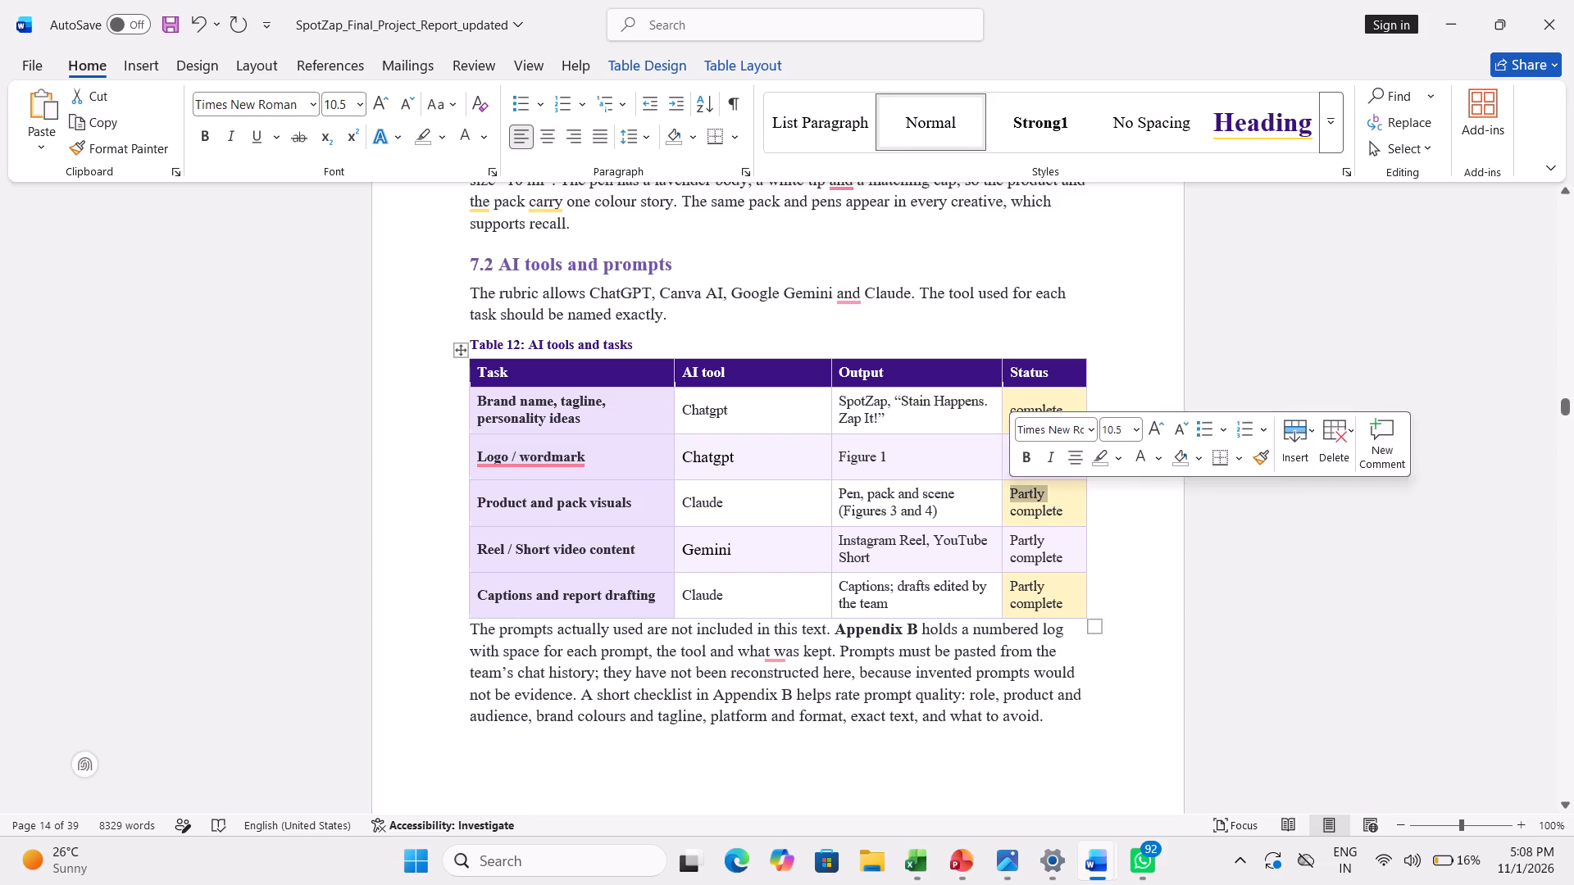
{"action": "key", "text": "Delete"}
{"action": "left_click_drag", "start_coordinate": [1044, 451], "coordinate": [1026, 451]}
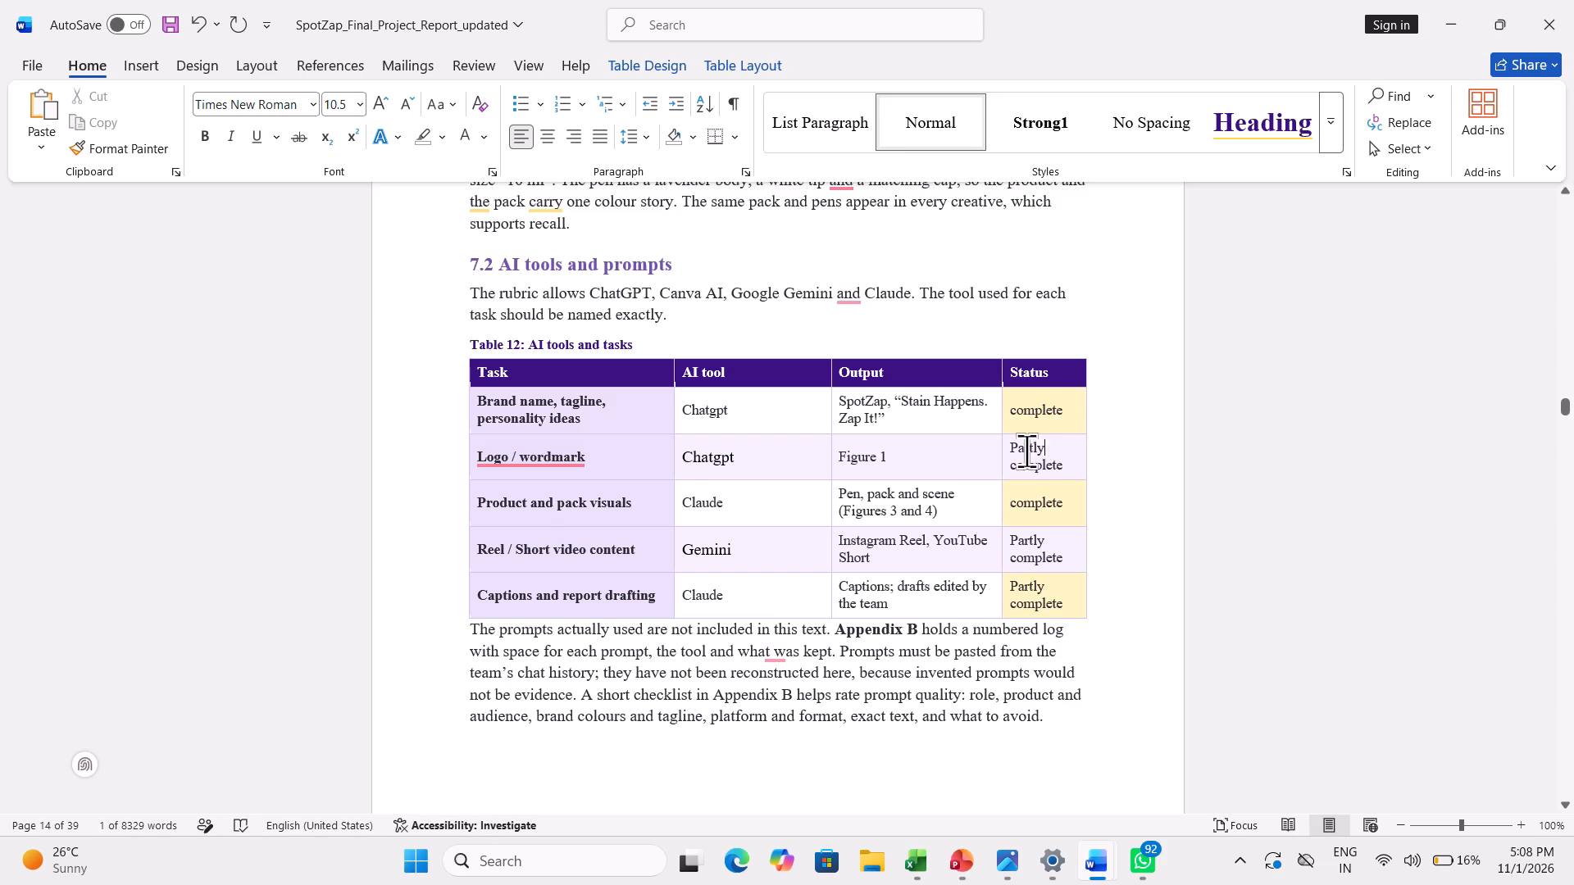
{"action": "left_click_drag", "start_coordinate": [1026, 451], "coordinate": [1010, 448]}
{"action": "key", "text": "Delete"}
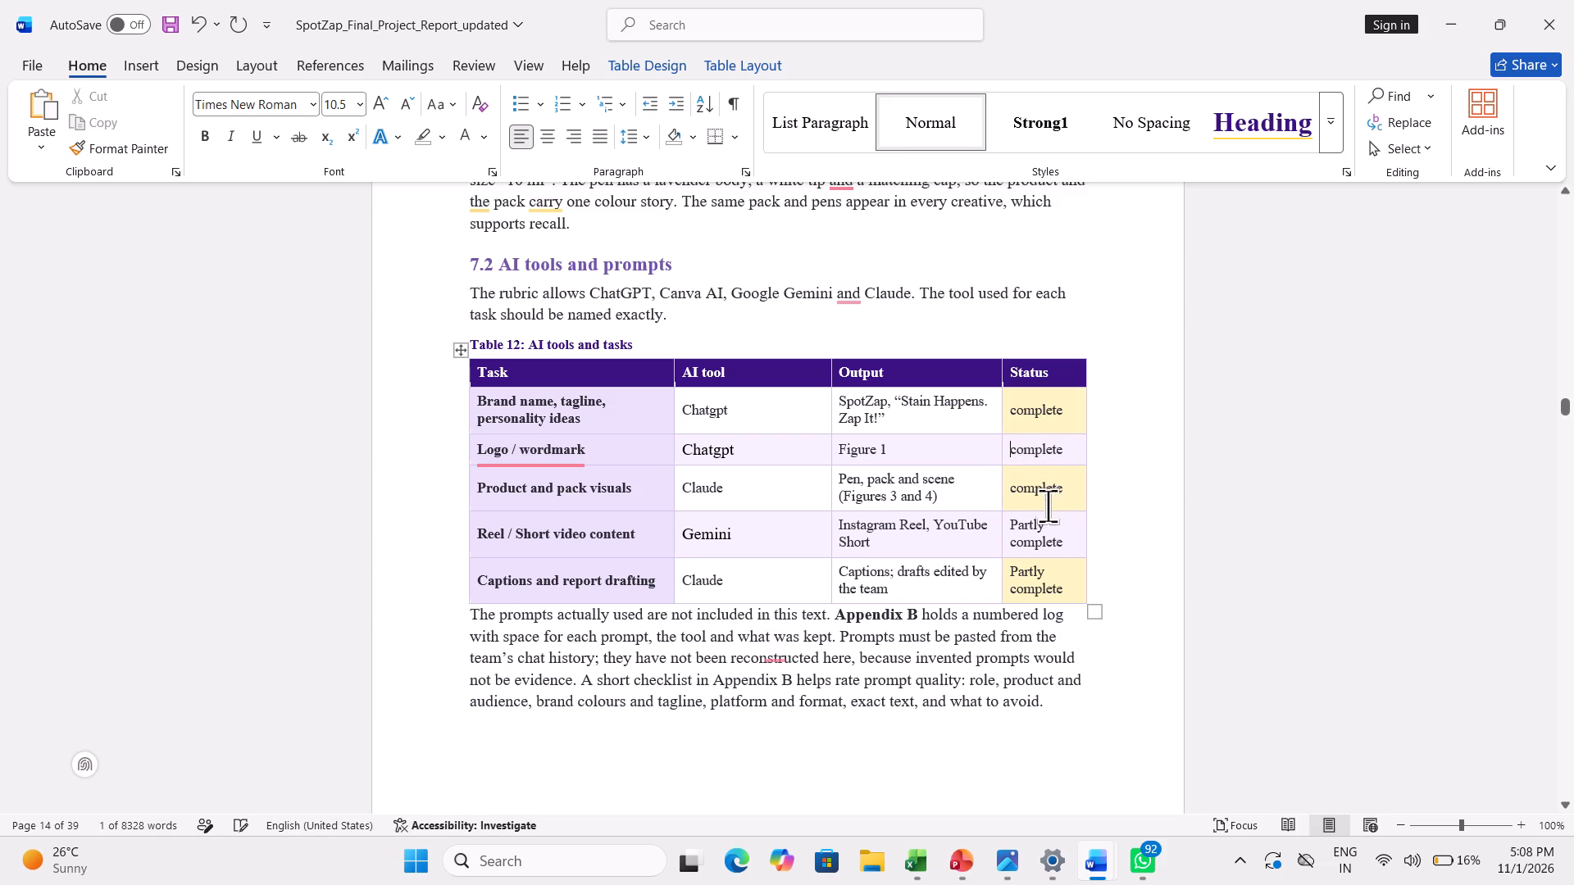
{"action": "left_click_drag", "start_coordinate": [1050, 522], "coordinate": [1013, 522]}
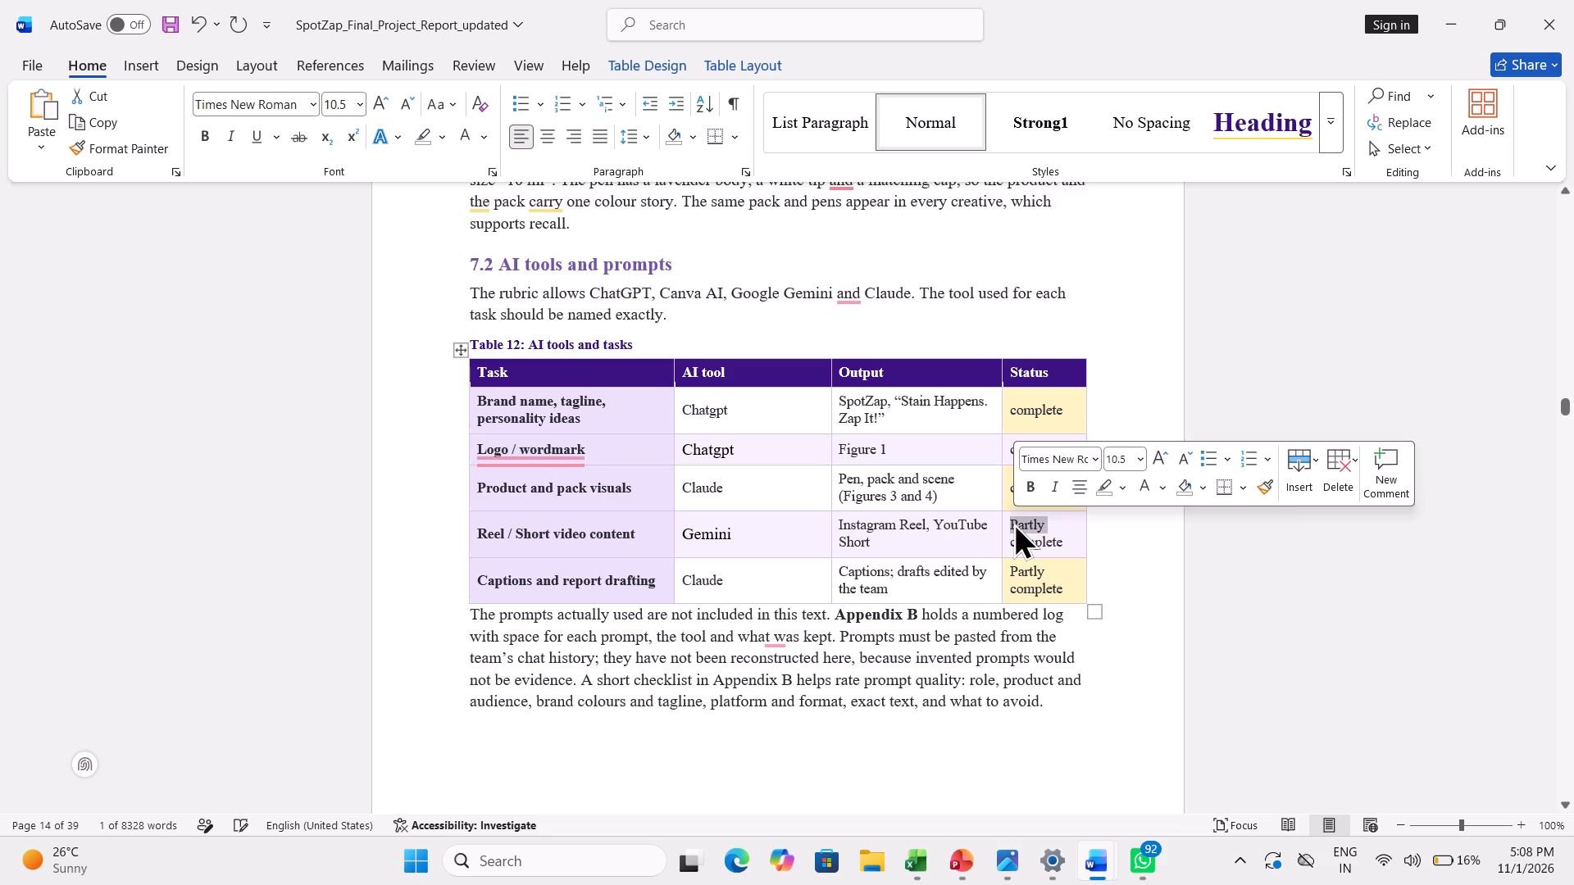
{"action": "key", "text": "Delete"}
{"action": "left_click_drag", "start_coordinate": [1053, 570], "coordinate": [1038, 570]}
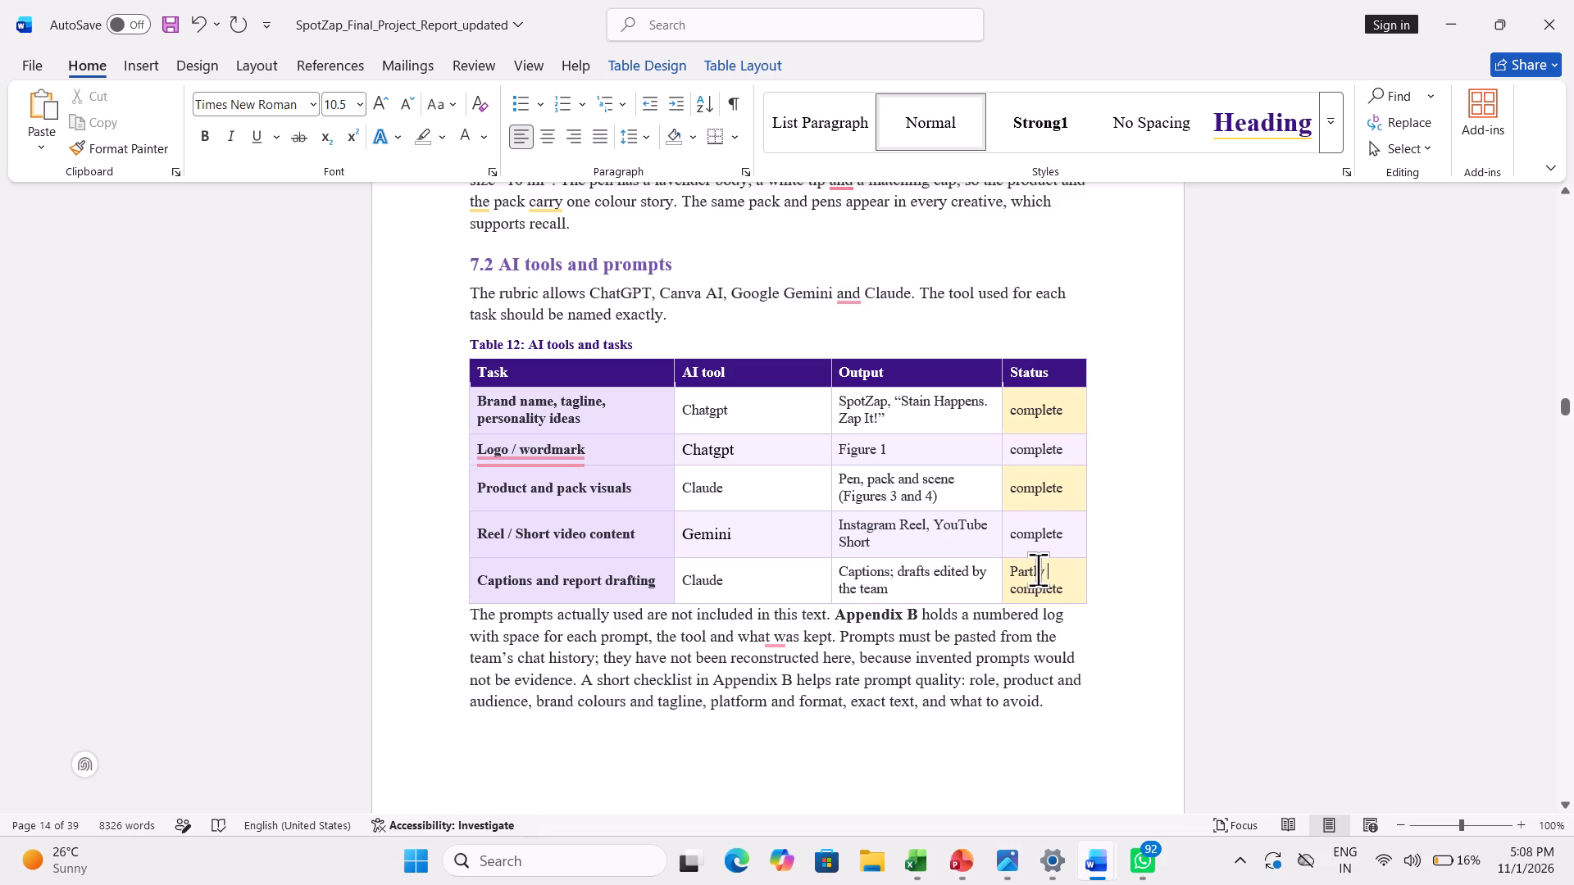
Delete the word "Partly" from the Captions and report drafting row's Status entry in Table 12, leaving "complete".
{"action": "left_click_drag", "start_coordinate": [1038, 570], "coordinate": [1009, 567]}
{"action": "key", "text": "Delete"}
Review the report from the end of Table 12 through Table 19, Publication evidence register, checking for unfinished statuses and placeholders.
{"action": "scroll", "coordinate": [1009, 567], "scroll_direction": "down", "scroll_amount": 3}
{"action": "scroll", "coordinate": [1009, 567], "scroll_direction": "up", "scroll_amount": 1}
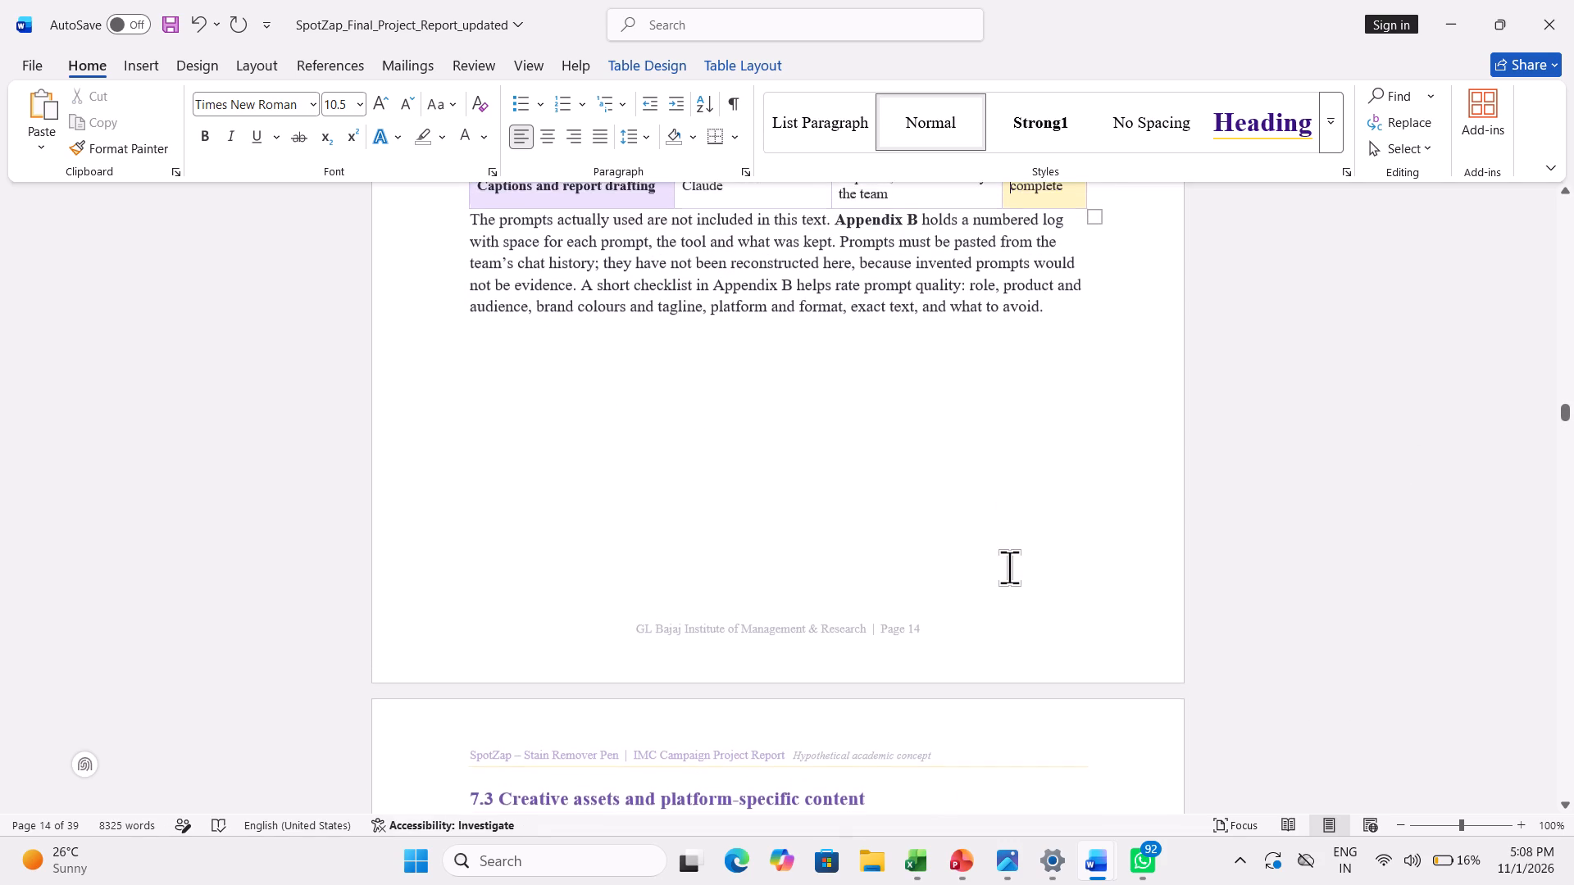
{"action": "scroll", "coordinate": [1009, 567], "scroll_direction": "up", "scroll_amount": 1}
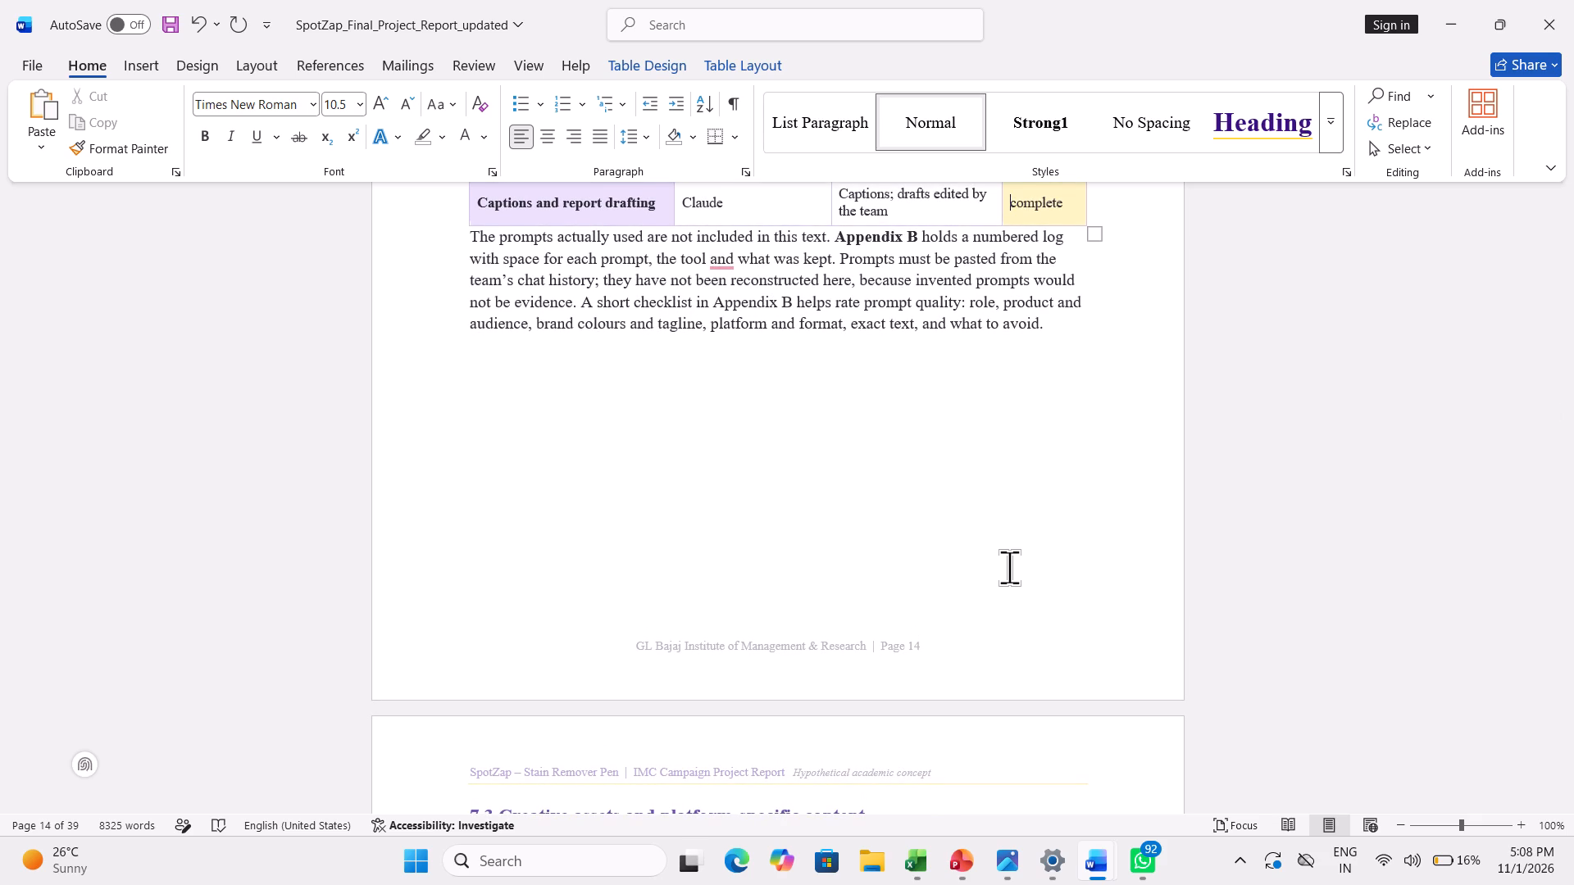
{"action": "scroll", "coordinate": [1009, 567], "scroll_direction": "down", "scroll_amount": 5}
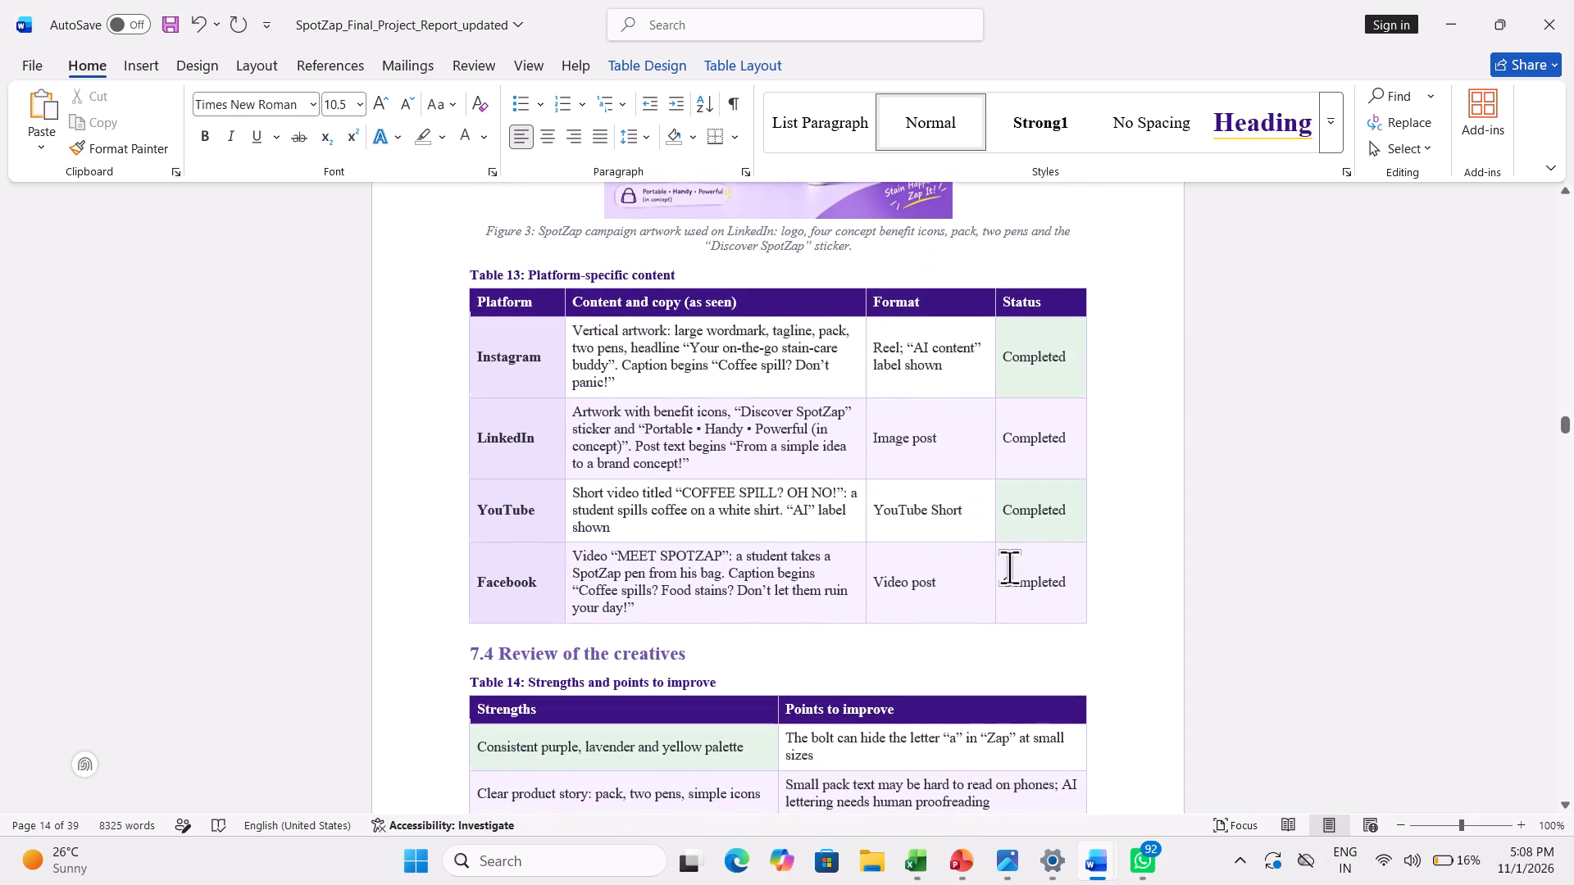
{"action": "scroll", "coordinate": [1009, 567], "scroll_direction": "down", "scroll_amount": 2}
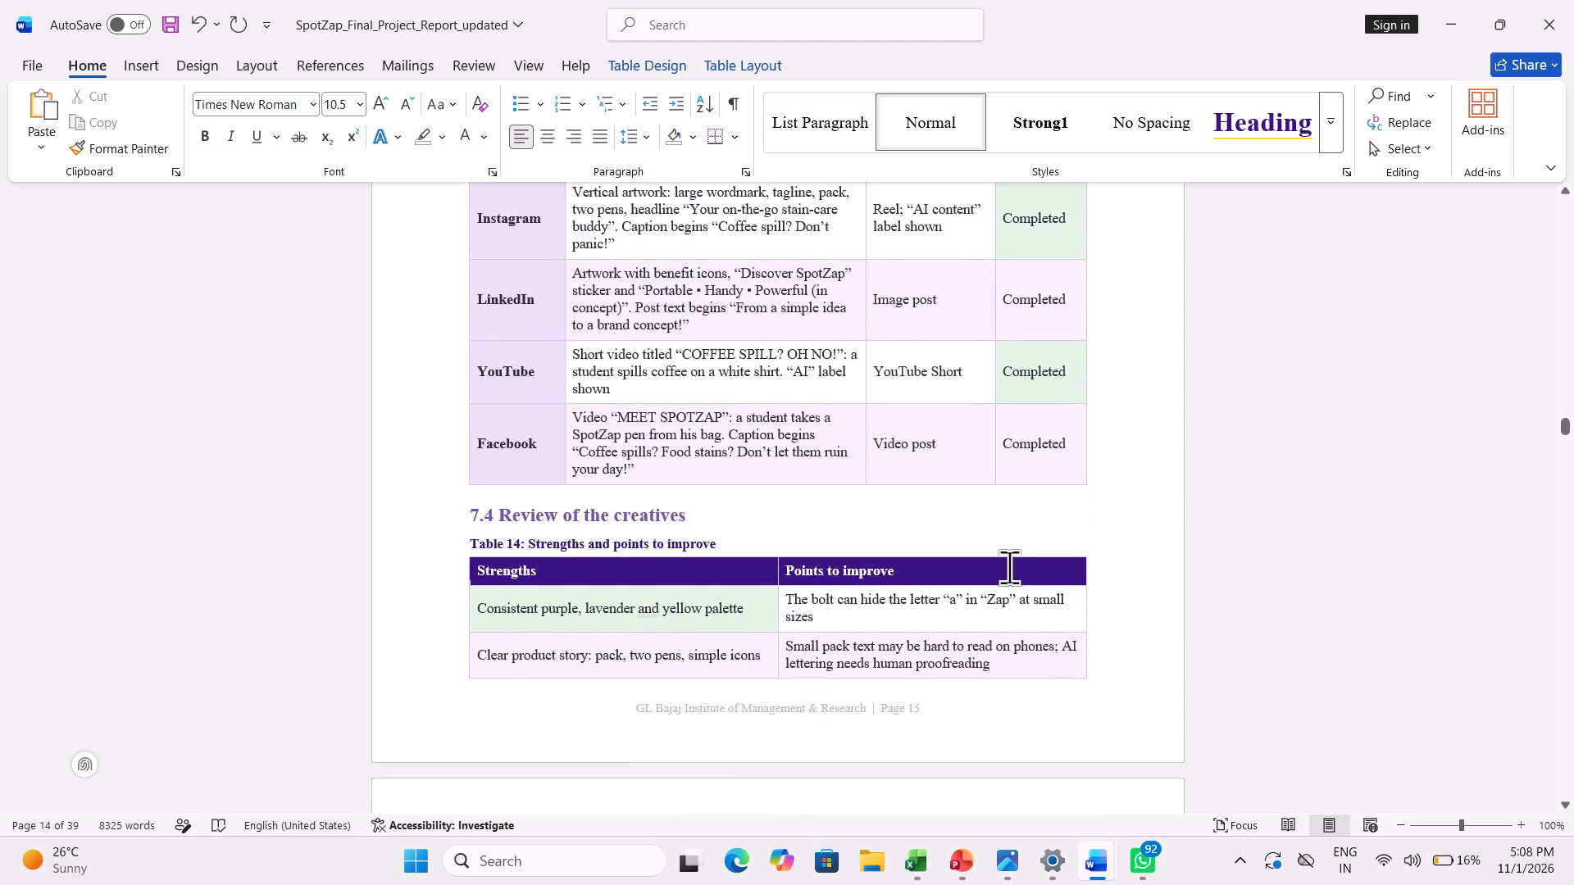
{"action": "scroll", "coordinate": [1009, 567], "scroll_direction": "down", "scroll_amount": 7}
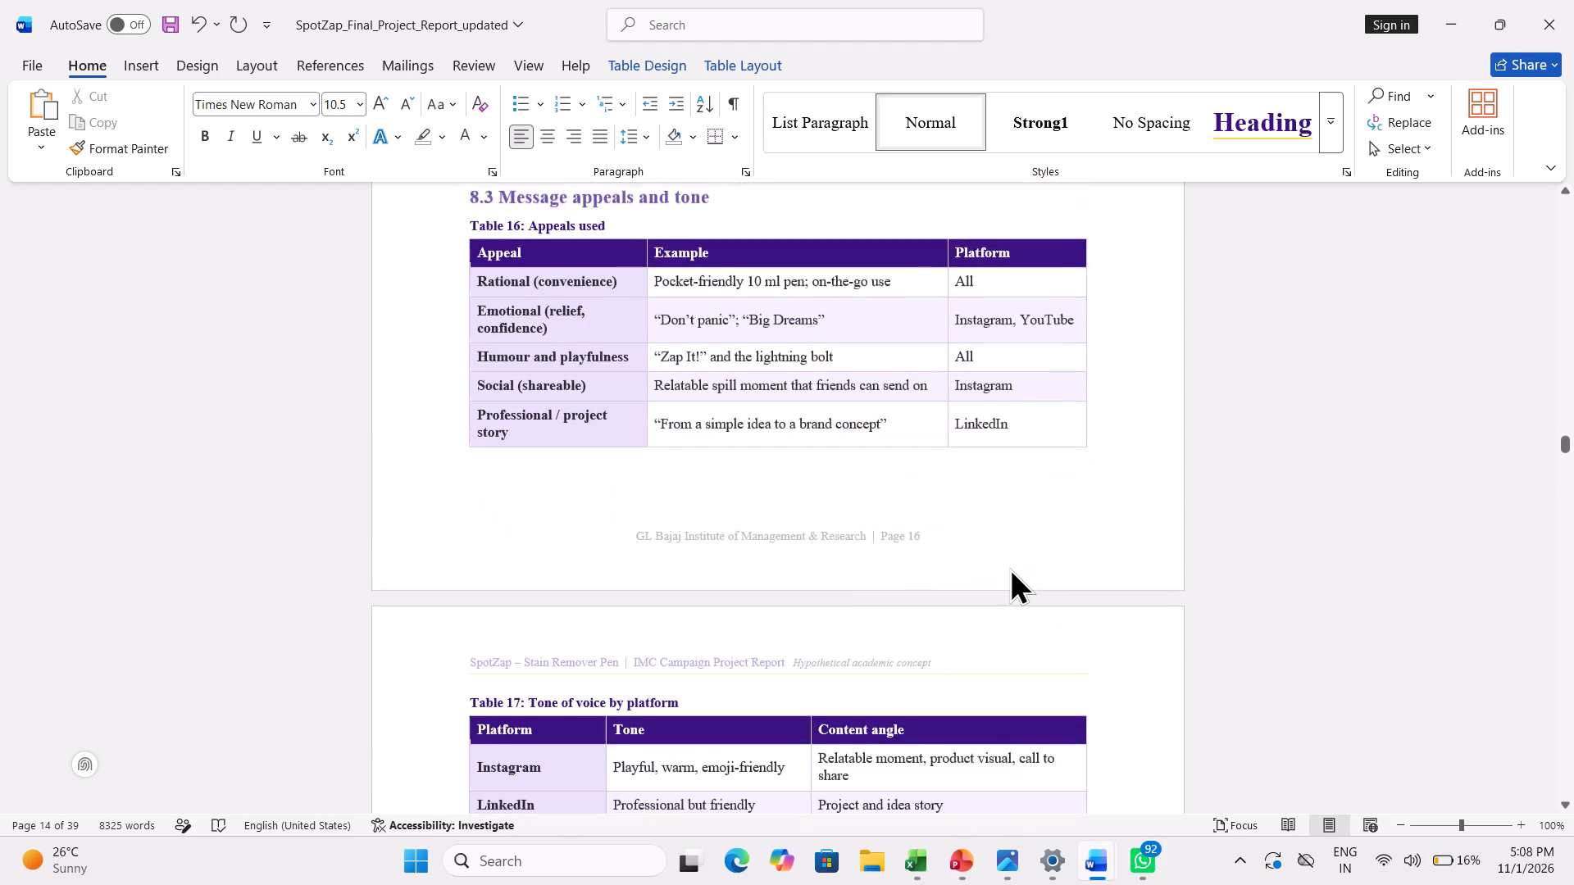
{"action": "scroll", "coordinate": [1009, 567], "scroll_direction": "down", "scroll_amount": 5}
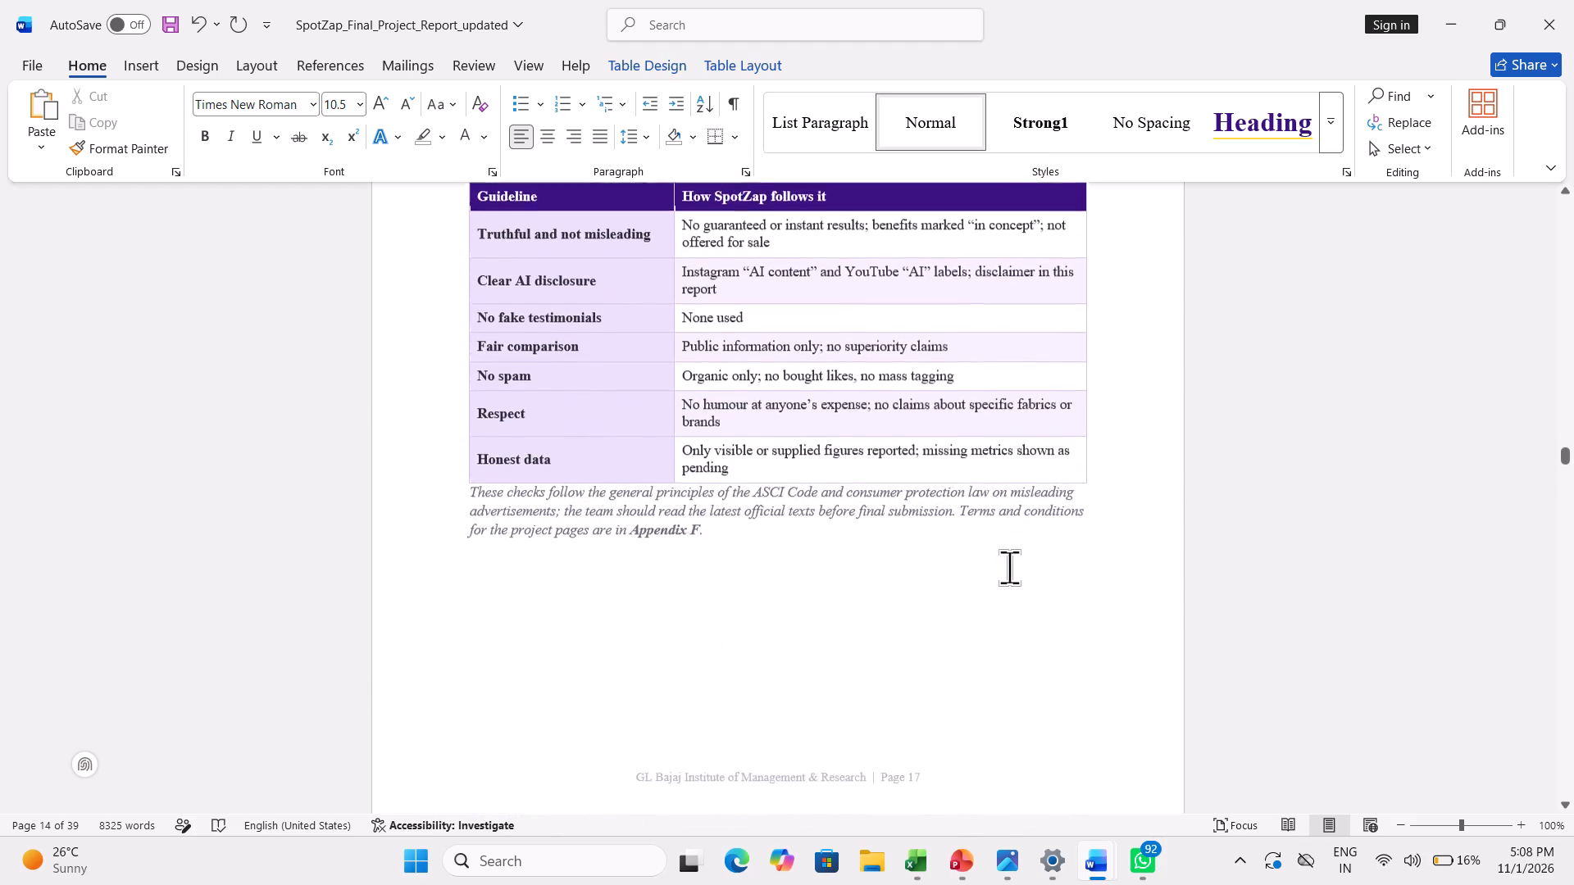
{"action": "scroll", "coordinate": [1009, 567], "scroll_direction": "down", "scroll_amount": 4}
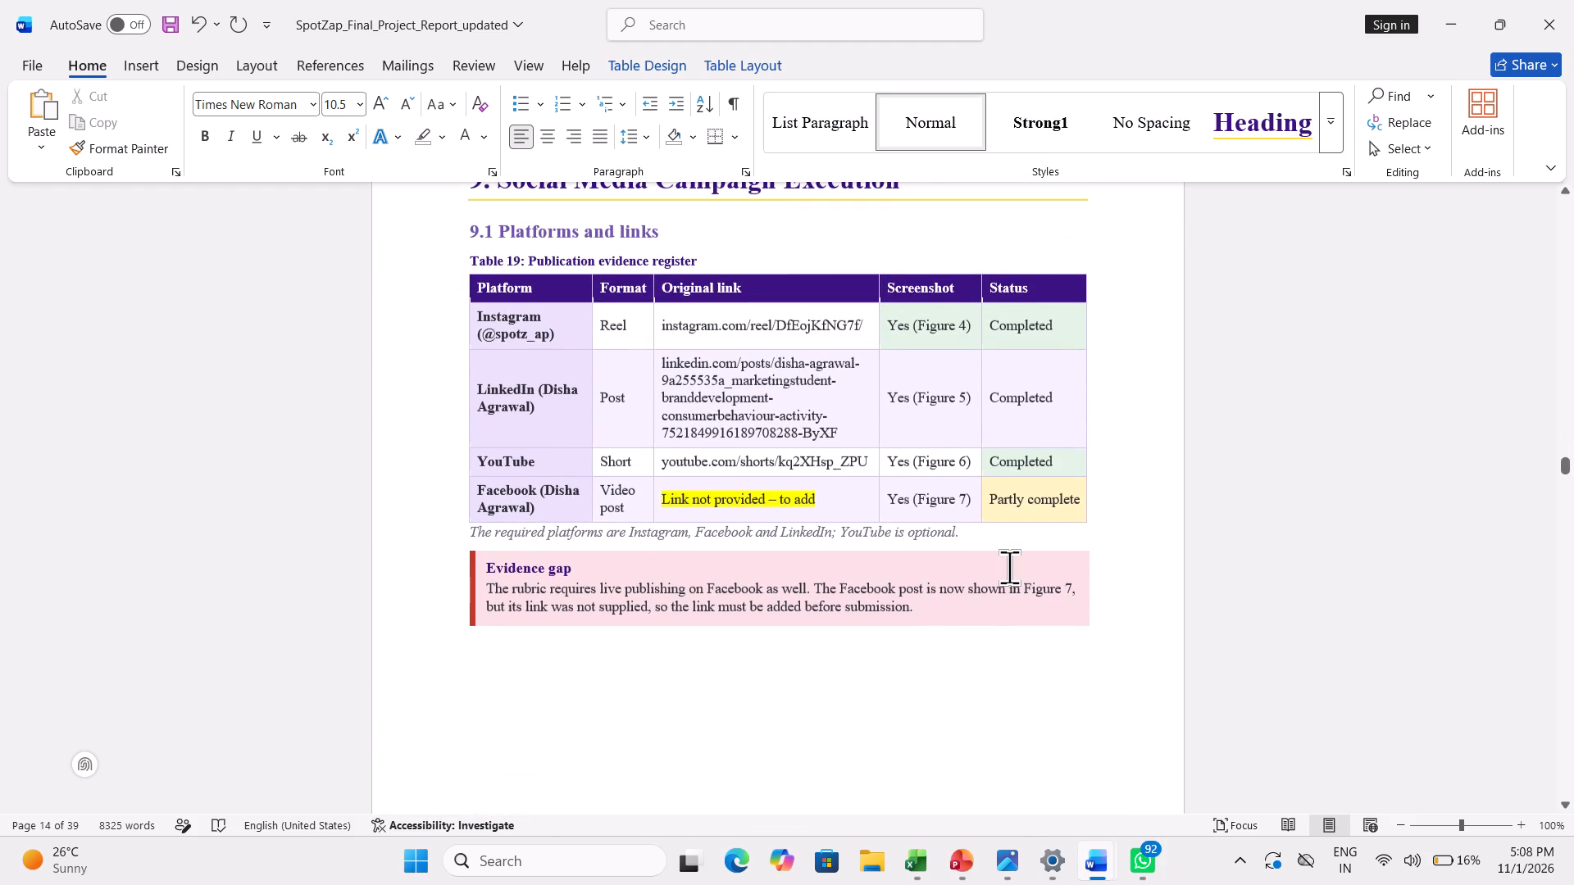
{"action": "scroll", "coordinate": [1009, 567], "scroll_direction": "down", "scroll_amount": 1}
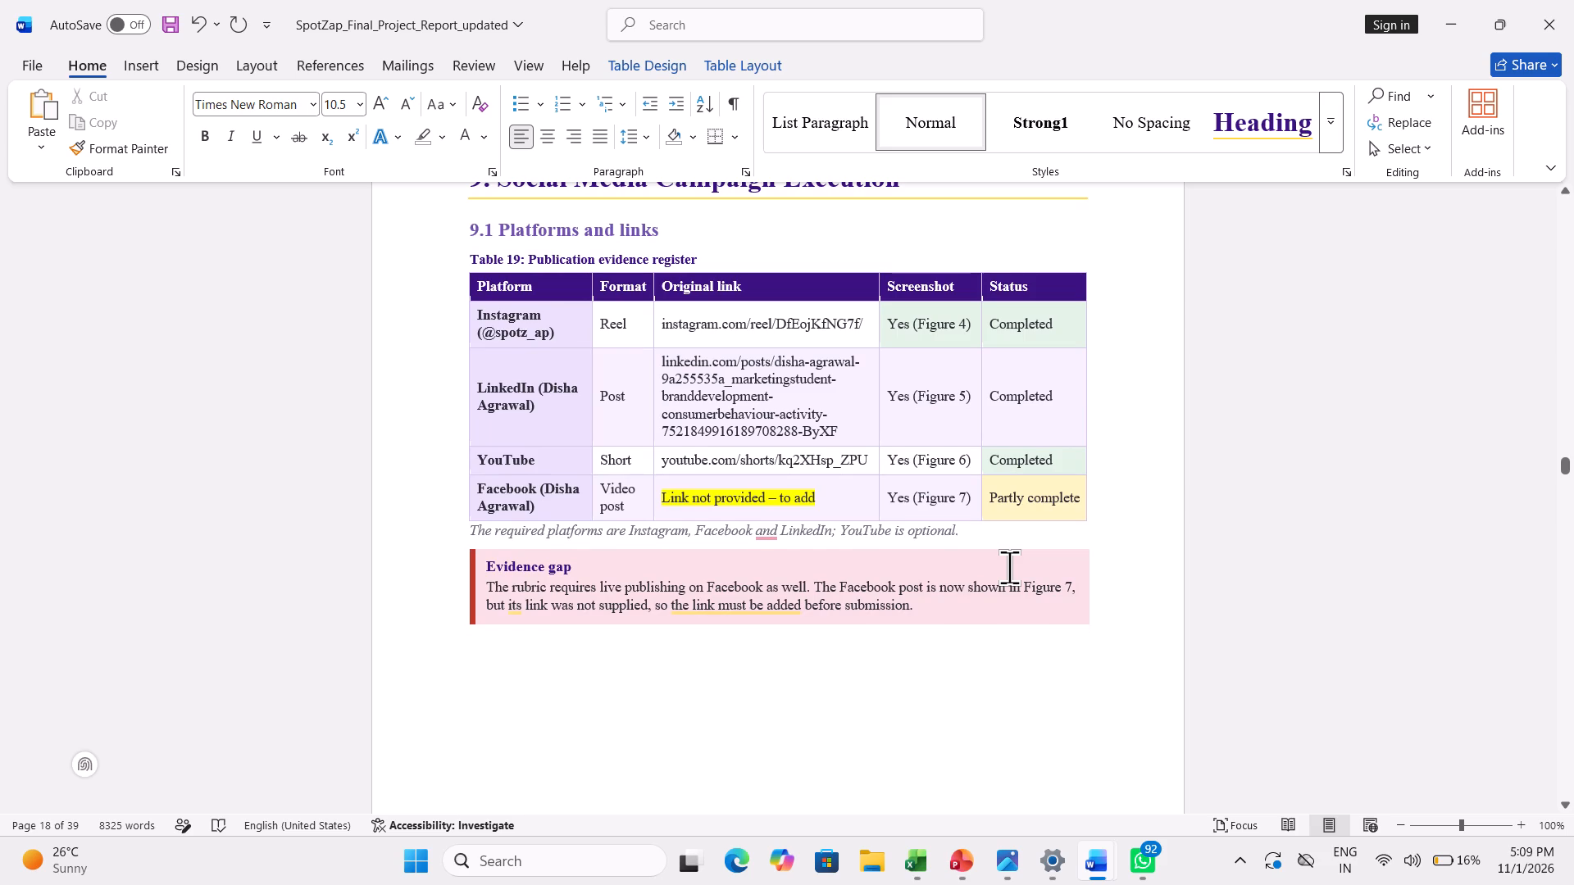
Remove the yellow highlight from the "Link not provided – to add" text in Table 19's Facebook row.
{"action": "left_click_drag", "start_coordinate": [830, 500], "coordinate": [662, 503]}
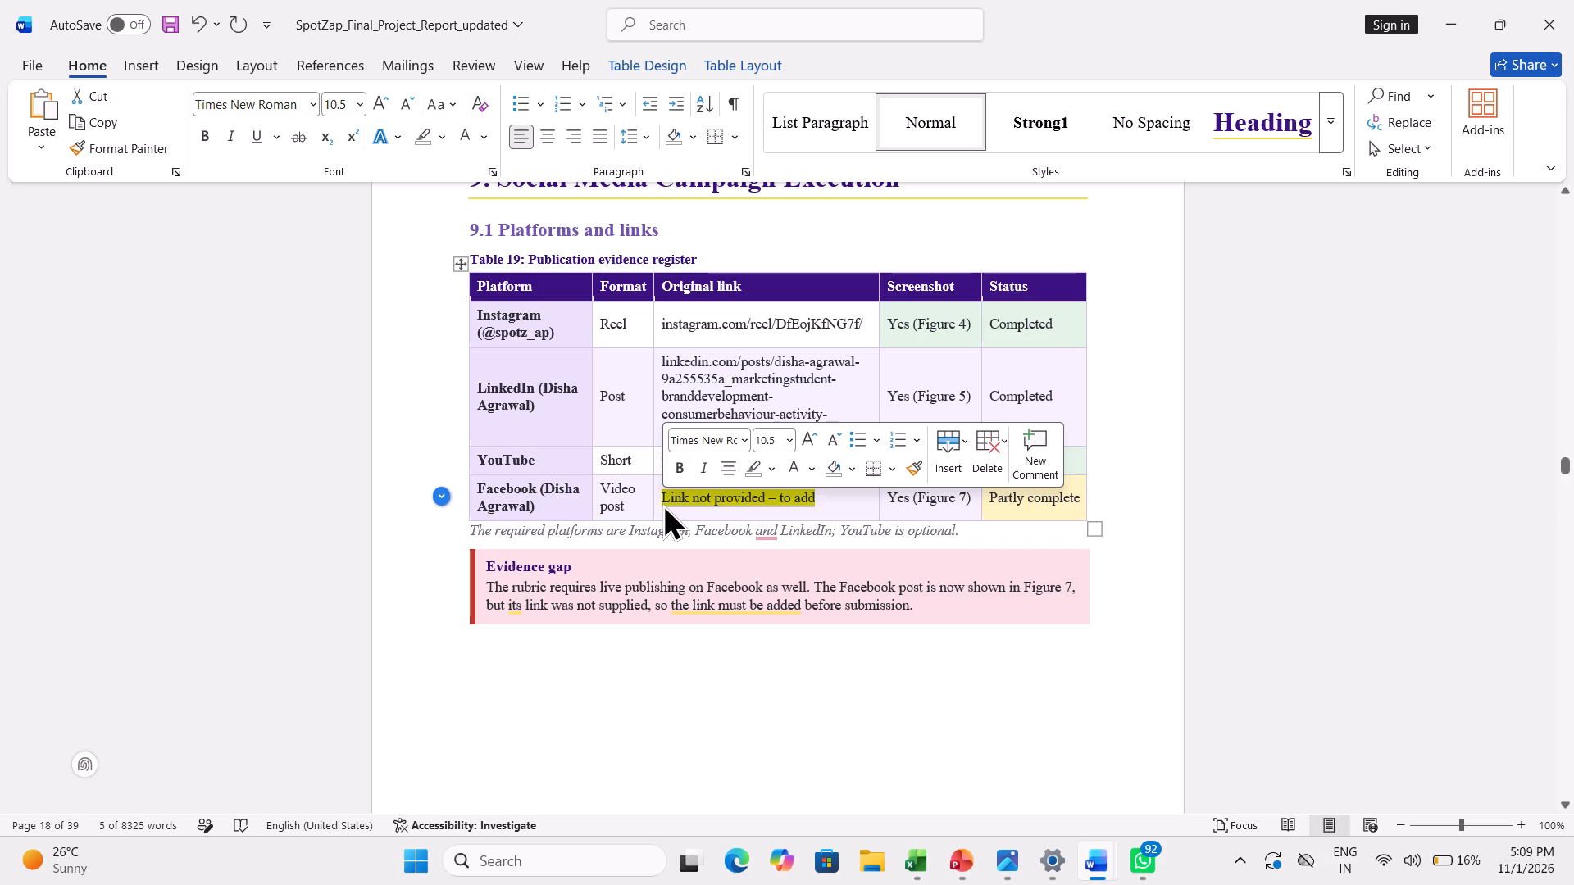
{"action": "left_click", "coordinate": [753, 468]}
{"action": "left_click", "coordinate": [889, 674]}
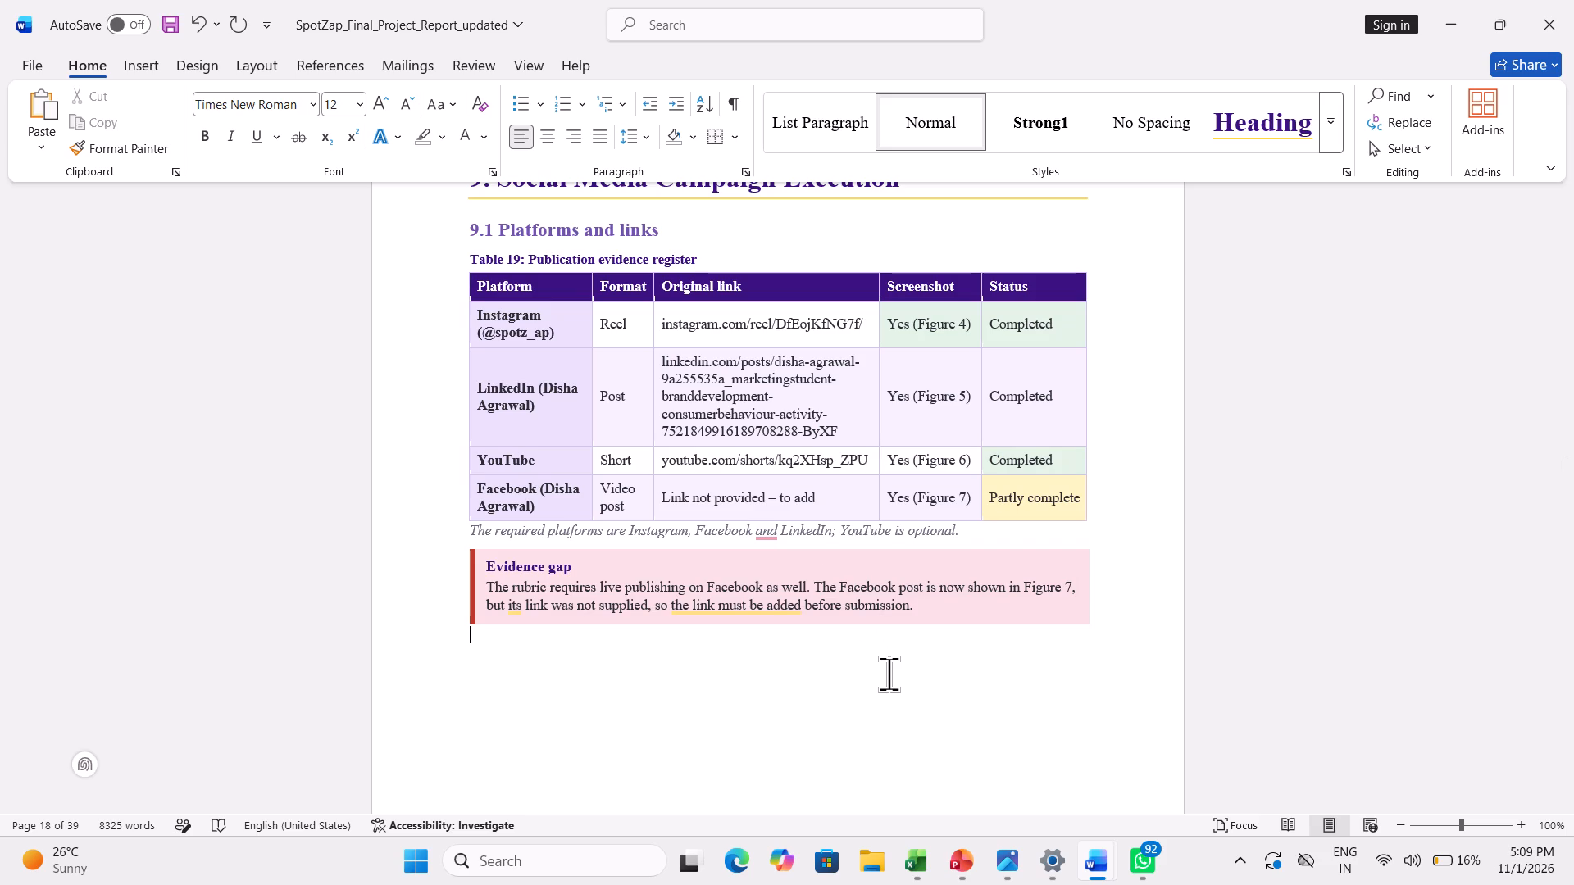
Delete the word "Partly" from the Facebook row's Status entry in Table 19, leaving "complete".
{"action": "left_click_drag", "start_coordinate": [1030, 502], "coordinate": [1000, 501]}
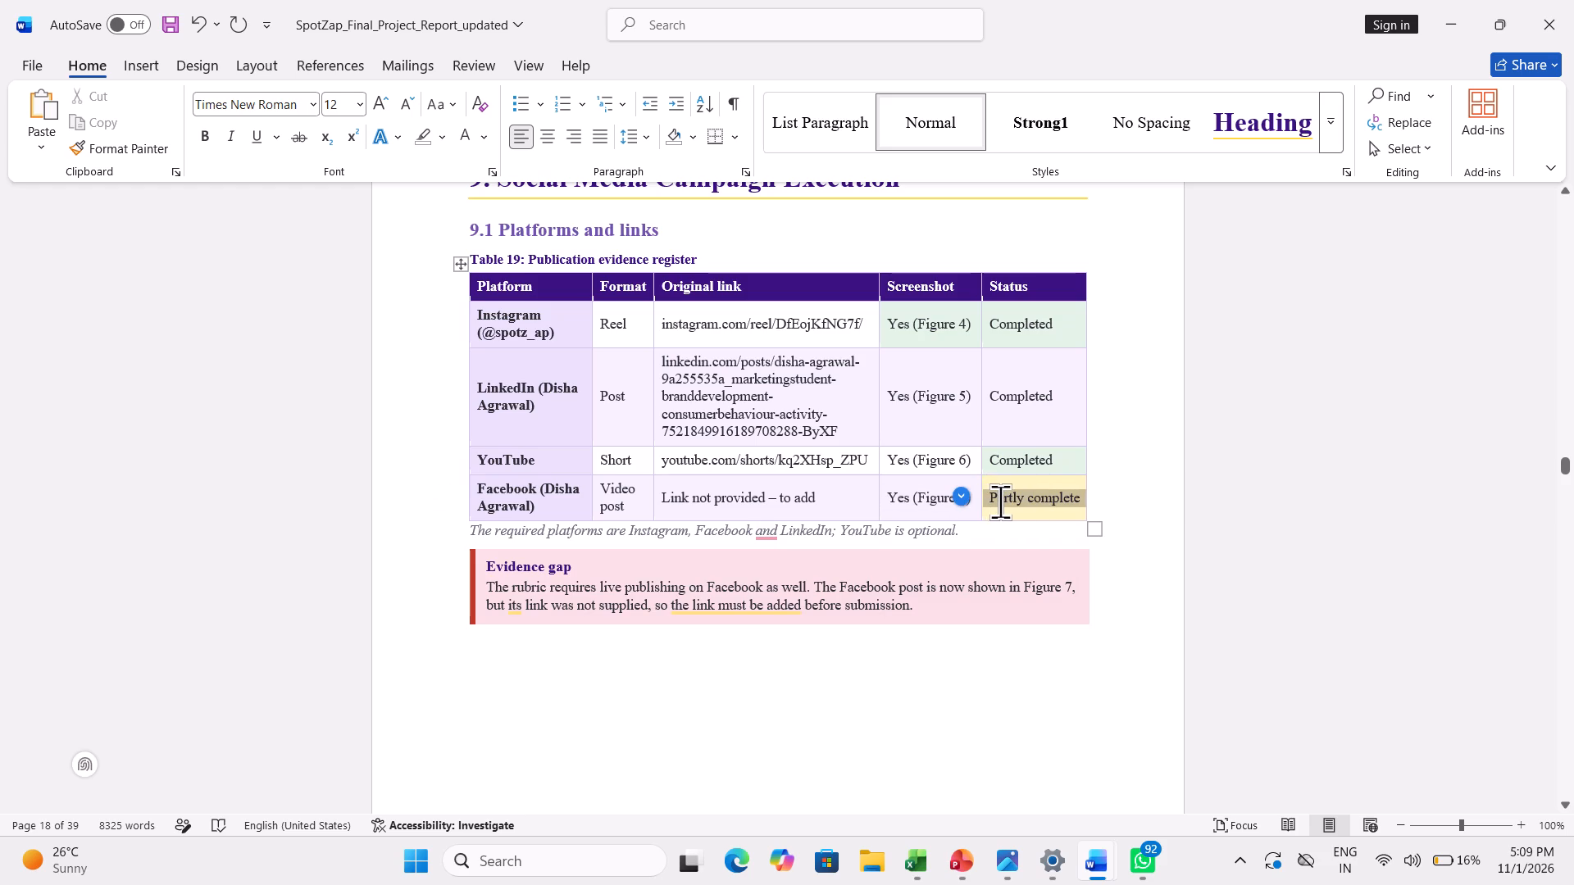
{"action": "left_click", "coordinate": [1067, 756]}
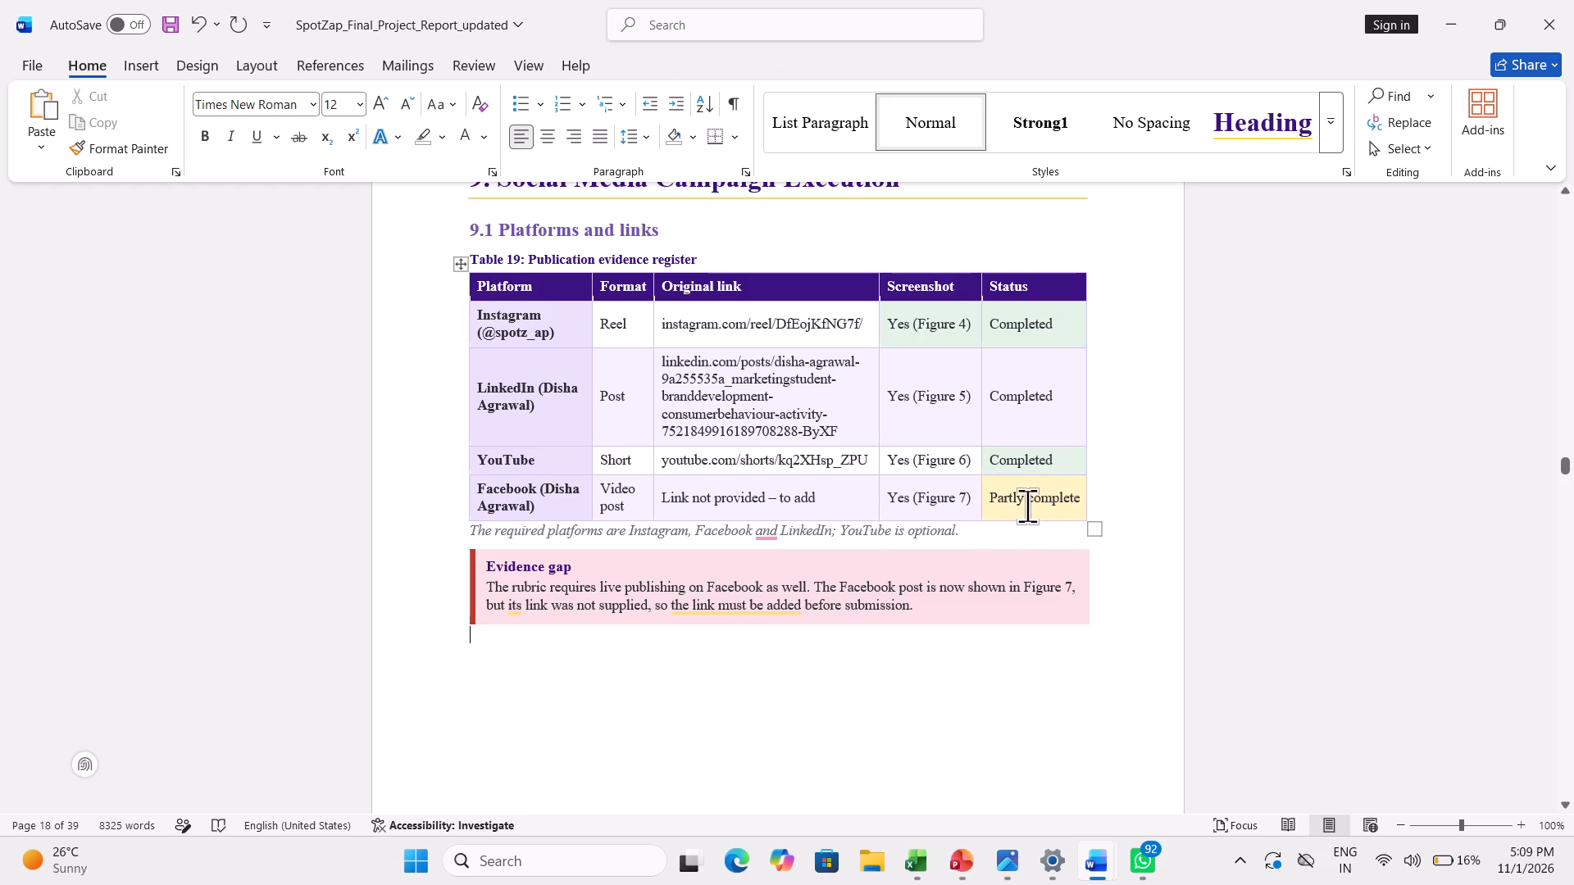
{"action": "left_click_drag", "start_coordinate": [1027, 505], "coordinate": [993, 497]}
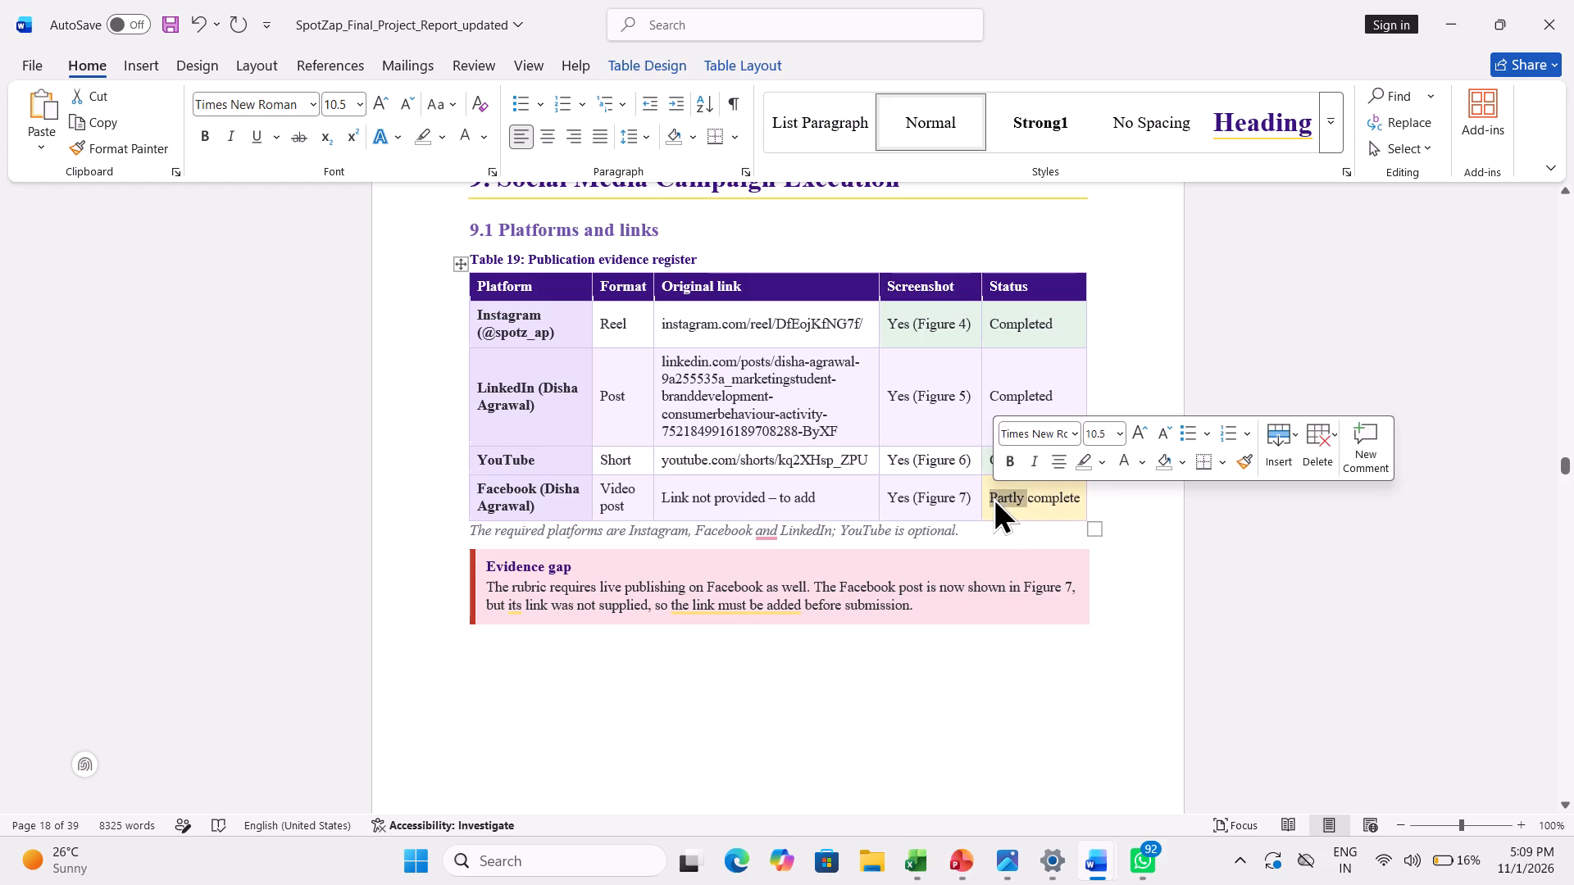
{"action": "key", "text": "Delete"}
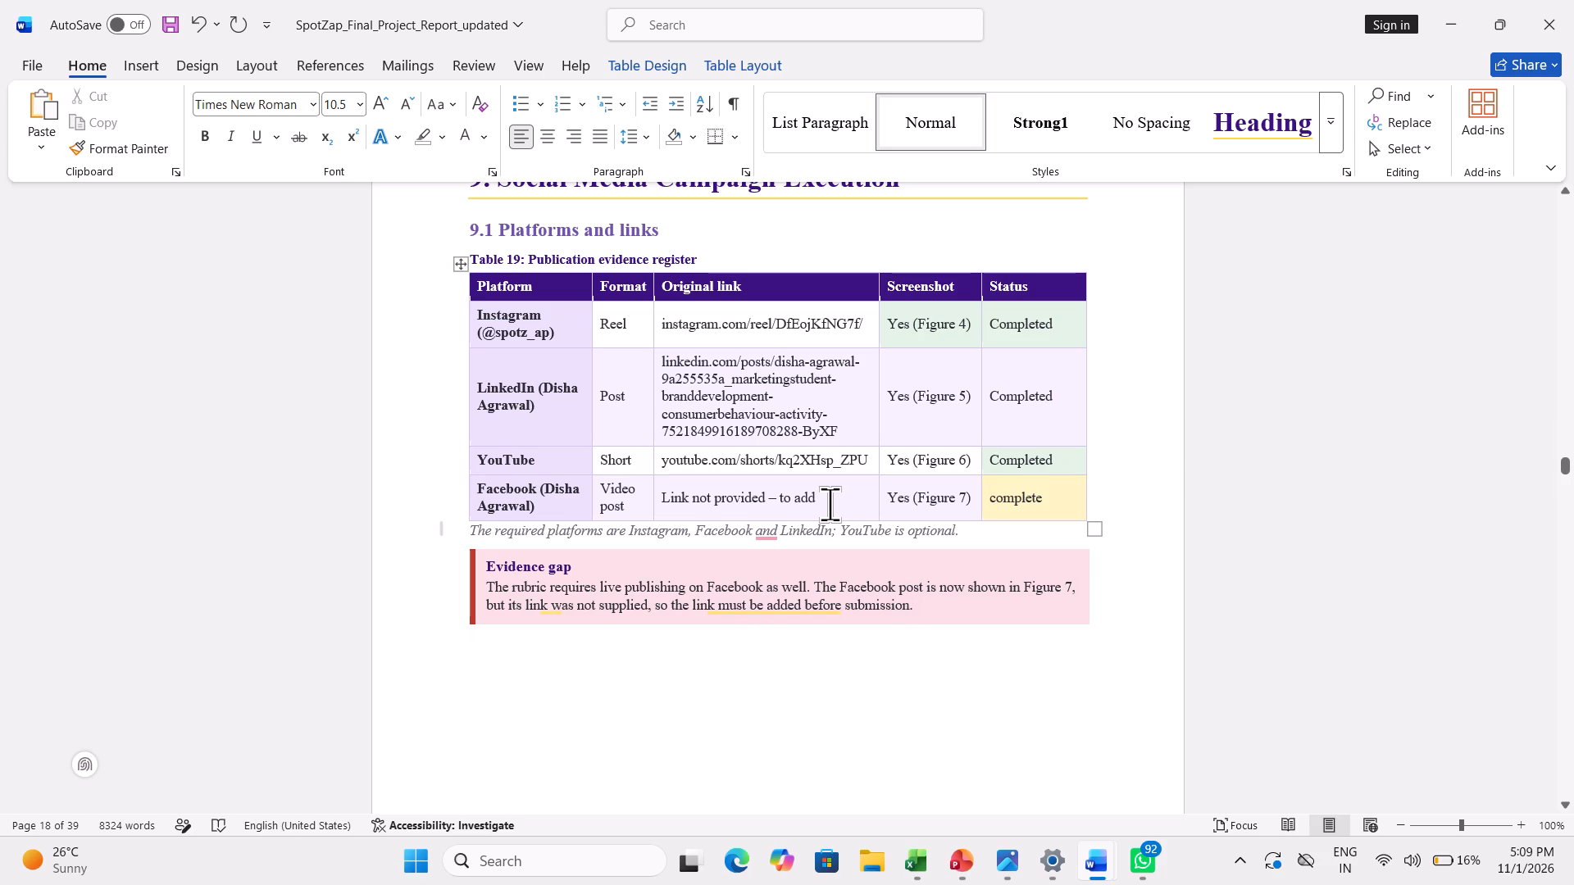
Delete the placeholder "Link not provided – to add" from the Facebook row's Original link cell in Table 19.
{"action": "left_click_drag", "start_coordinate": [830, 504], "coordinate": [658, 490]}
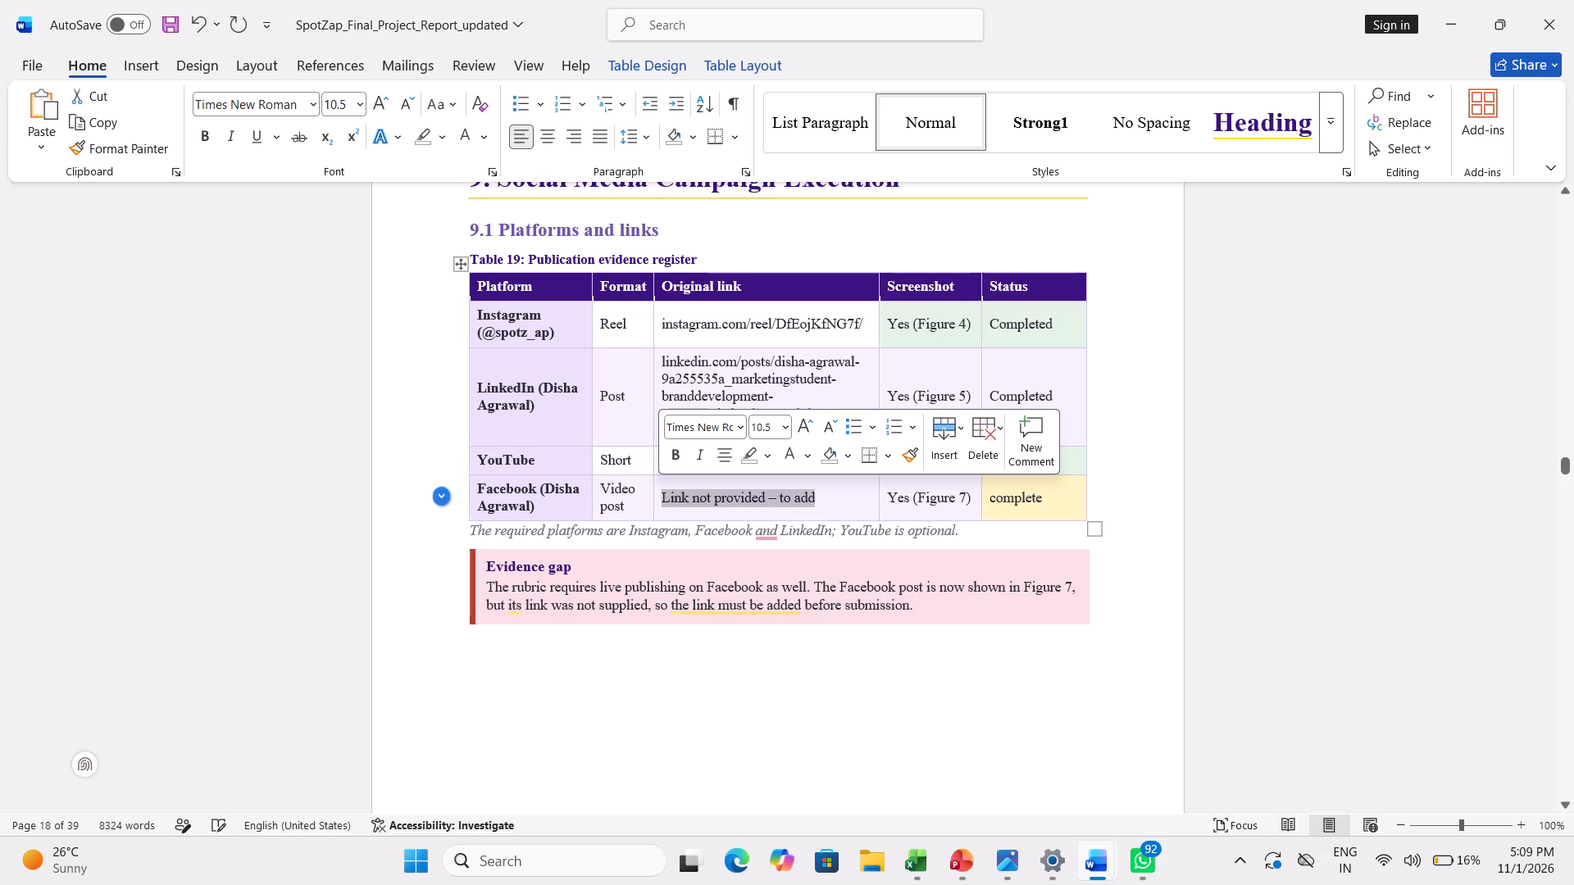
{"action": "key", "text": "Delete"}
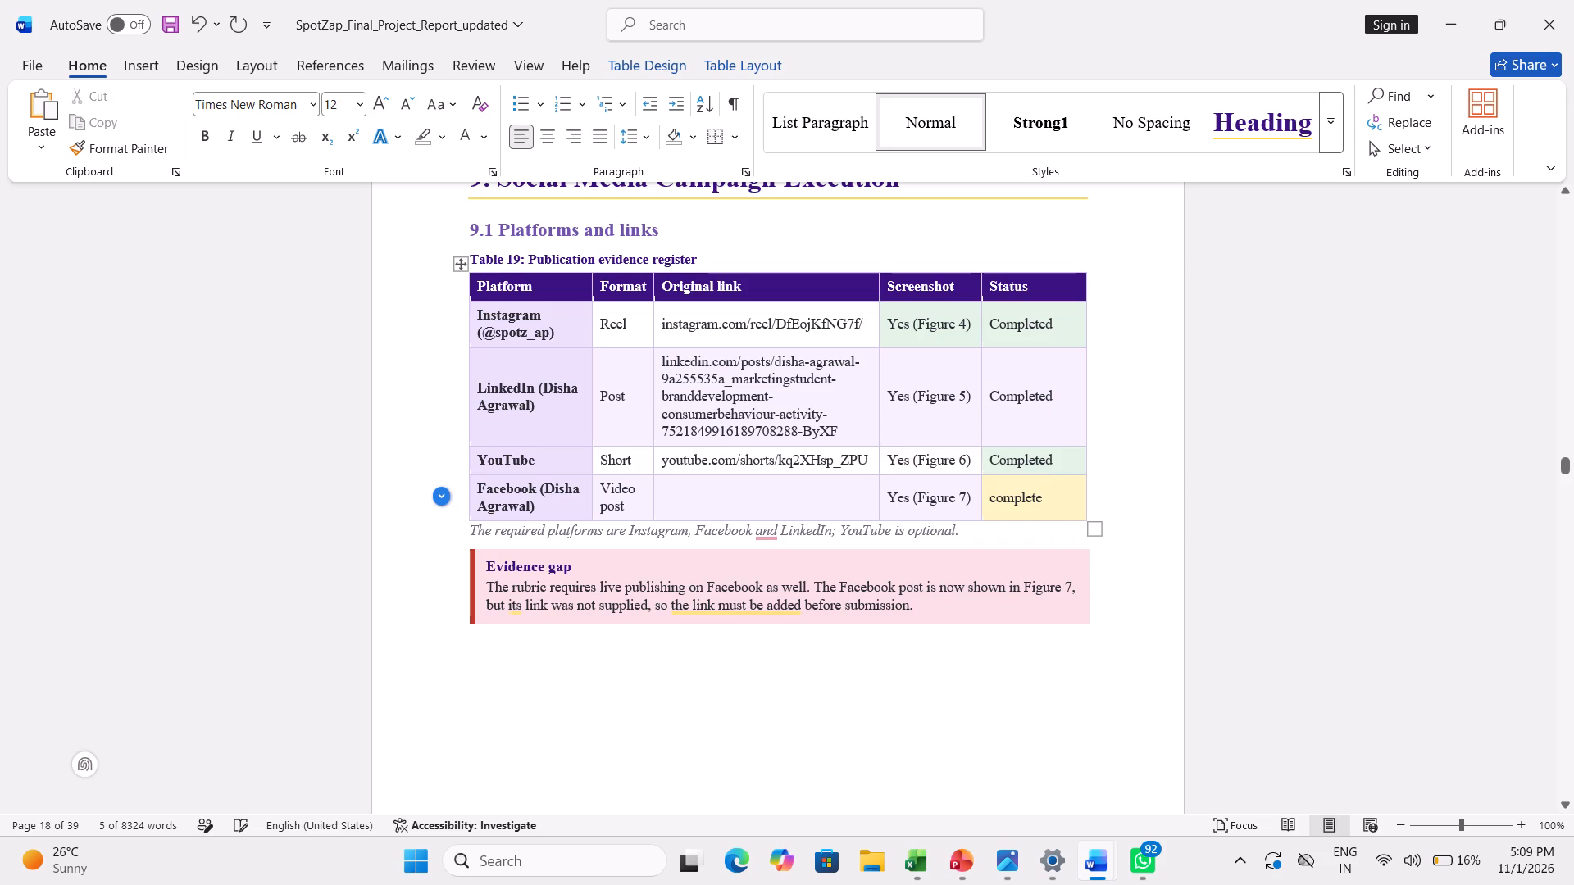
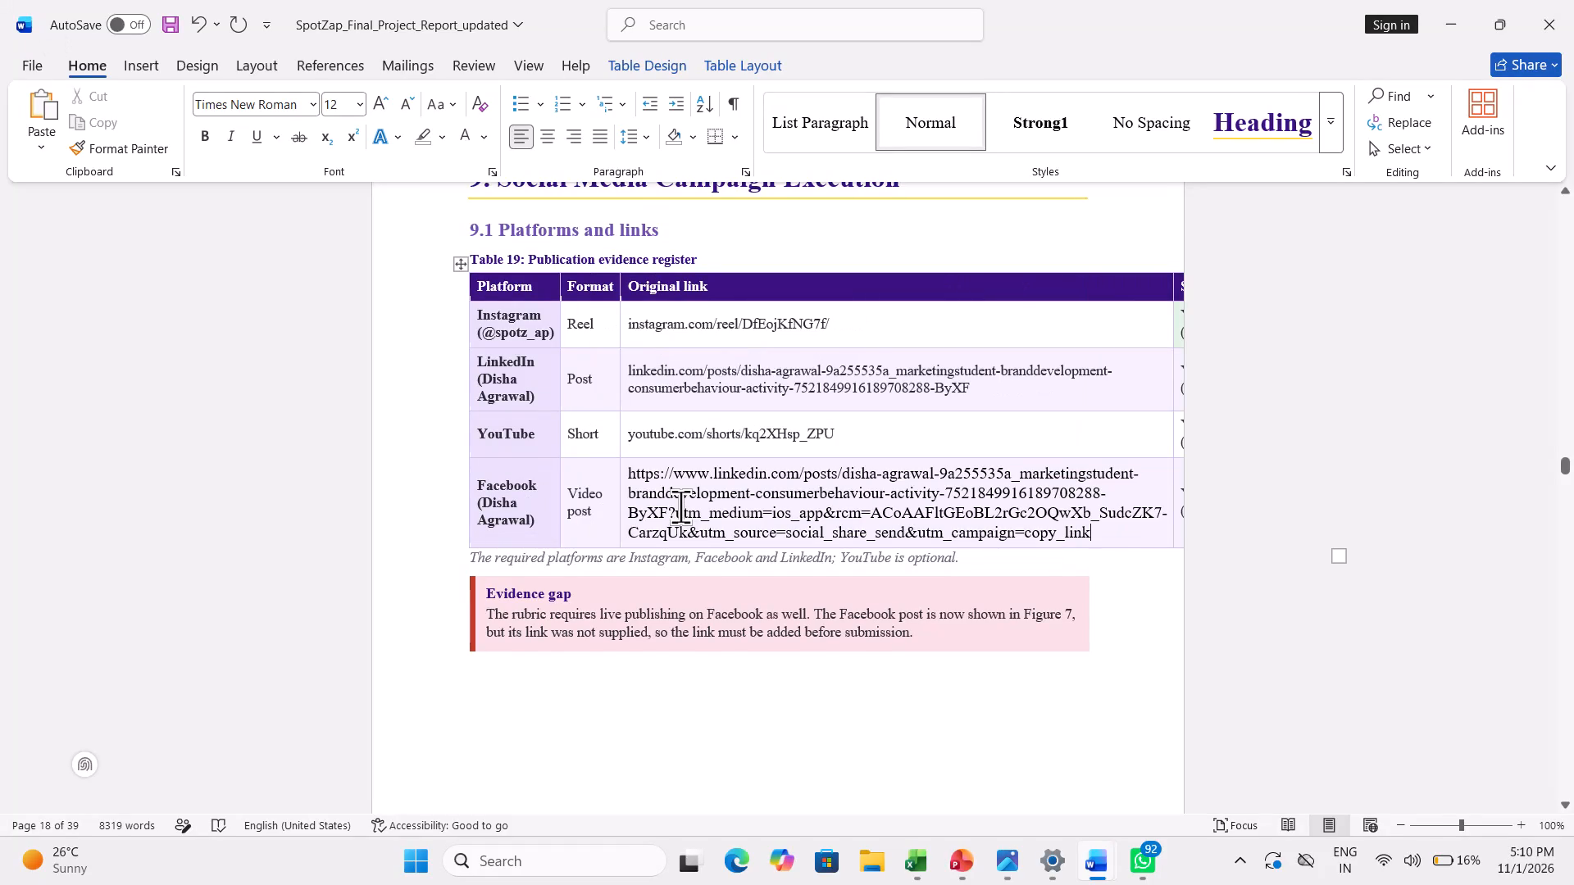
Examine how Table 19, Publication evidence register, fits the page width at different zoom levels.
{"action": "scroll", "coordinate": [680, 506], "scroll_direction": "down", "scroll_amount": 2, "text": "ctrl"}
{"action": "scroll", "coordinate": [680, 506], "scroll_direction": "up", "scroll_amount": 1, "text": "ctrl"}
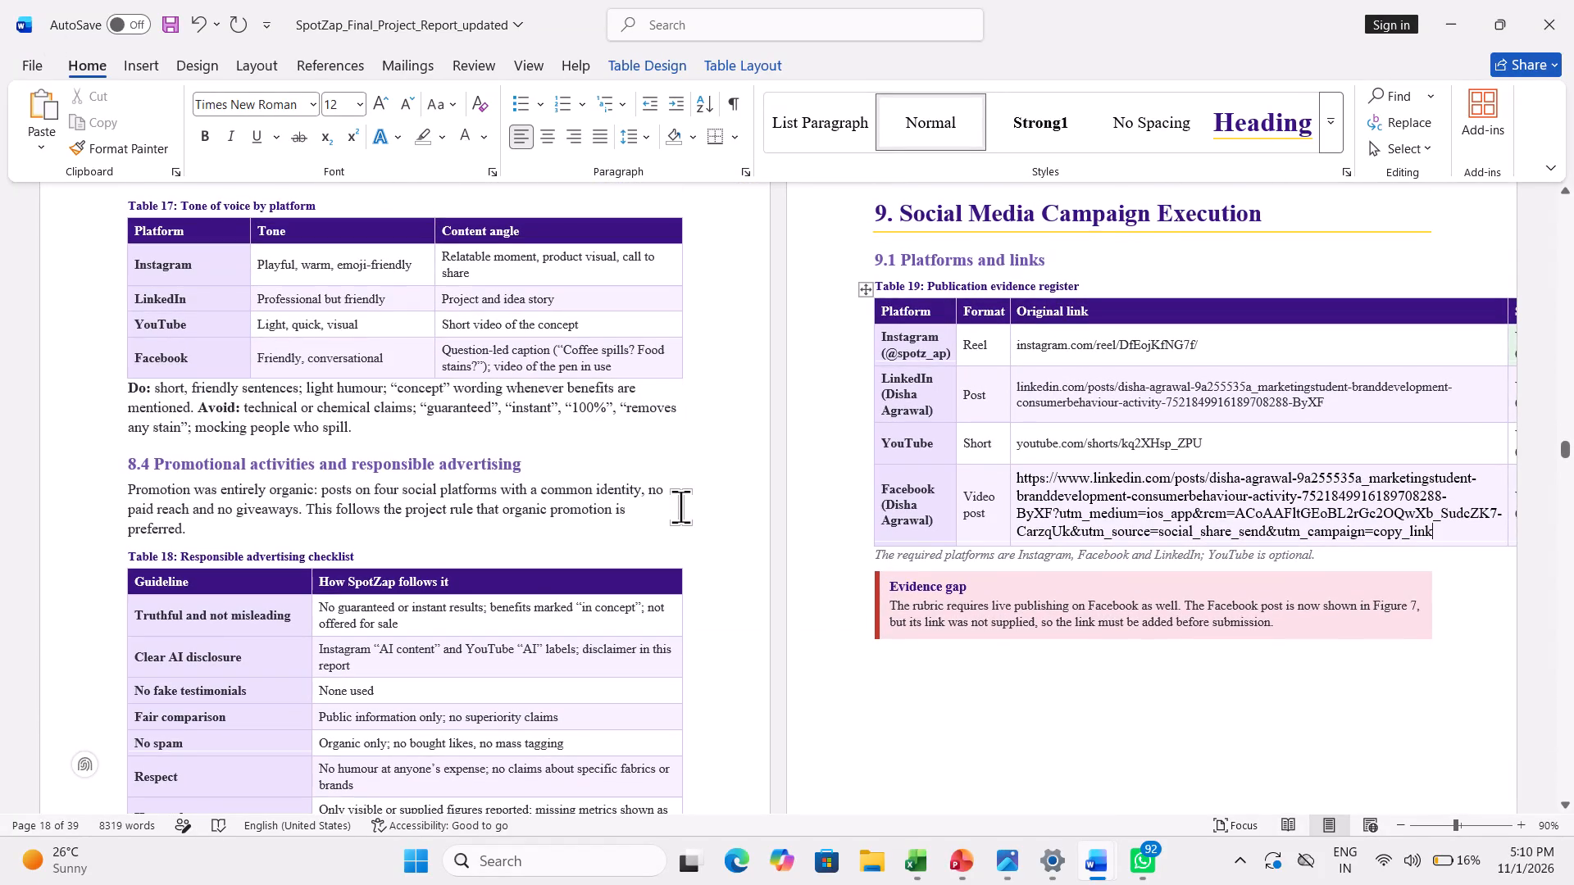
{"action": "left_click", "coordinate": [1290, 824]}
{"action": "double_click", "coordinate": [1290, 824]}
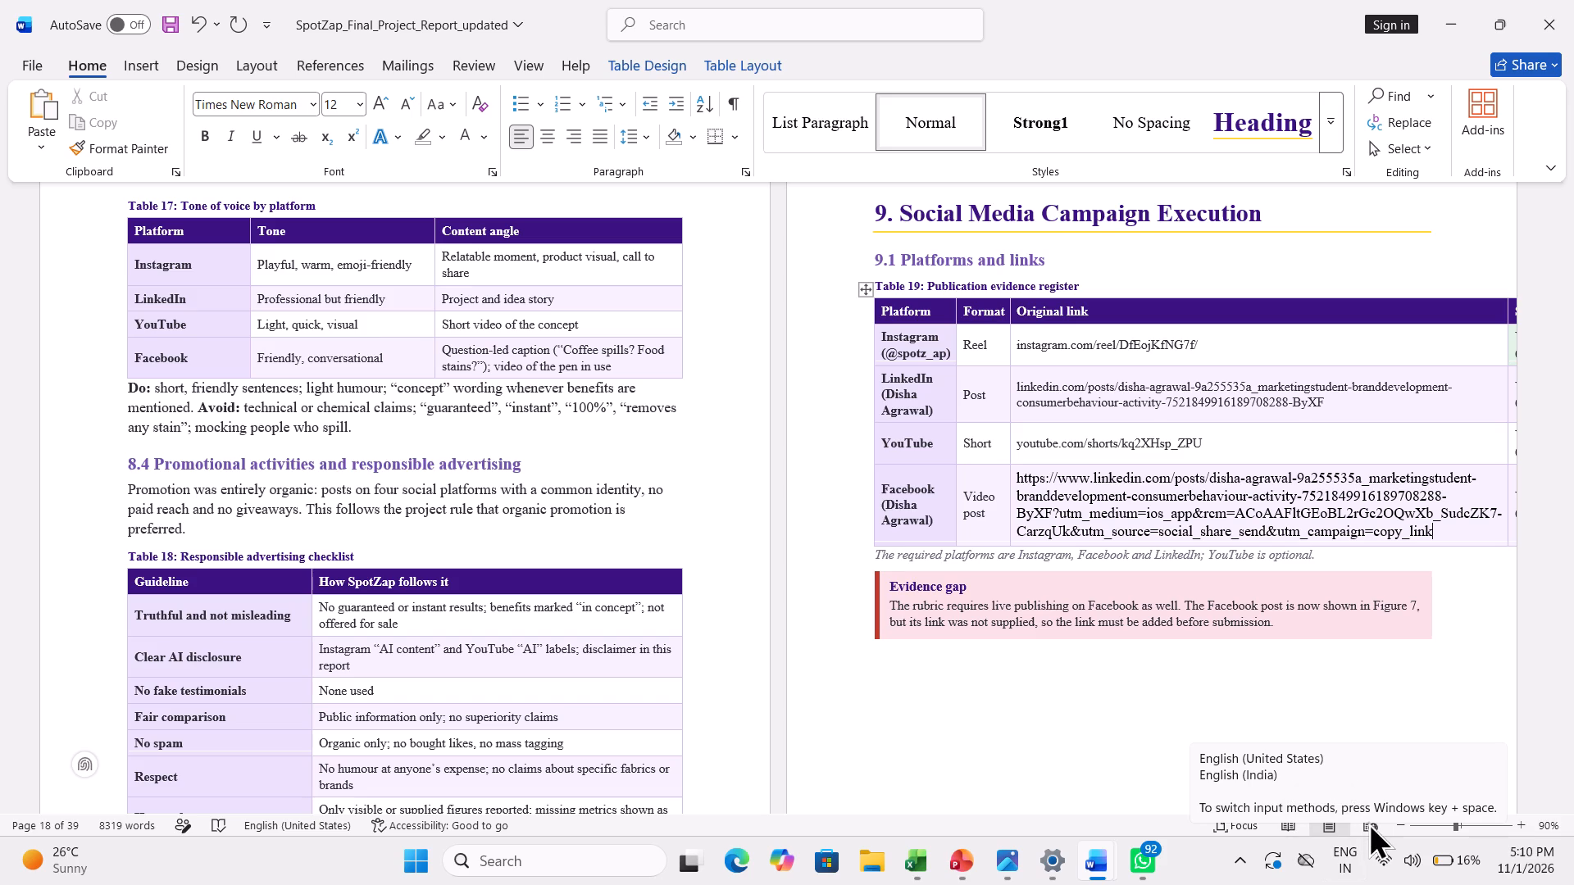
{"action": "left_click", "coordinate": [1360, 824]}
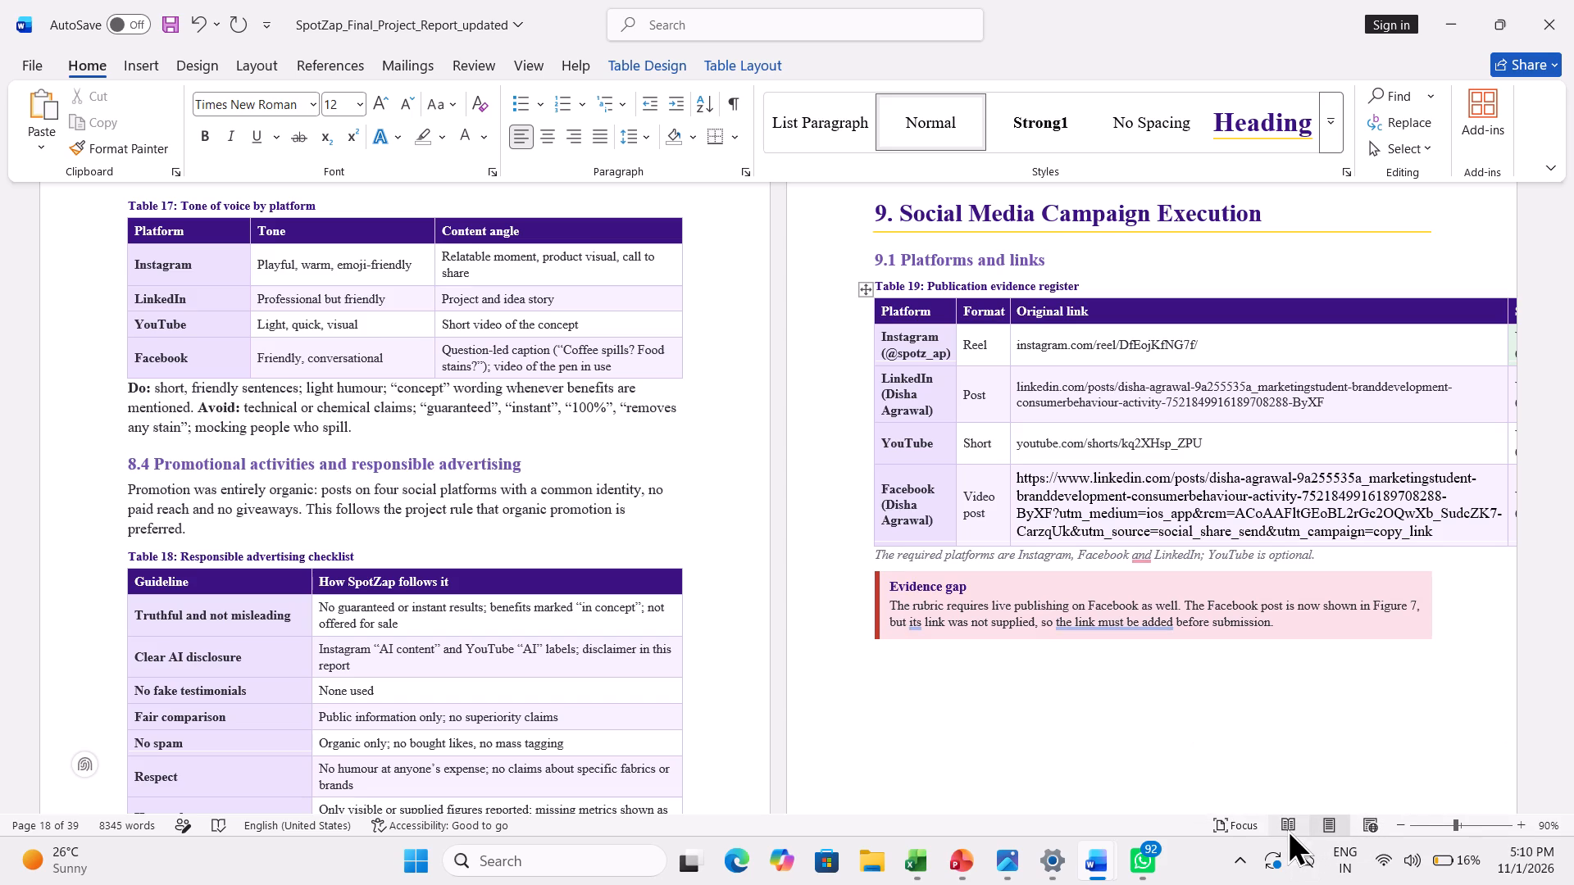
{"action": "triple_click", "coordinate": [1519, 823]}
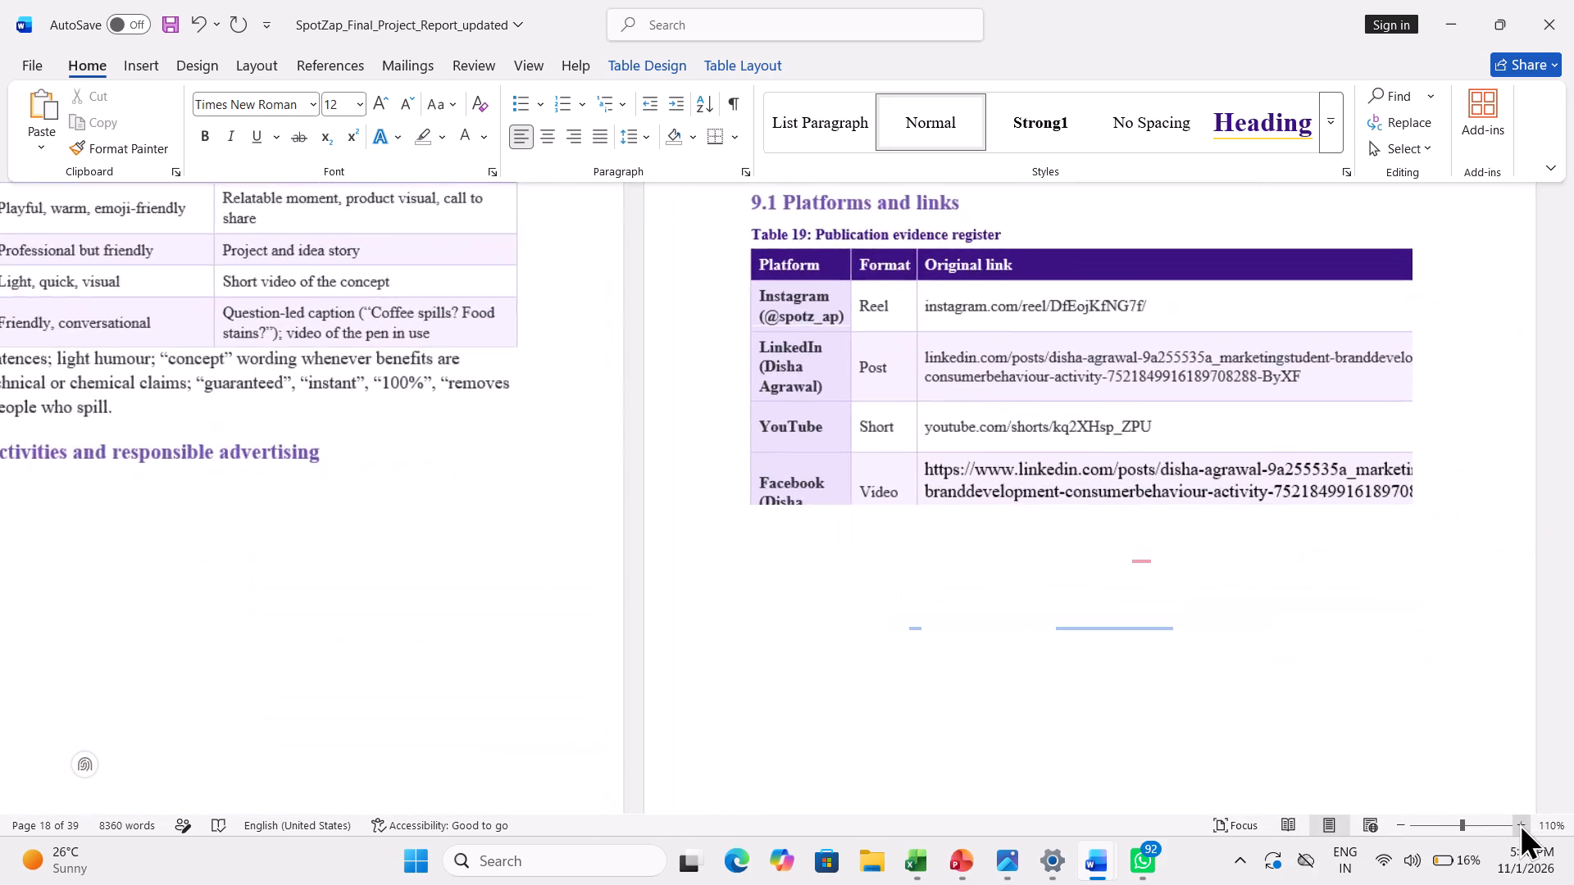
{"action": "double_click", "coordinate": [1519, 823]}
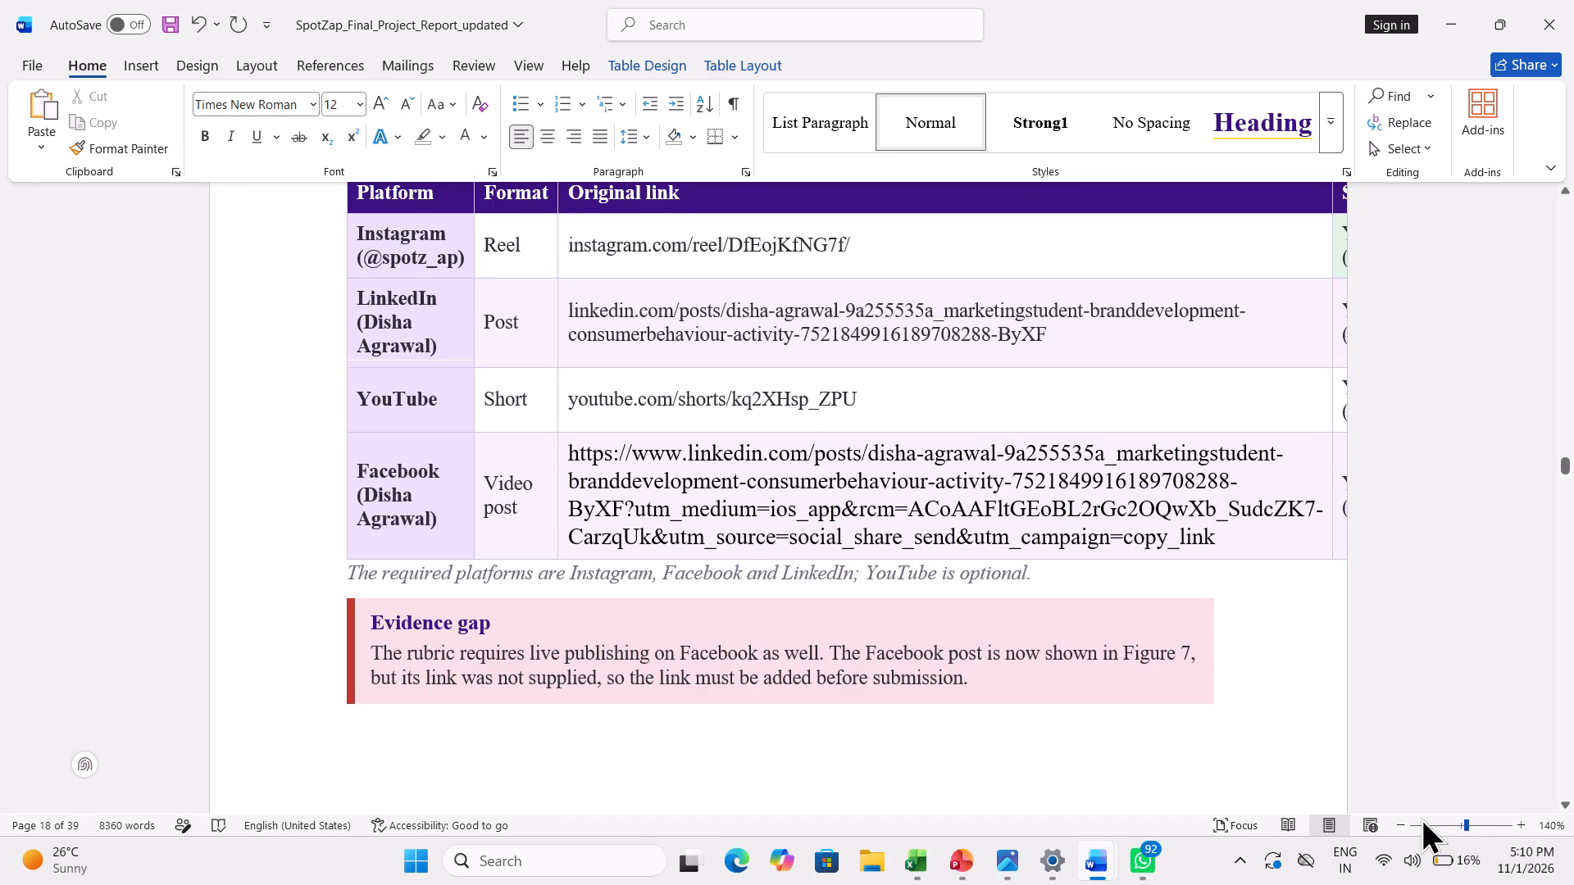
{"action": "triple_click", "coordinate": [1393, 821]}
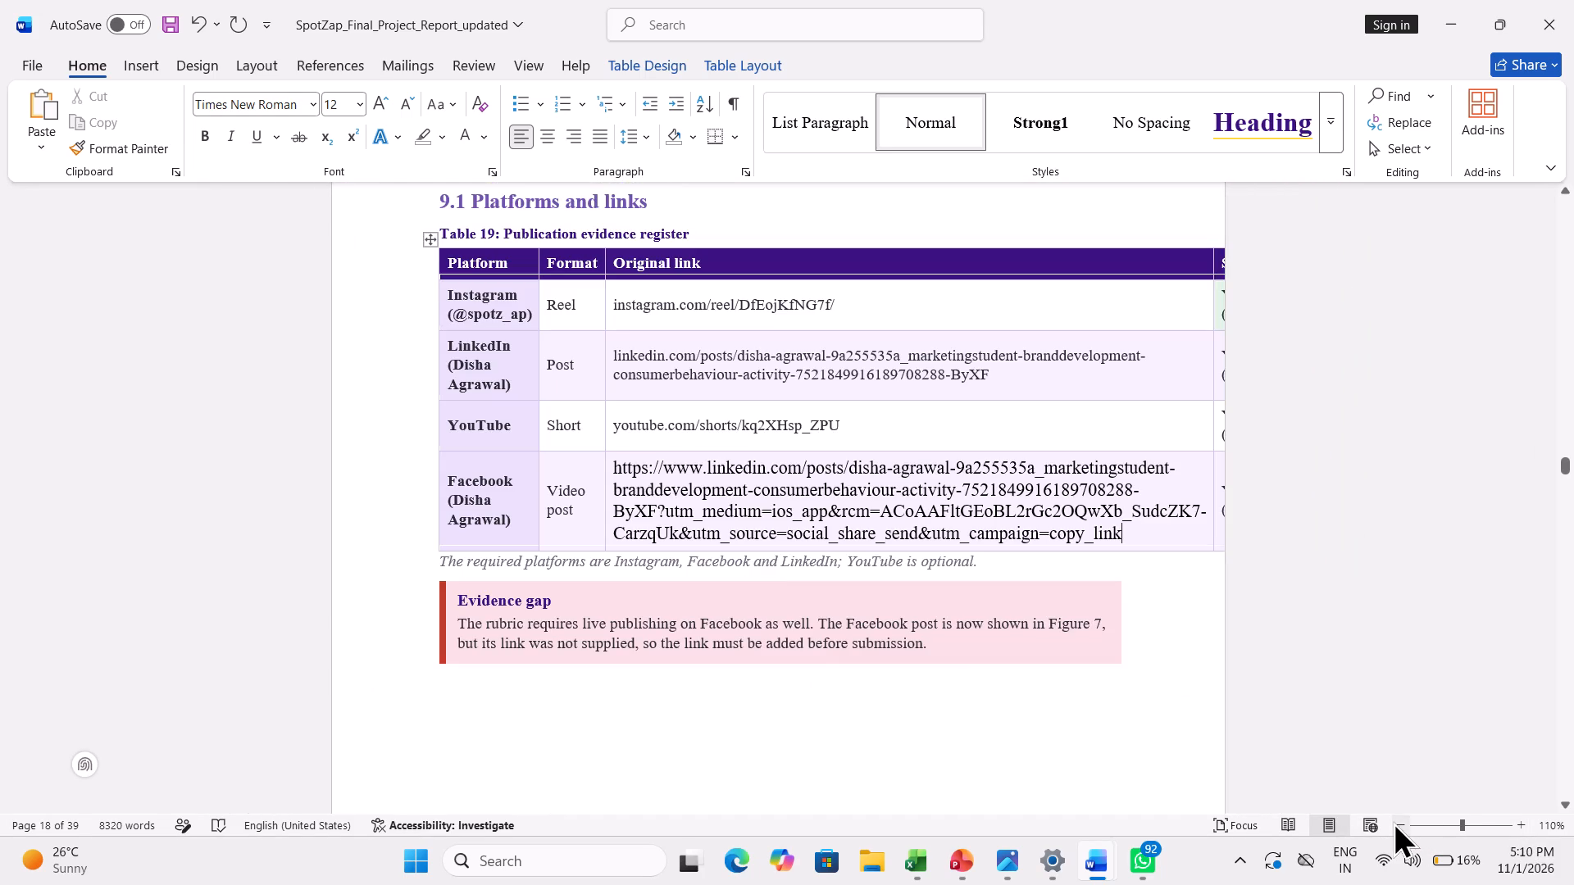
{"action": "scroll", "coordinate": [1060, 707], "scroll_direction": "left", "scroll_amount": 2}
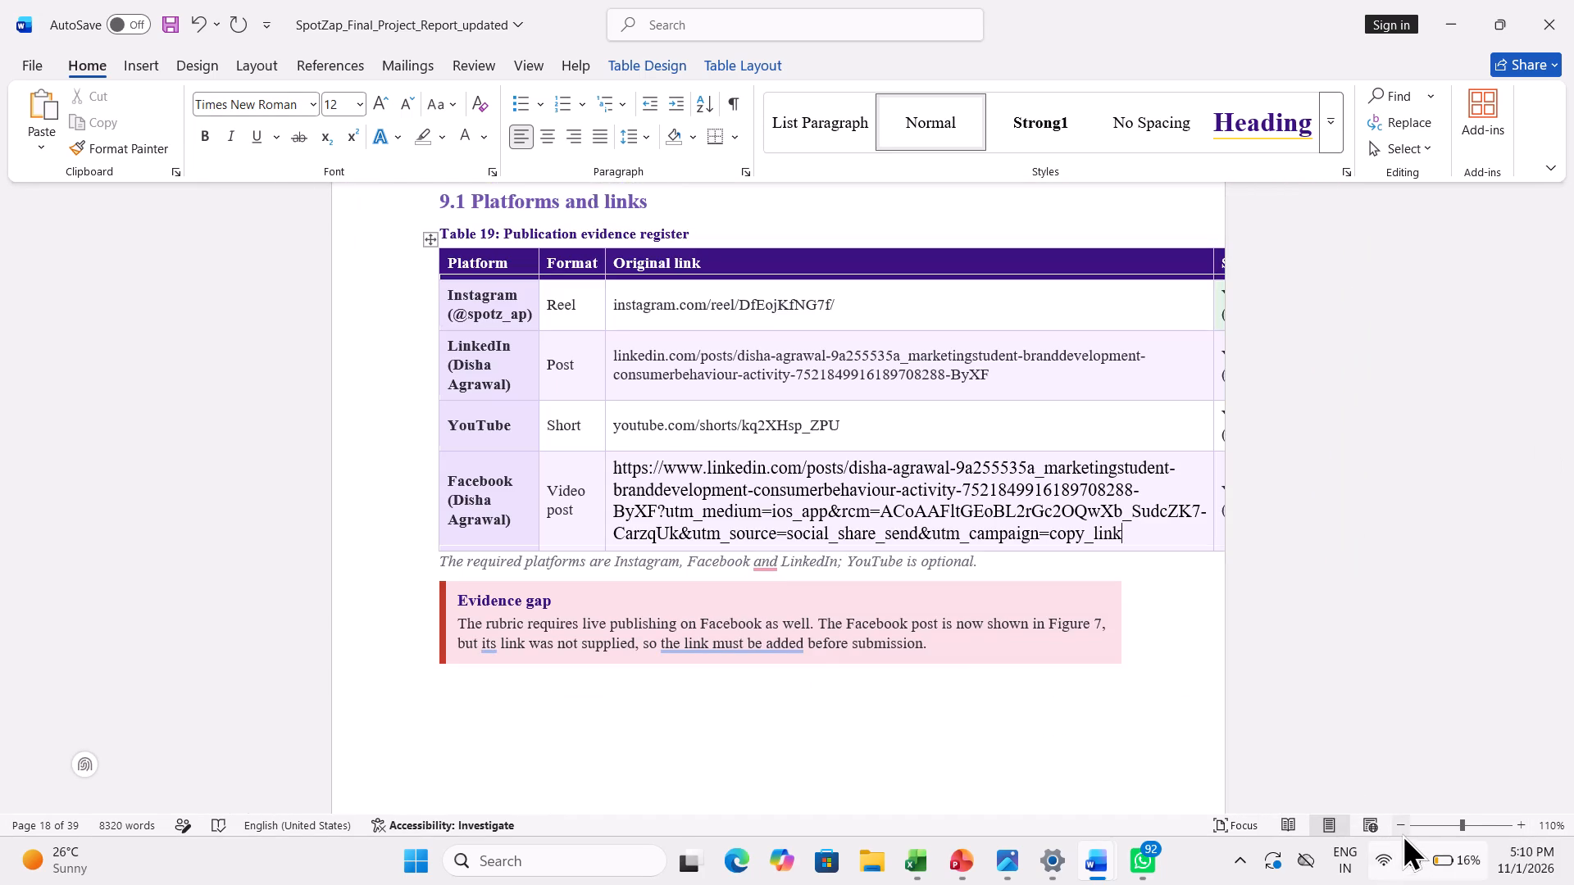
{"action": "double_click", "coordinate": [1395, 831]}
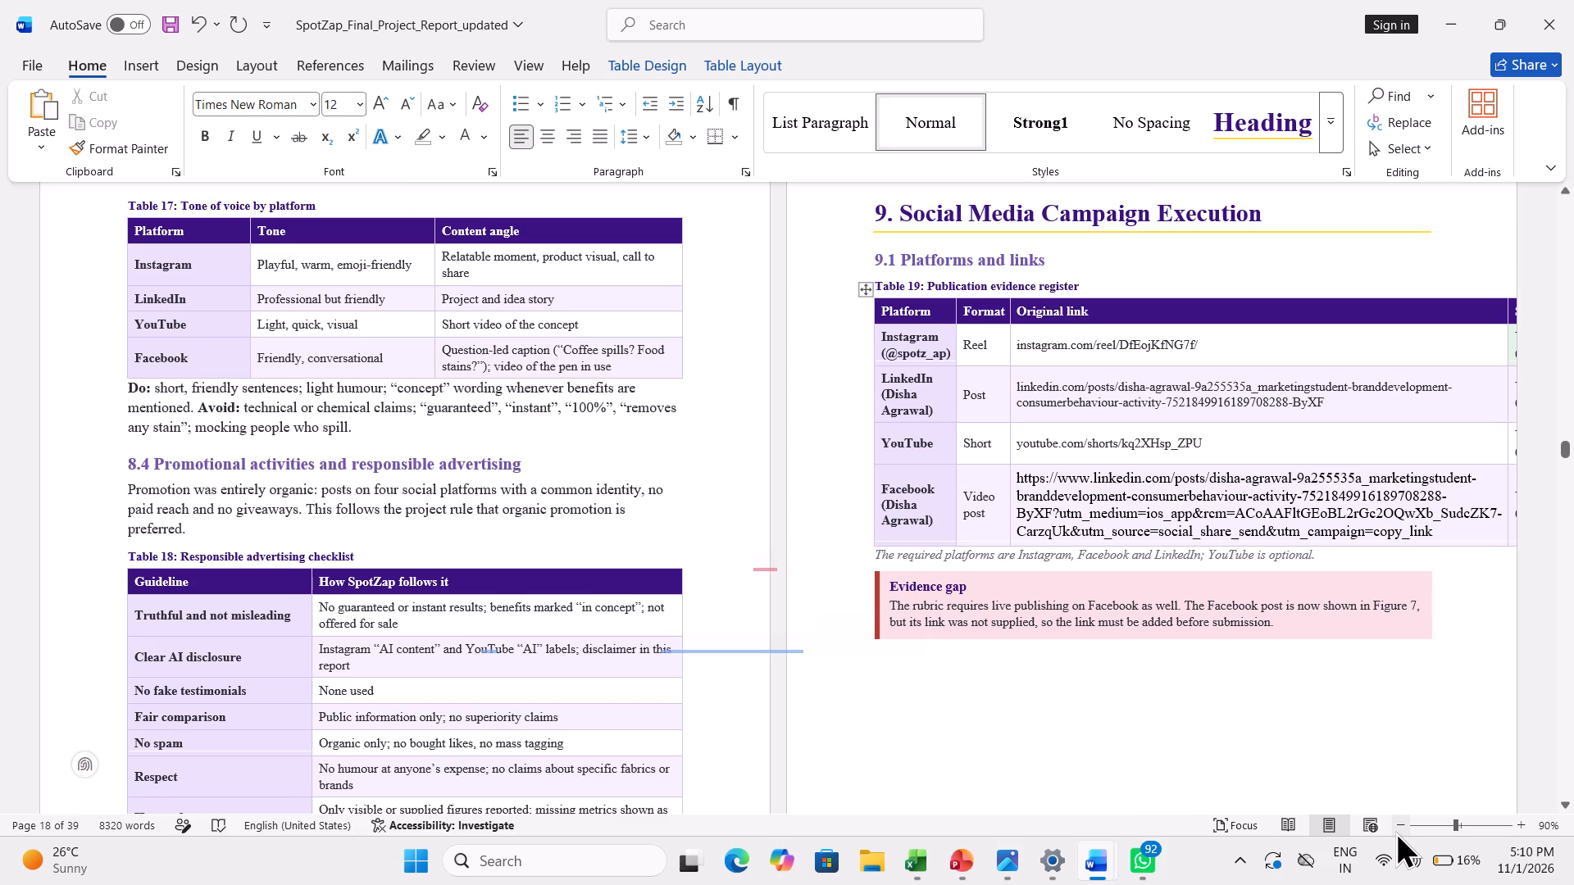
{"action": "left_click", "coordinate": [1514, 823]}
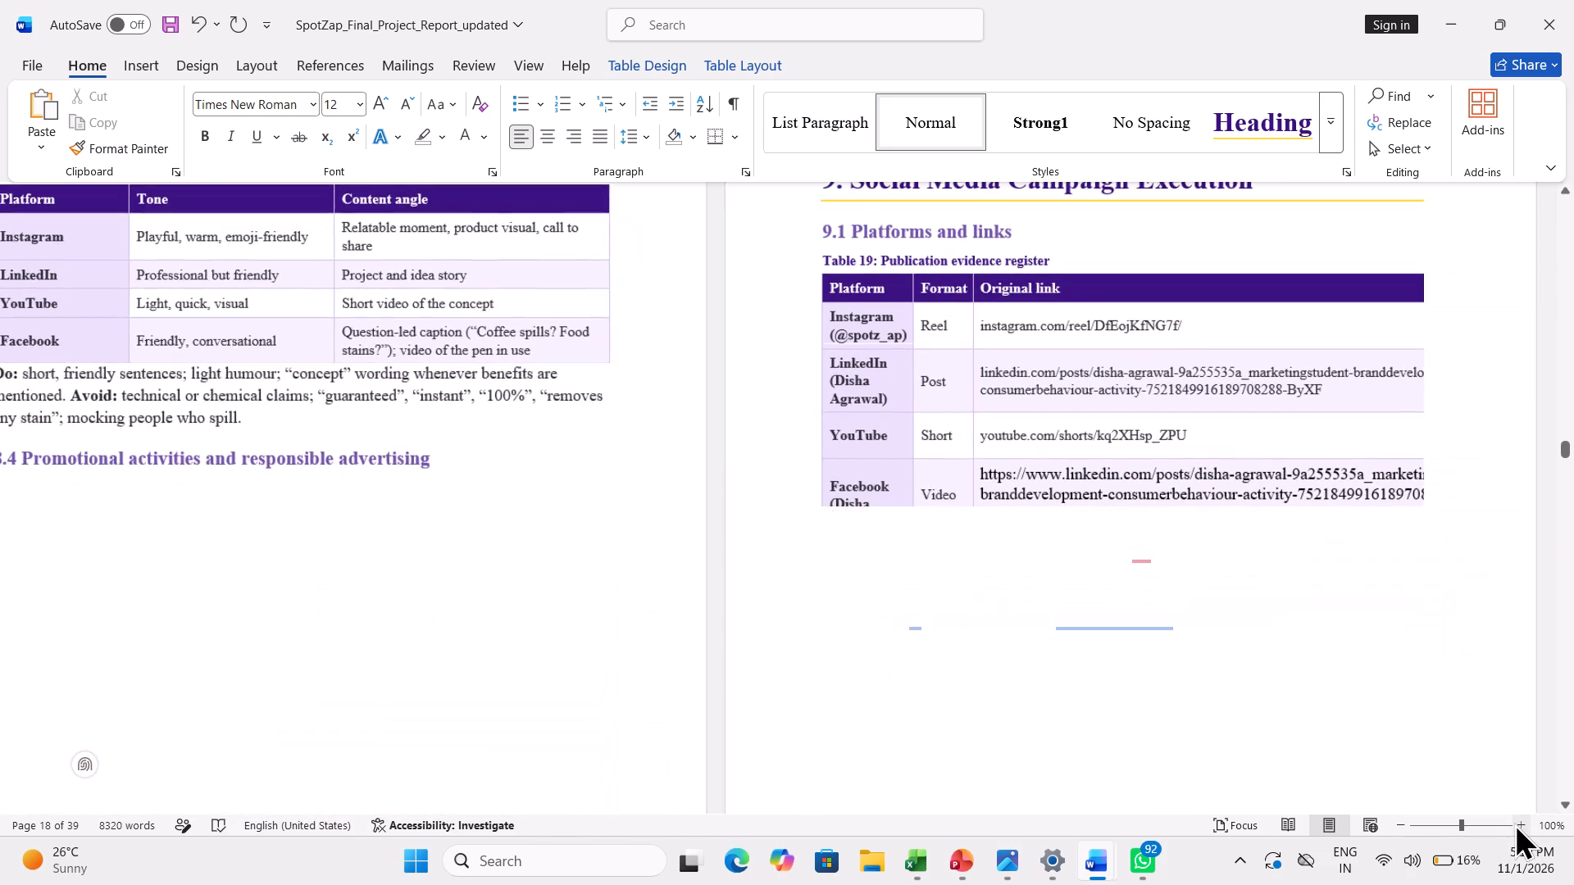
{"action": "scroll", "coordinate": [1036, 657], "scroll_direction": "left", "scroll_amount": 3}
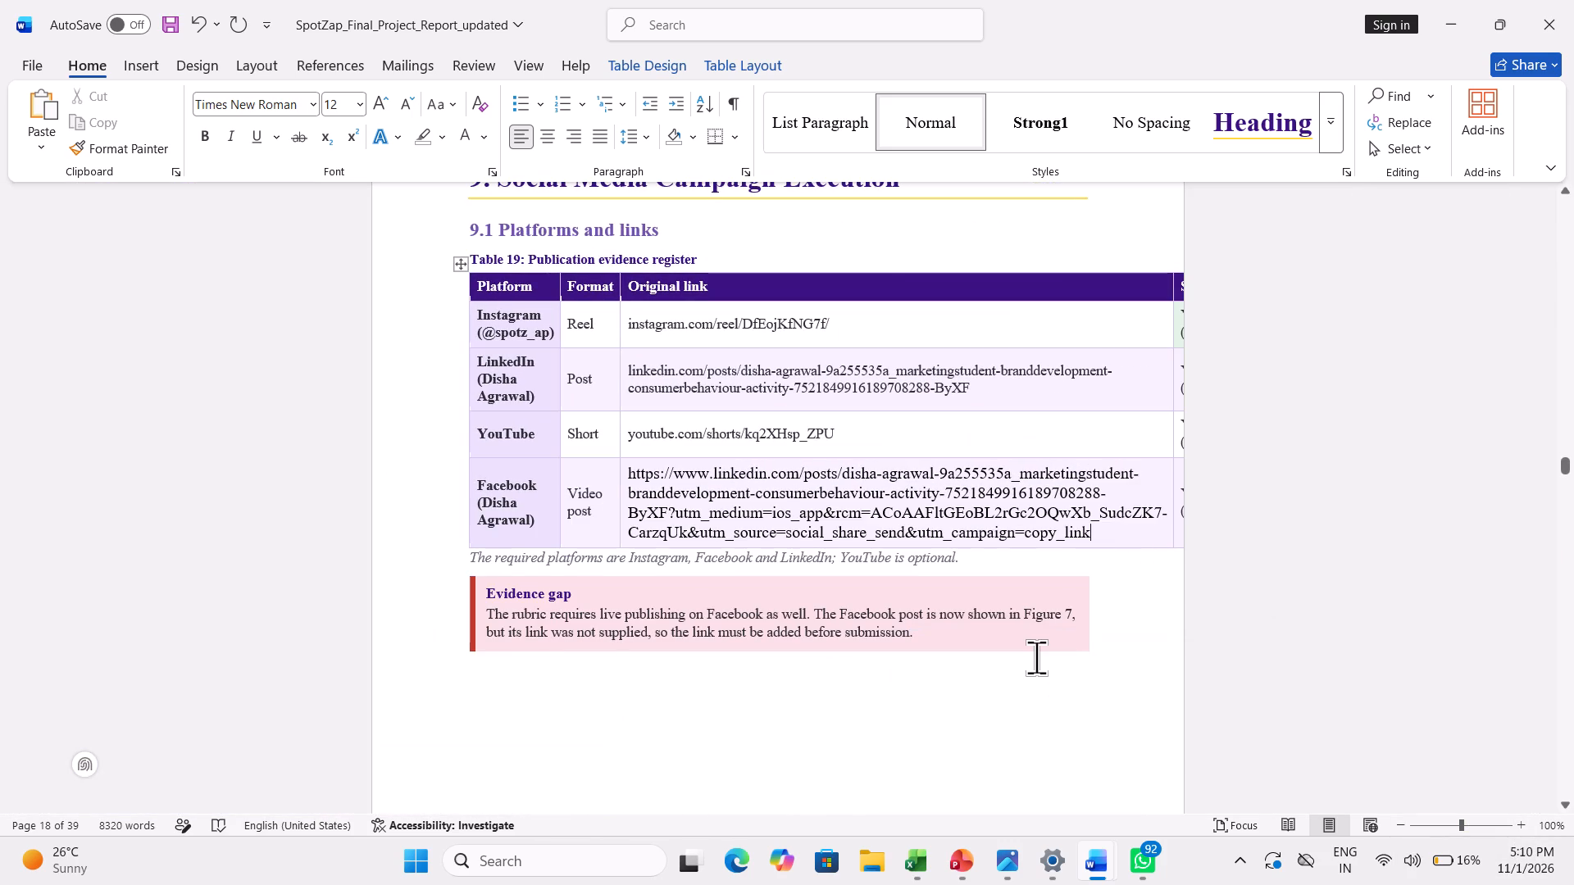
{"action": "scroll", "coordinate": [1036, 657], "scroll_direction": "up", "scroll_amount": 9}
{"action": "scroll", "coordinate": [1036, 657], "scroll_direction": "down", "scroll_amount": 1}
{"action": "scroll", "coordinate": [1036, 657], "scroll_direction": "left", "scroll_amount": 1}
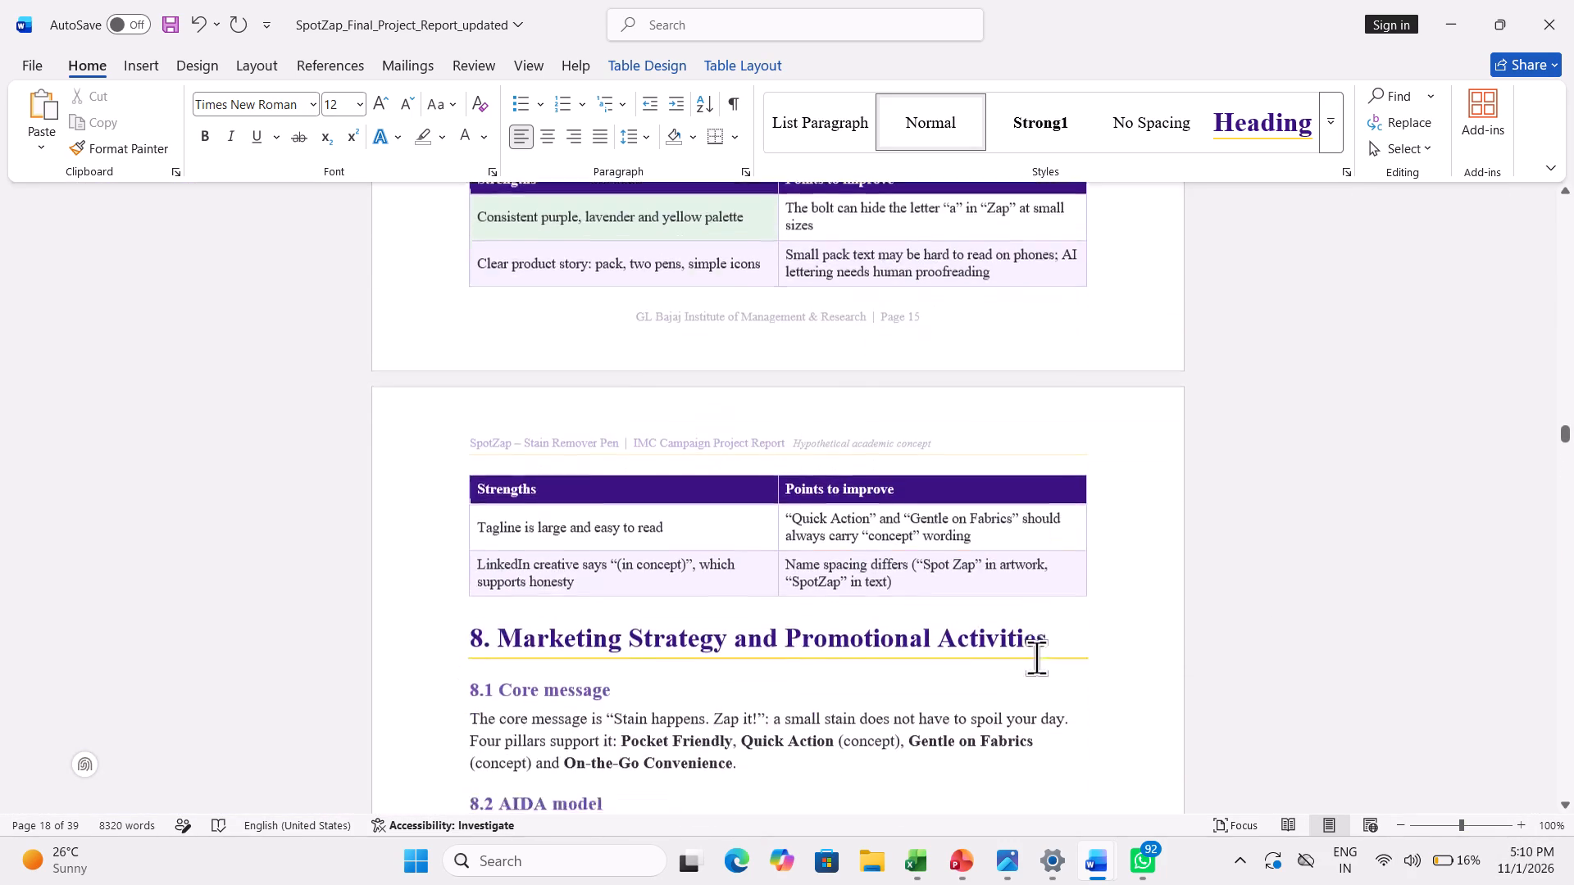
{"action": "scroll", "coordinate": [1036, 657], "scroll_direction": "left", "scroll_amount": 1}
{"action": "scroll", "coordinate": [1036, 657], "scroll_direction": "down", "scroll_amount": 2}
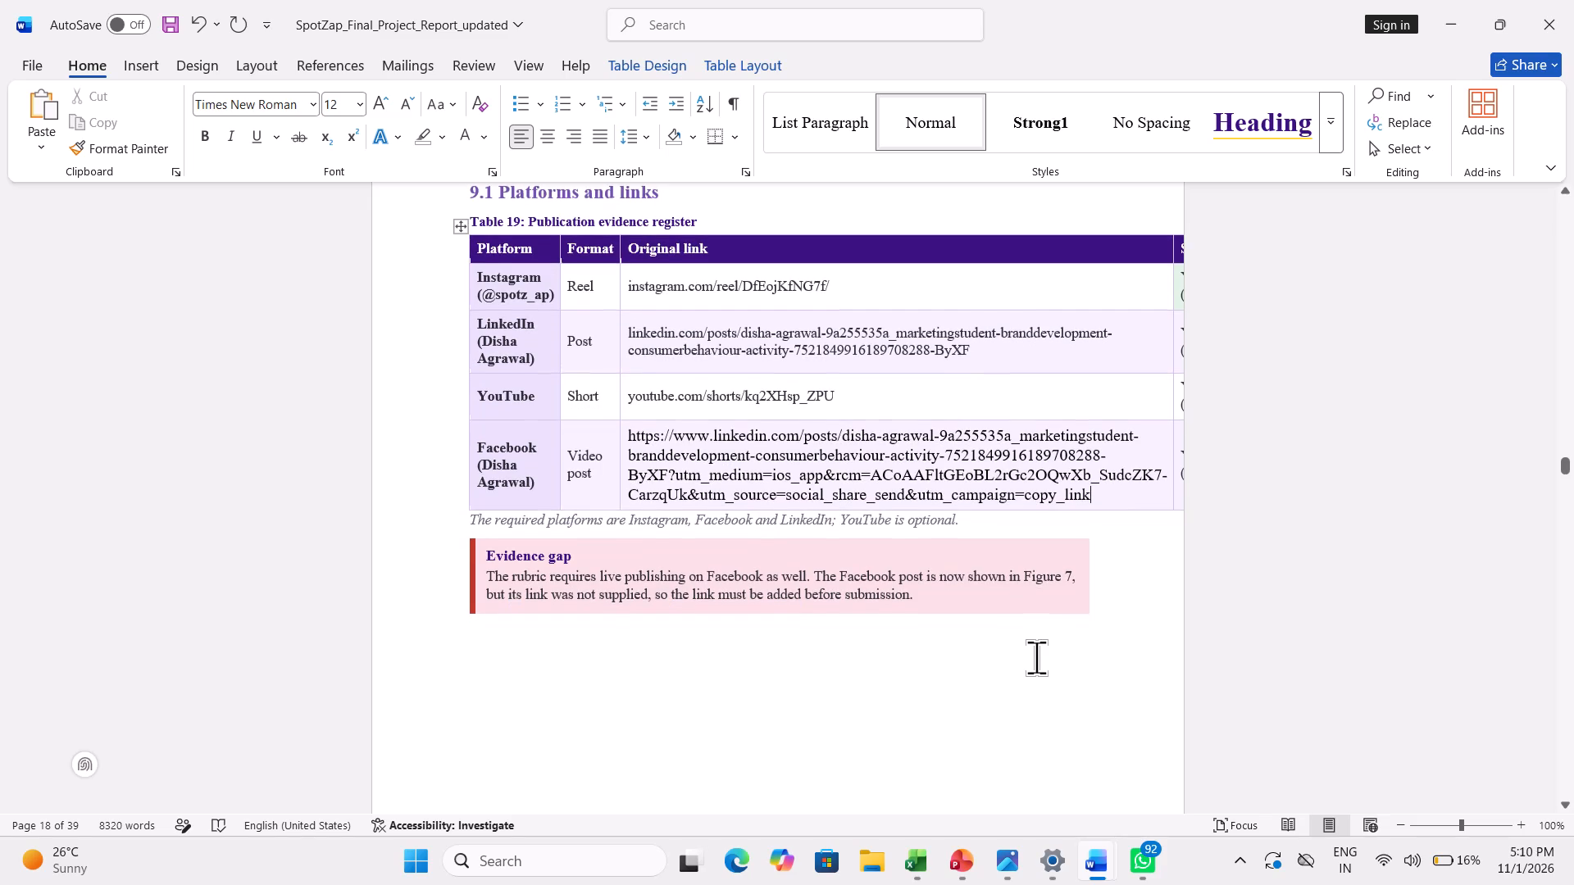
{"action": "scroll", "coordinate": [1036, 657], "scroll_direction": "left", "scroll_amount": 2}
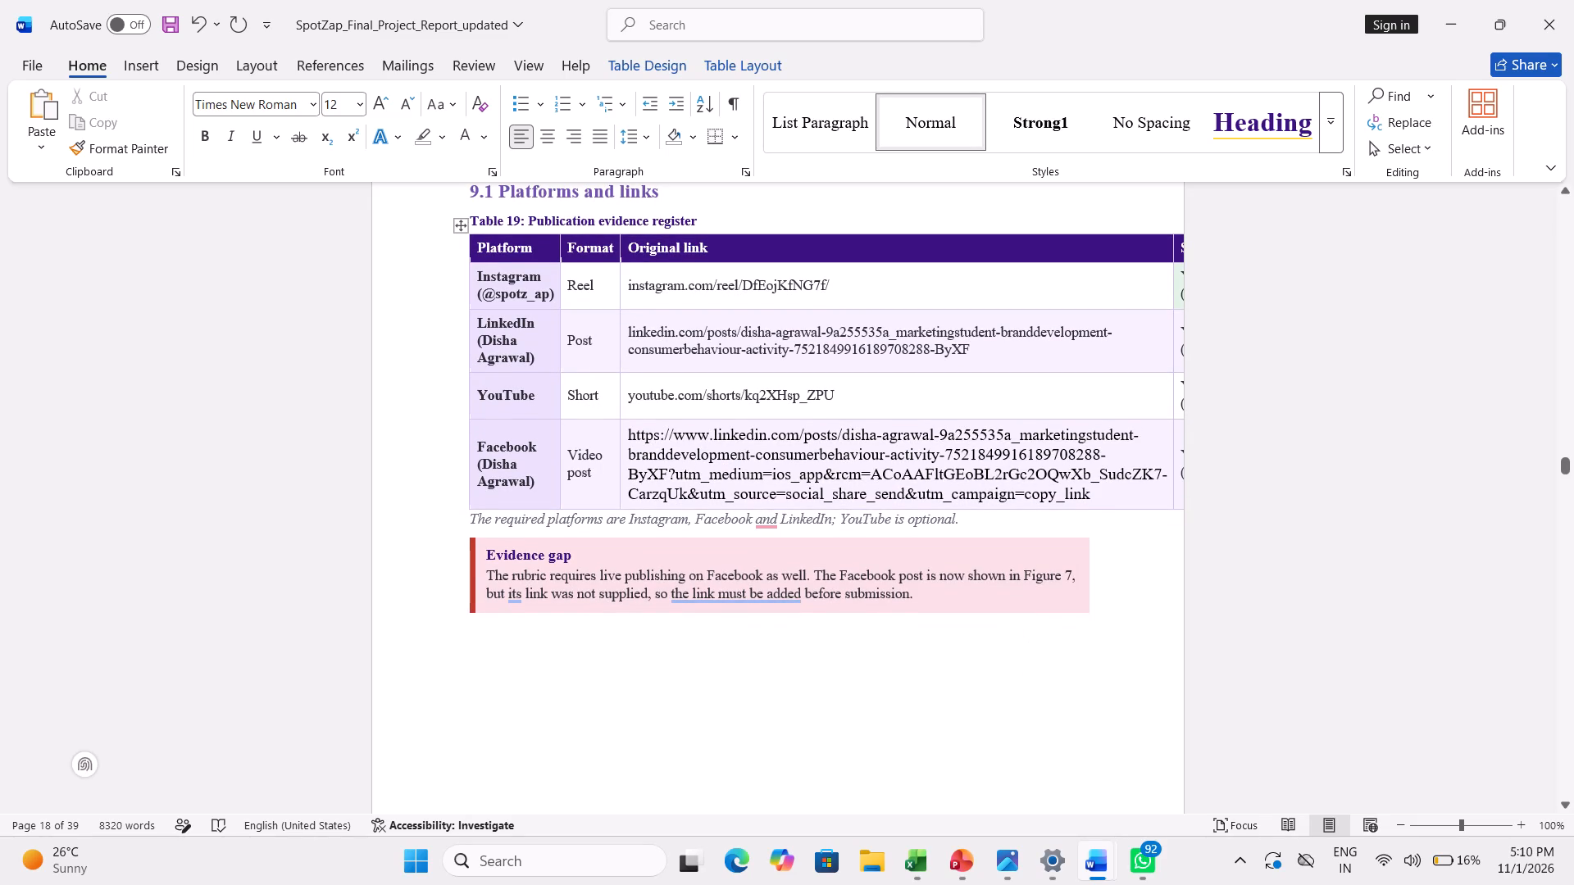
Delete the long LinkedIn URL from the Original link cell of the Facebook row in Table 19, Publication evidence register.
{"action": "left_click_drag", "start_coordinate": [1097, 490], "coordinate": [649, 442]}
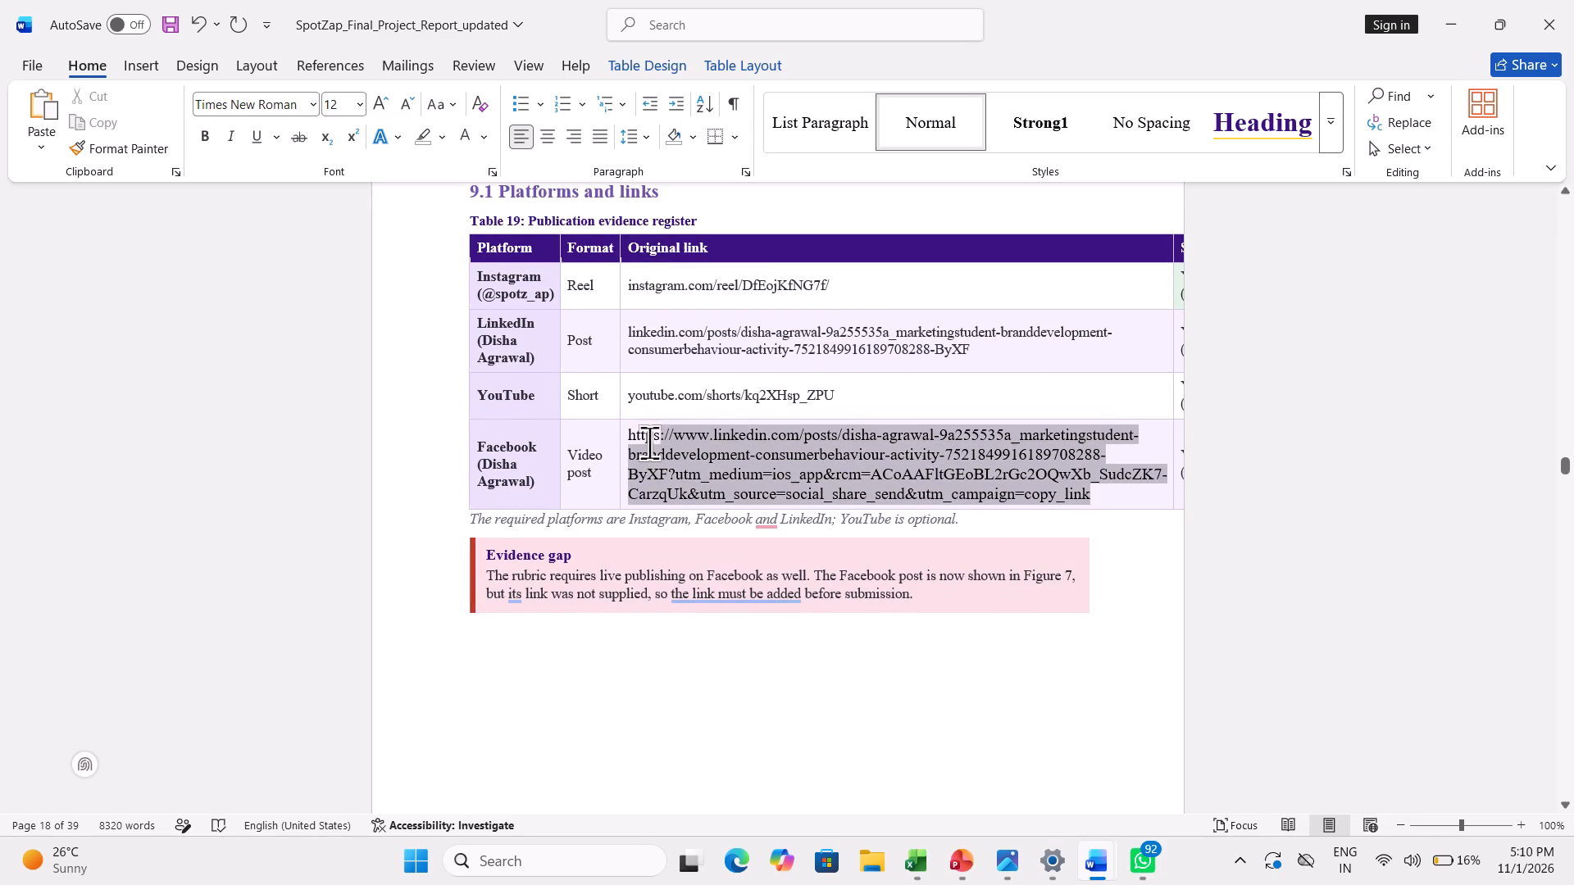
{"action": "left_click_drag", "start_coordinate": [649, 442], "coordinate": [630, 438]}
{"action": "key", "text": "Delete"}
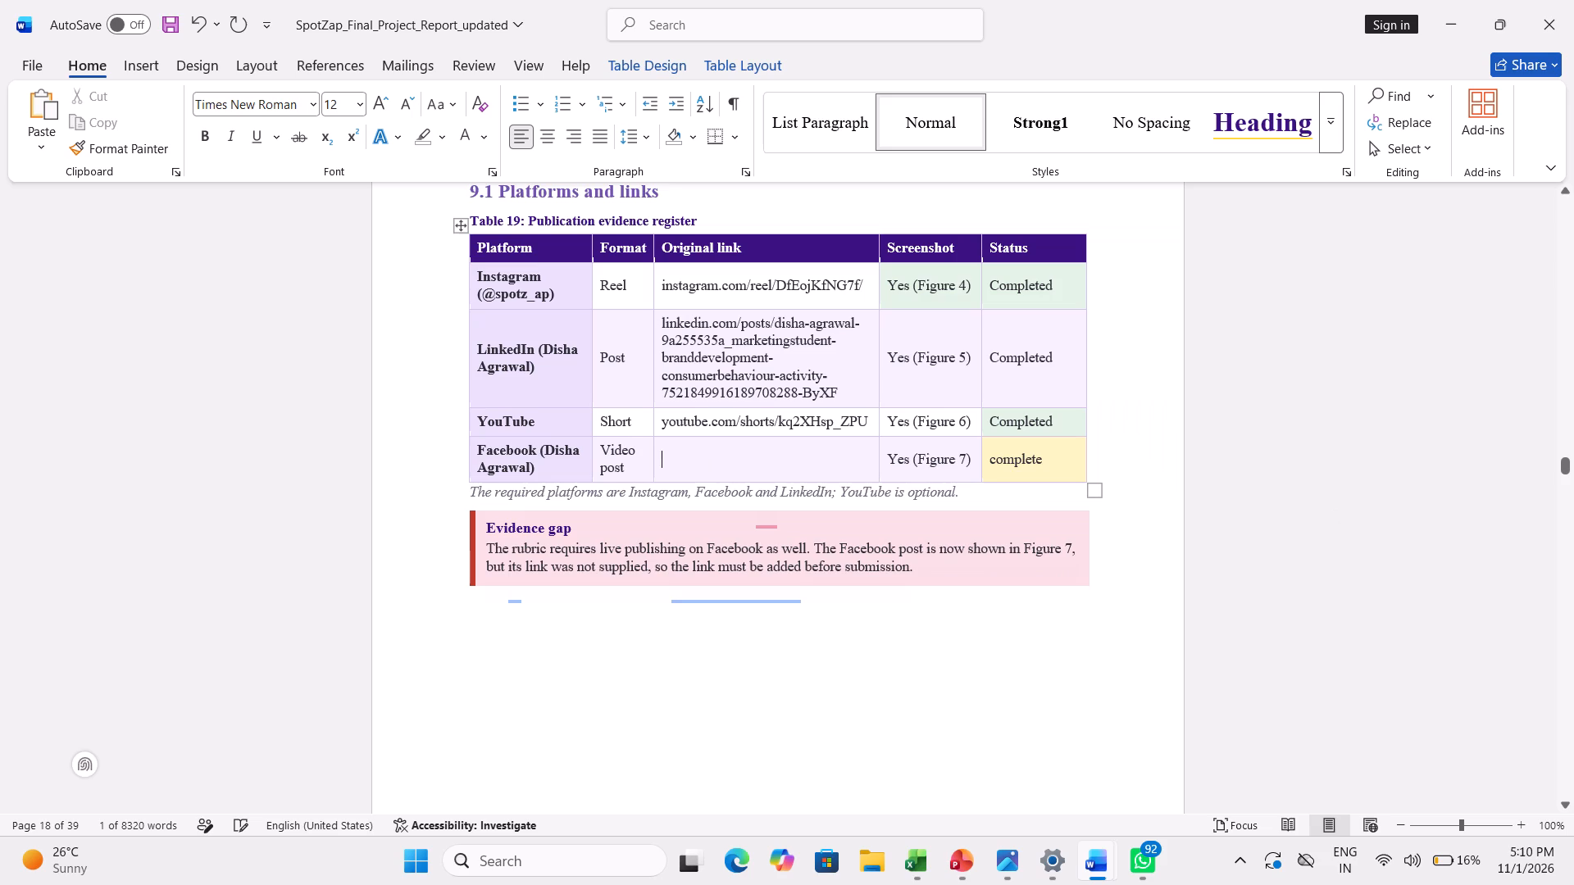
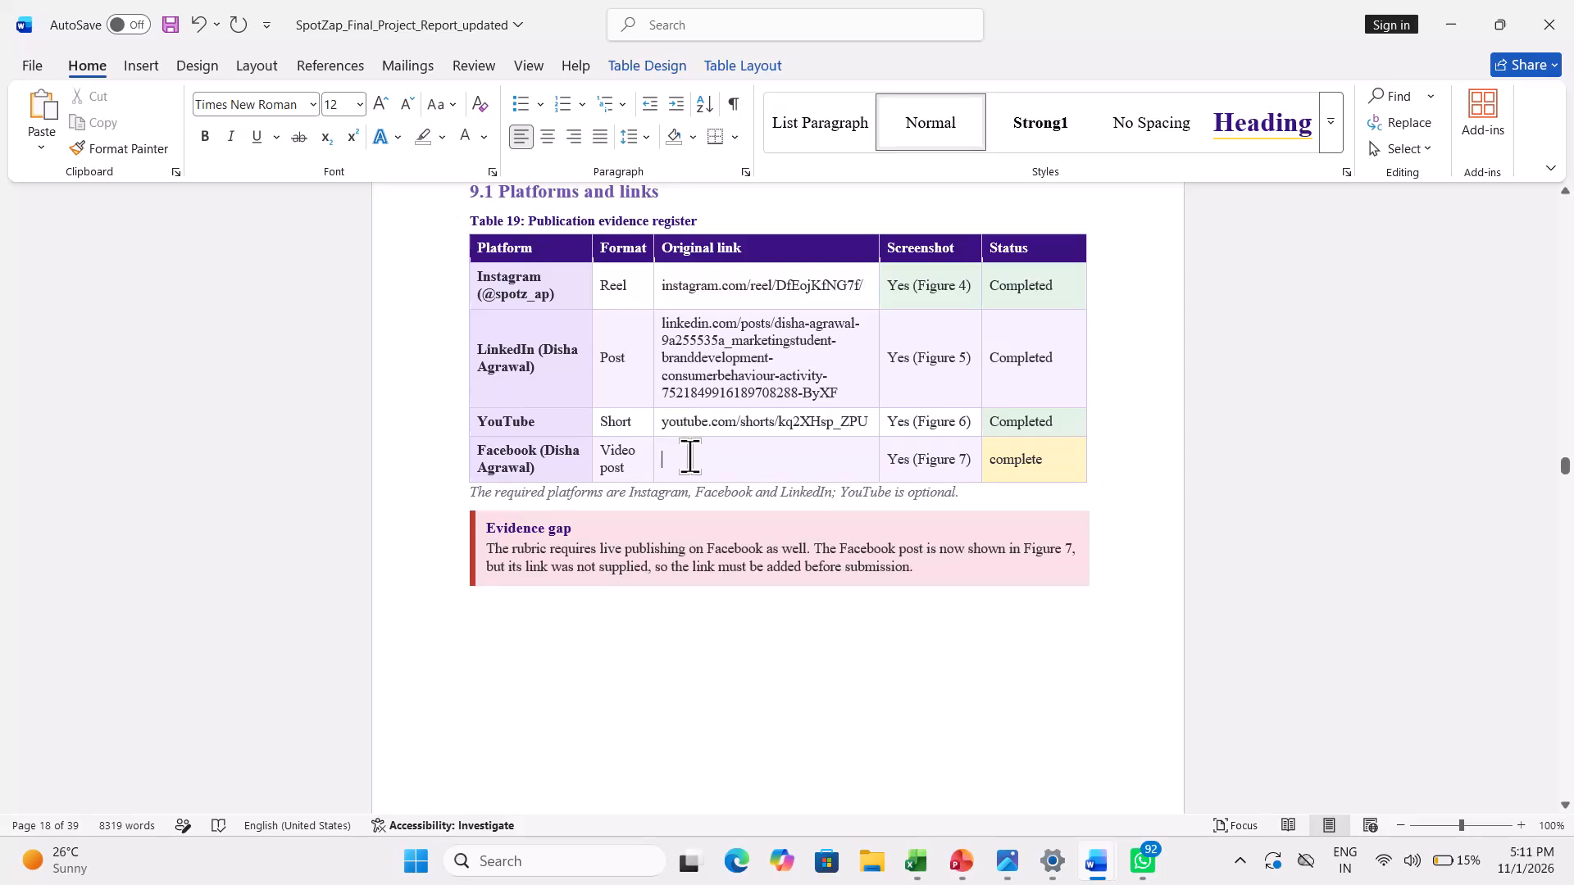
Paste the copied post link into the empty Original link cell of the Facebook row in Table 19, Publication evidence register.
{"action": "key", "text": "ctrl+v"}
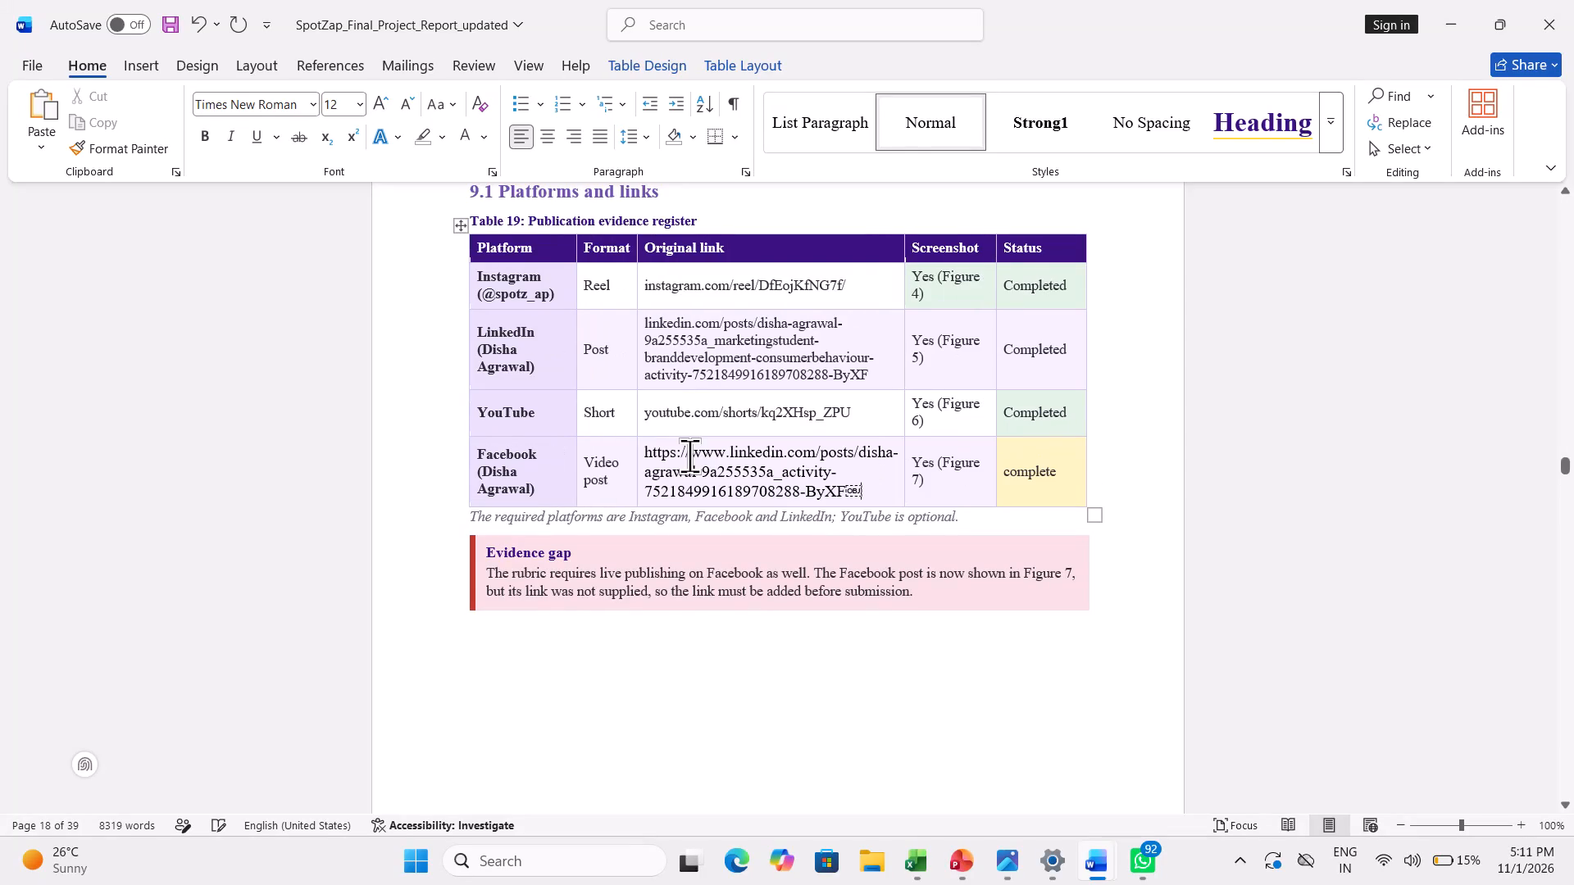
Review the report from section 9.2, Campaign evidence, through the section 10 platform performance tables, checking for pending or unverified entries.
{"action": "scroll", "coordinate": [833, 619], "scroll_direction": "down", "scroll_amount": 3}
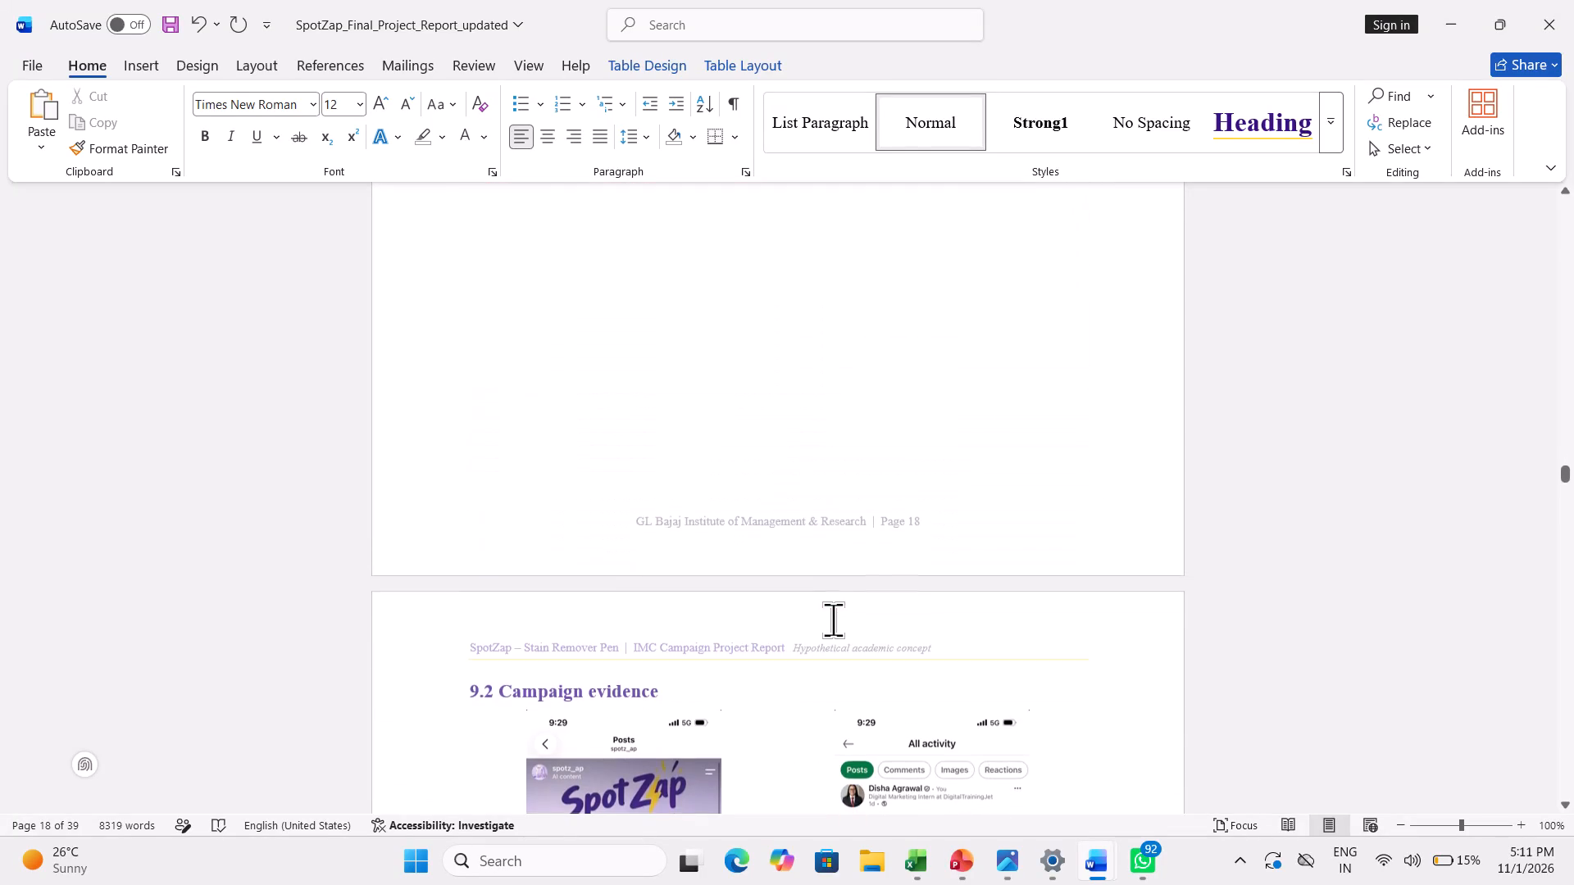
{"action": "scroll", "coordinate": [833, 619], "scroll_direction": "down", "scroll_amount": 6}
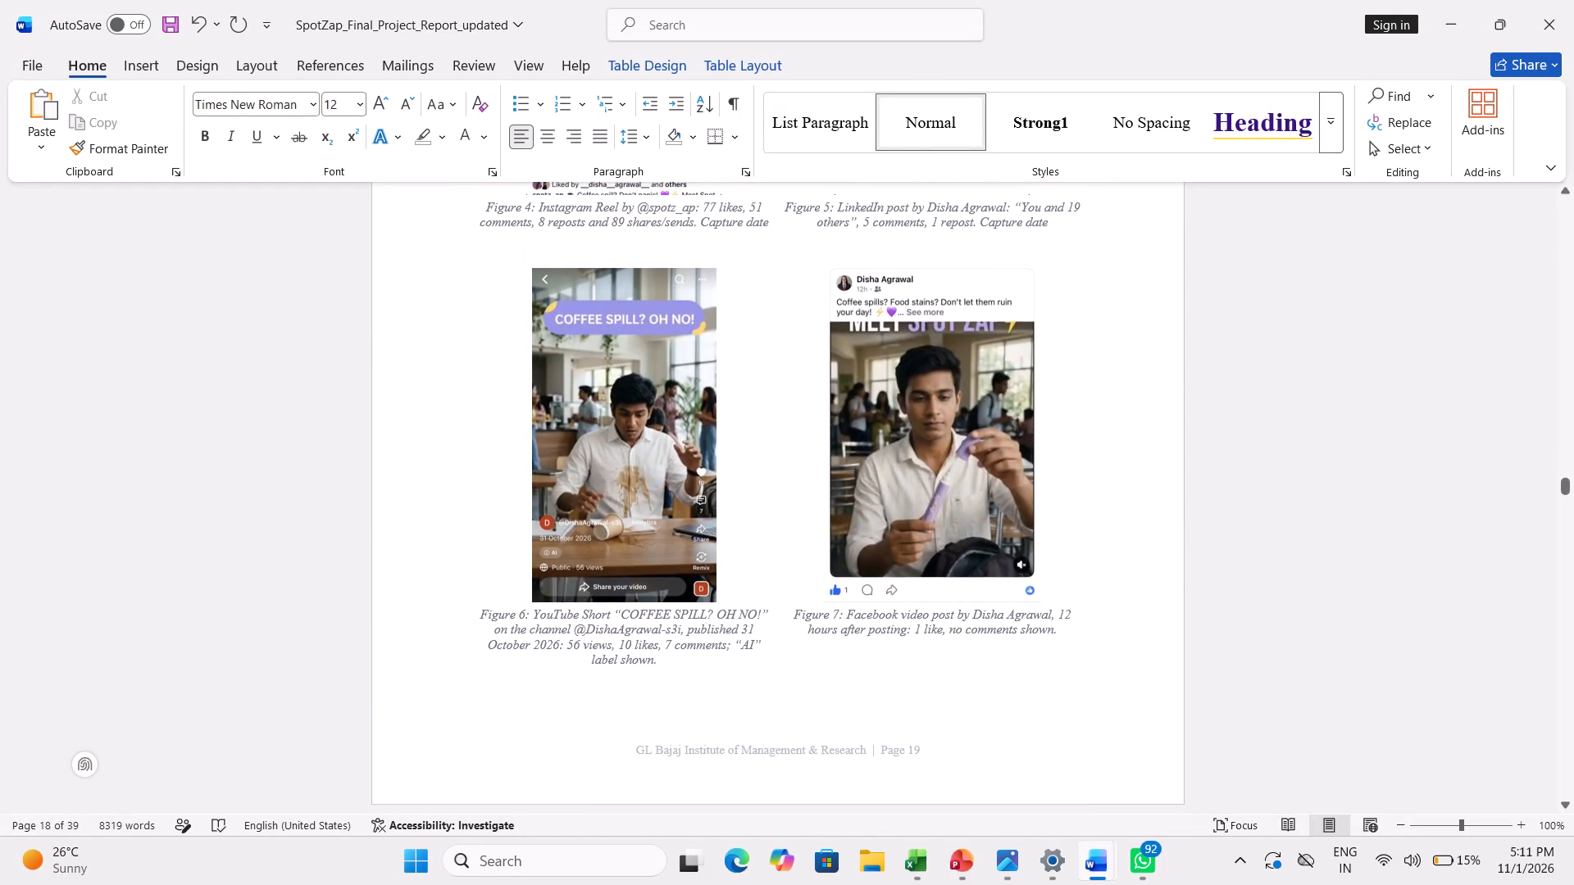
{"action": "scroll", "coordinate": [833, 619], "scroll_direction": "down", "scroll_amount": 3}
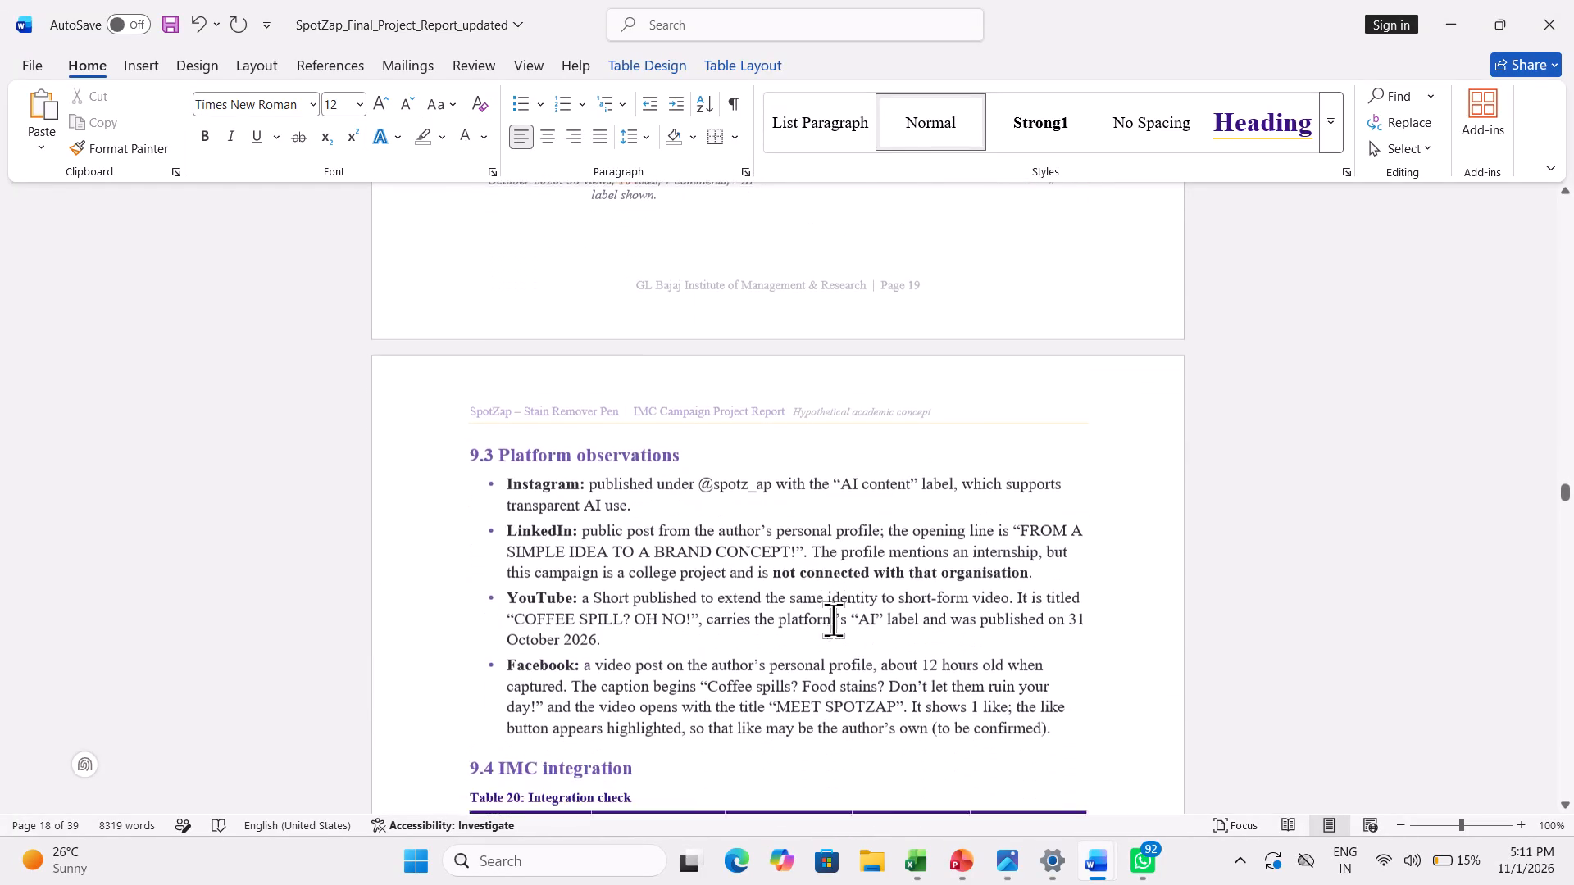
{"action": "scroll", "coordinate": [833, 619], "scroll_direction": "down", "scroll_amount": 4}
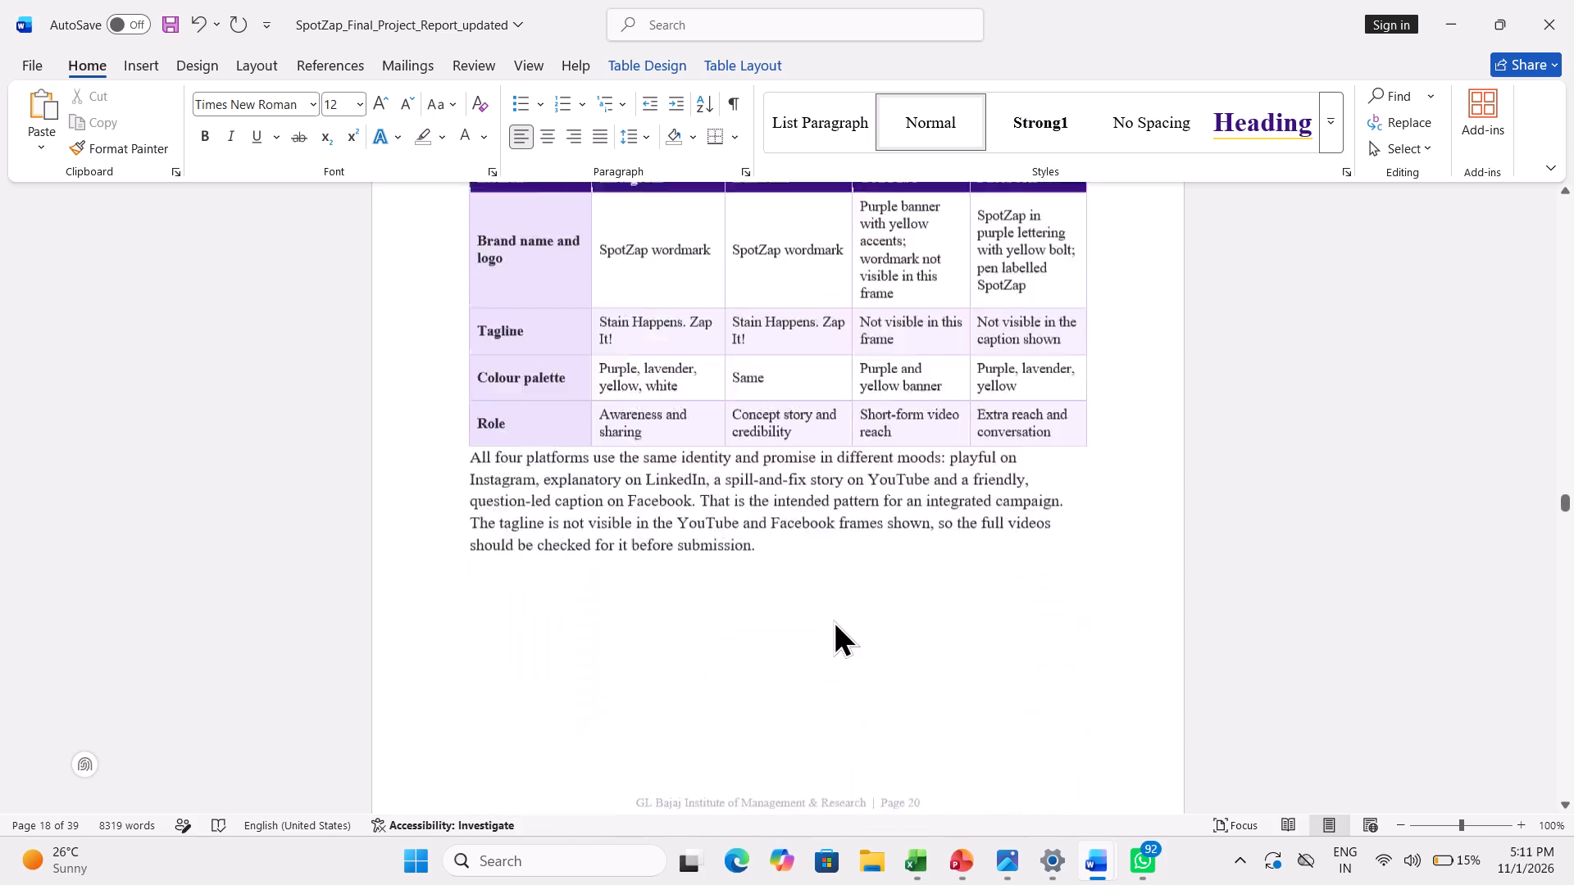
{"action": "scroll", "coordinate": [833, 619], "scroll_direction": "down", "scroll_amount": 3}
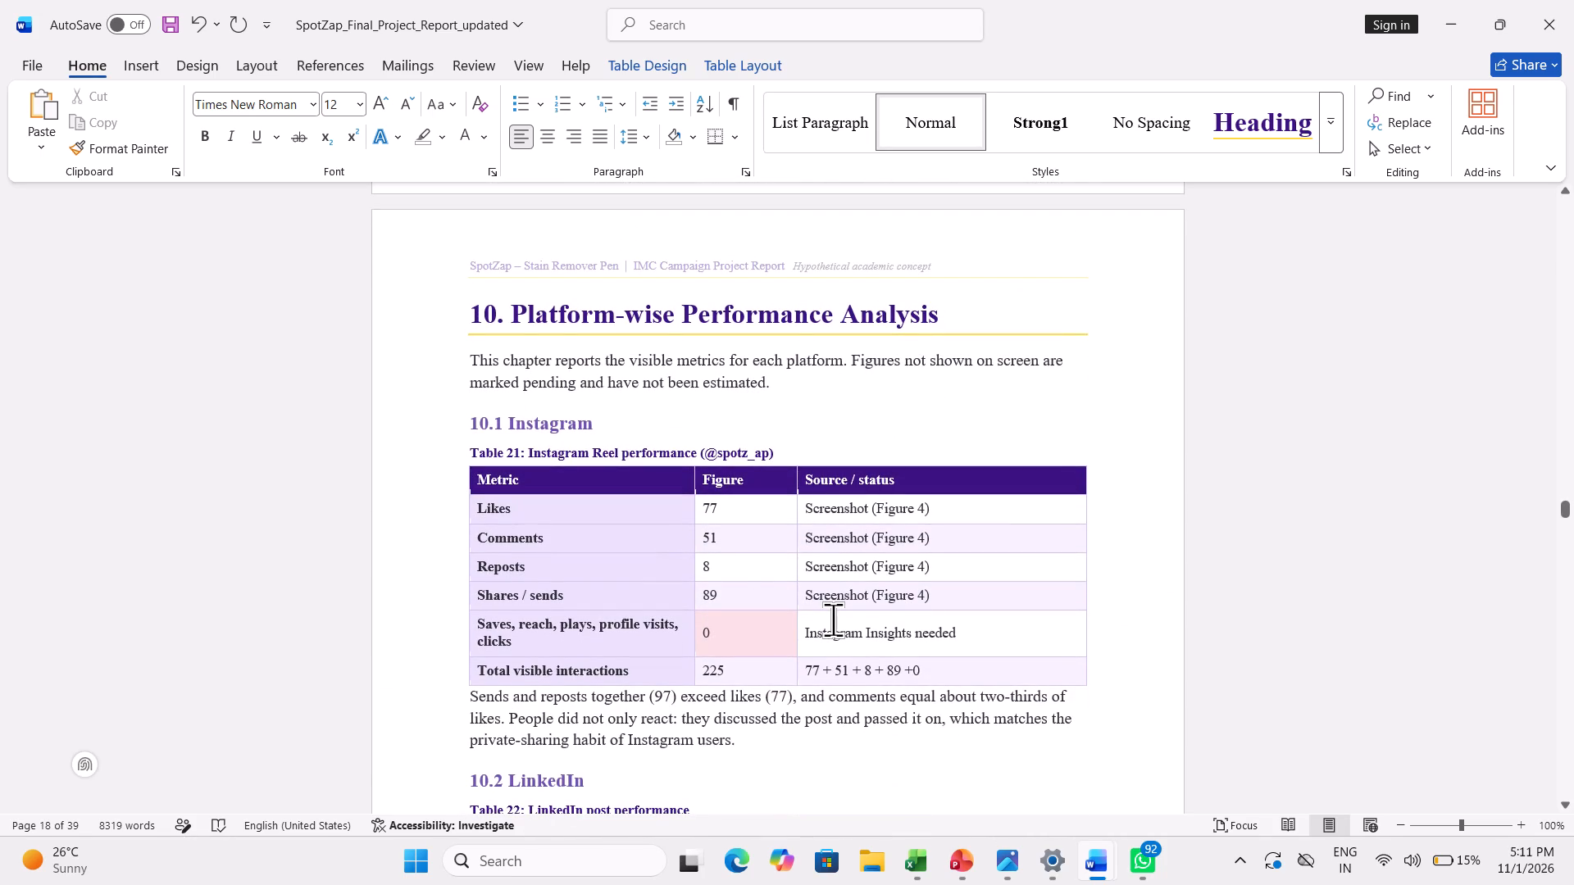
{"action": "scroll", "coordinate": [833, 619], "scroll_direction": "down", "scroll_amount": 2}
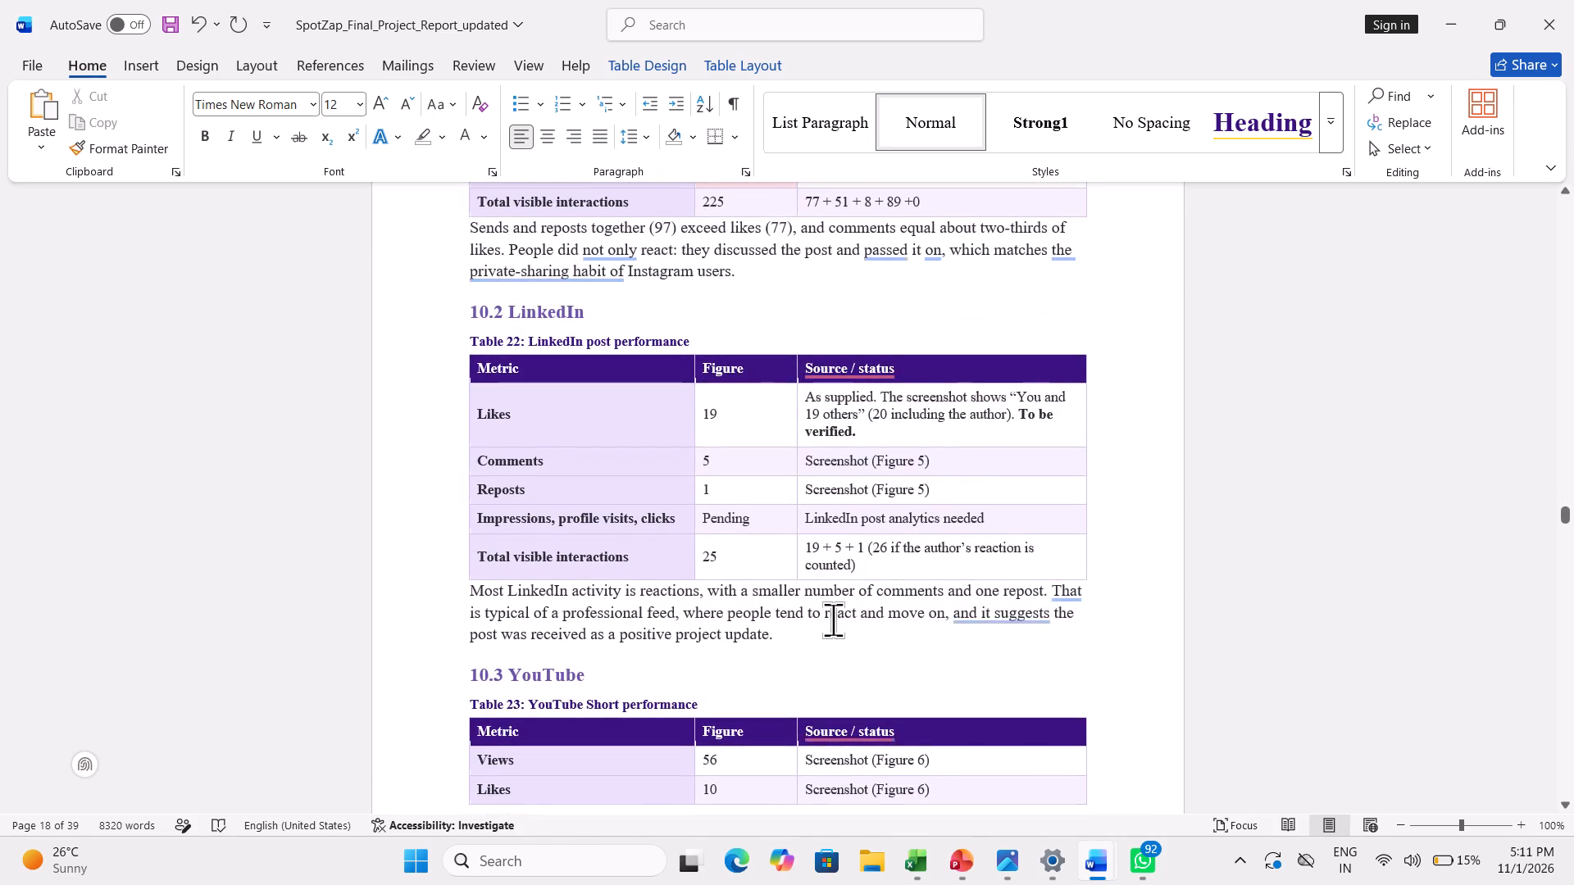
{"action": "scroll", "coordinate": [833, 619], "scroll_direction": "down", "scroll_amount": 2}
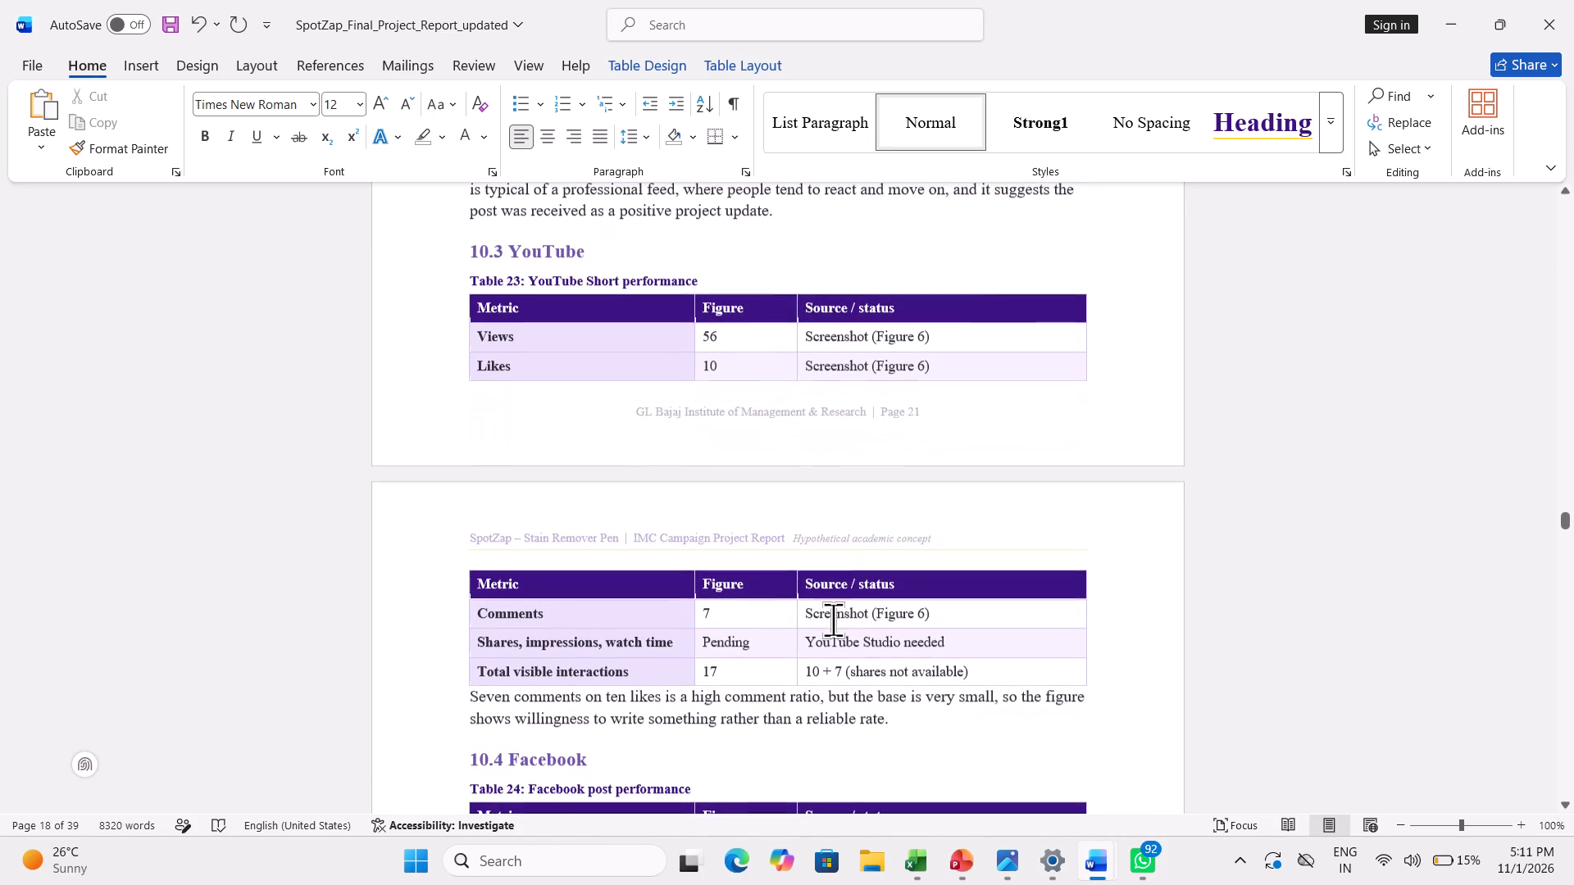
{"action": "scroll", "coordinate": [808, 401], "scroll_direction": "up", "scroll_amount": 1}
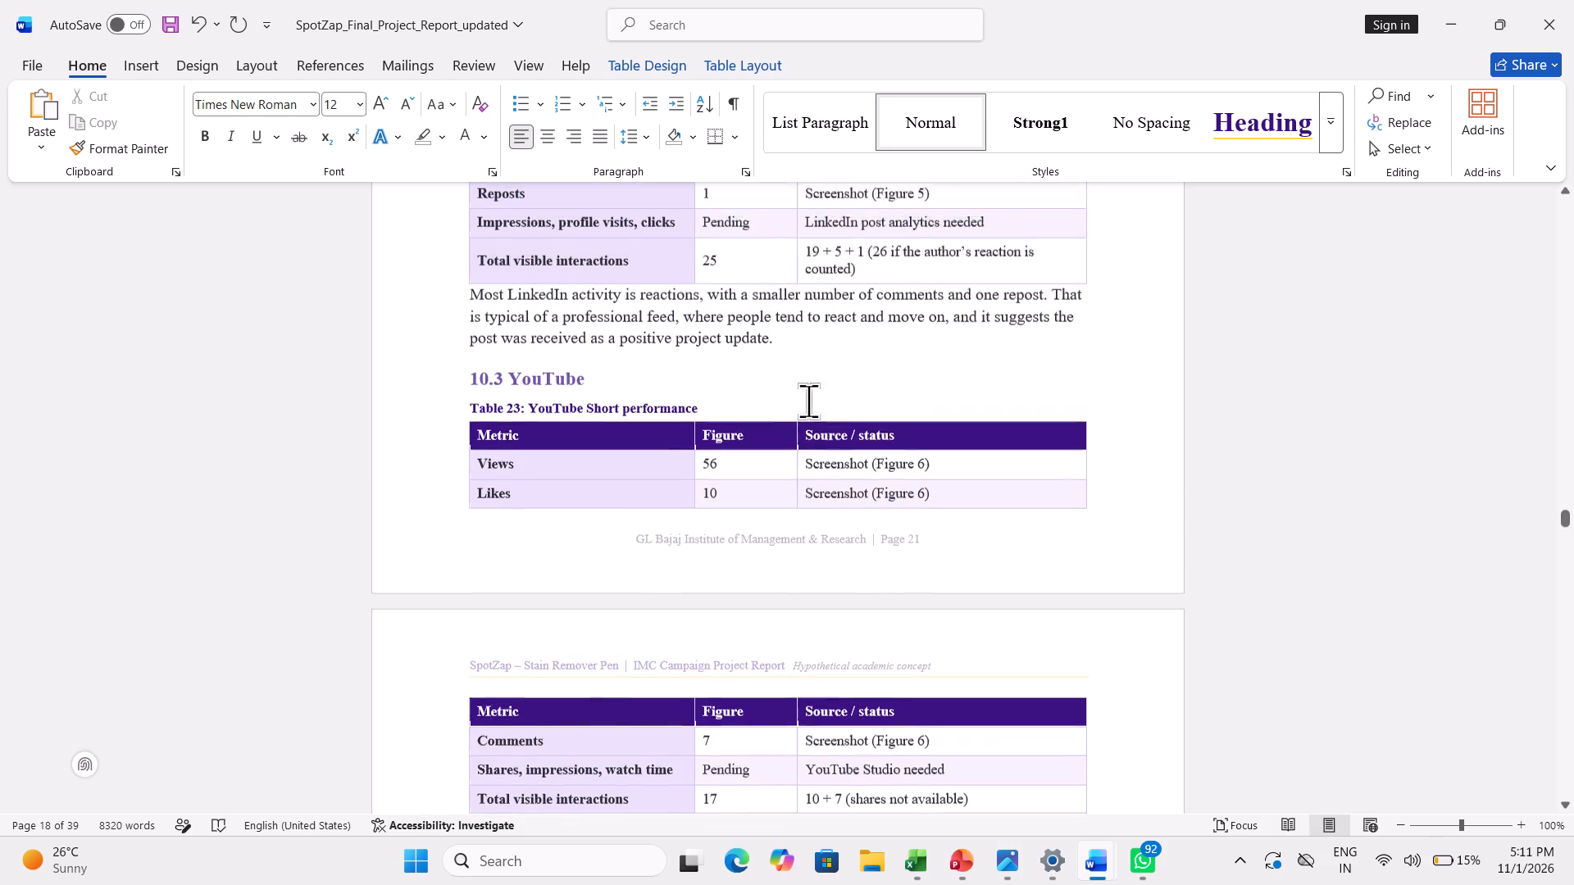
{"action": "scroll", "coordinate": [808, 401], "scroll_direction": "up", "scroll_amount": 2}
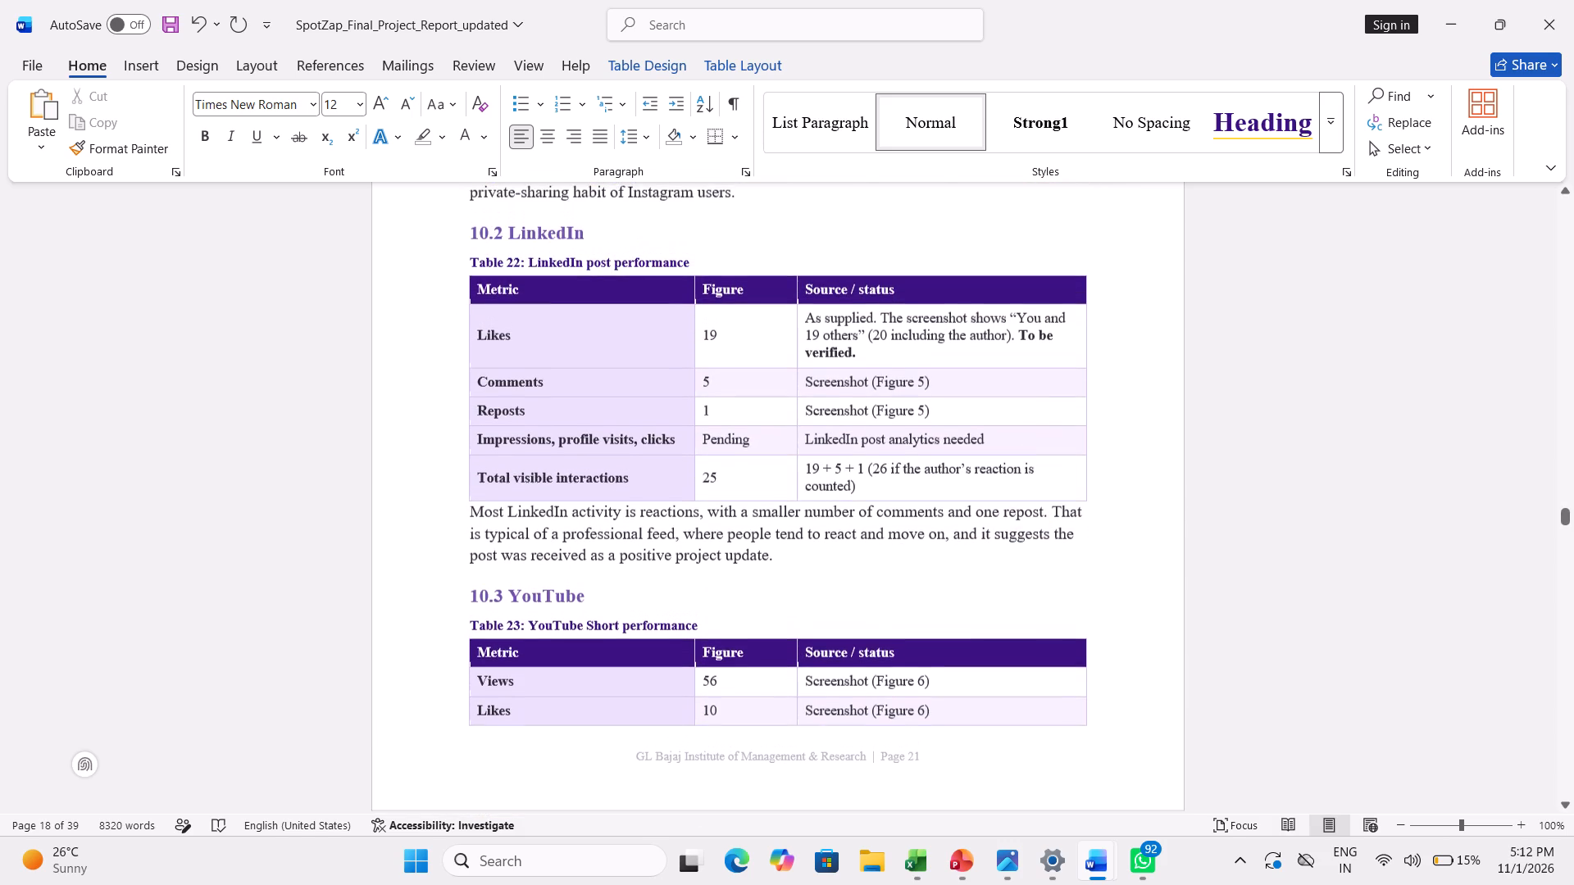
{"action": "scroll", "coordinate": [808, 401], "scroll_direction": "up", "scroll_amount": 1}
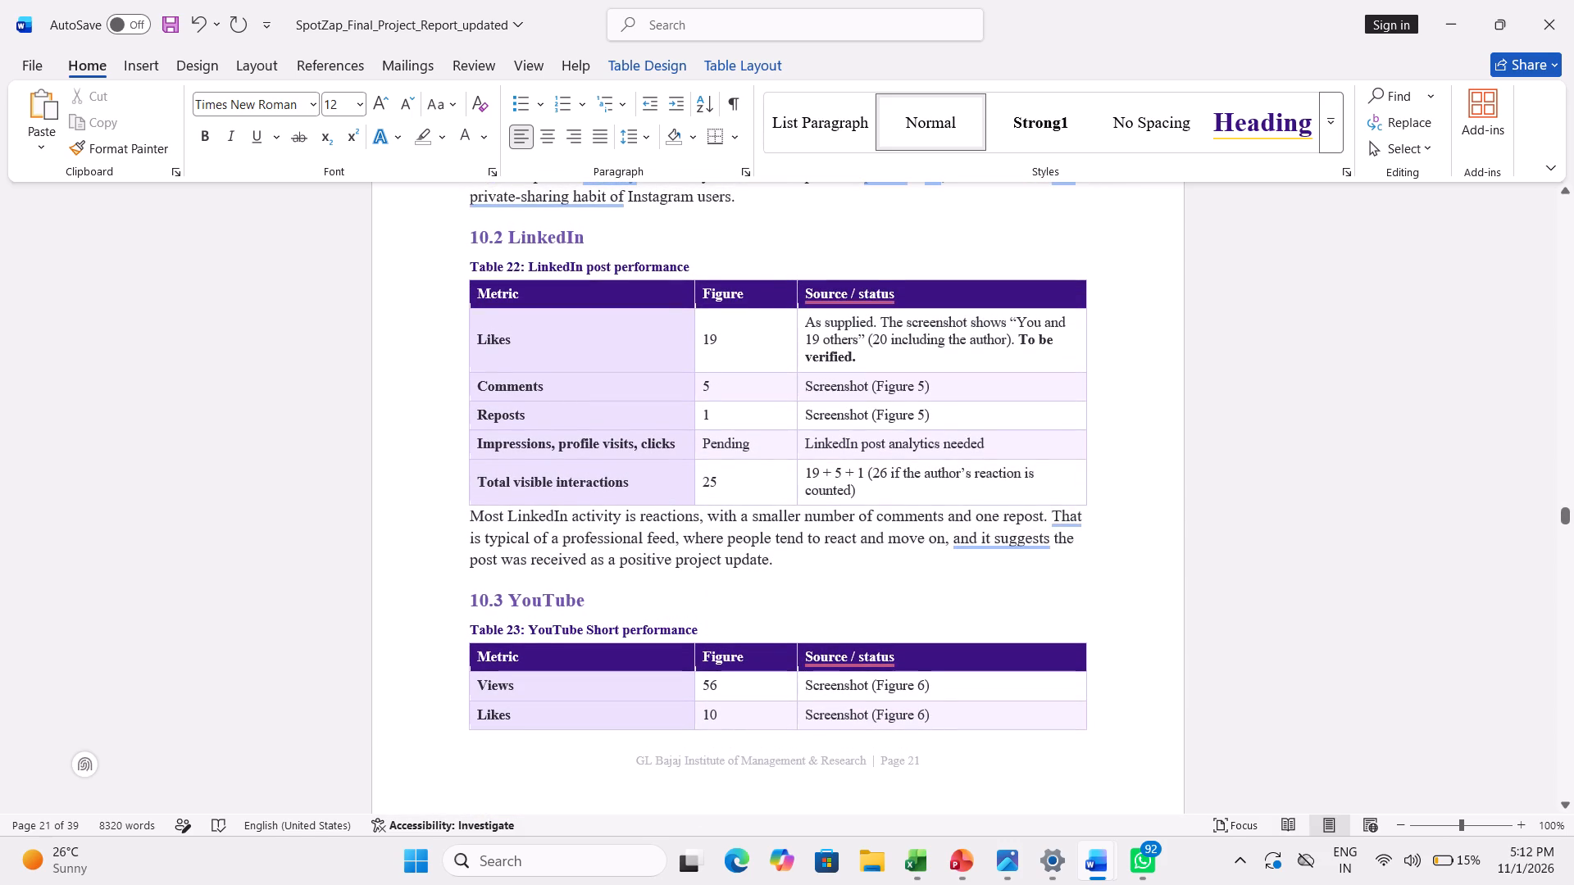
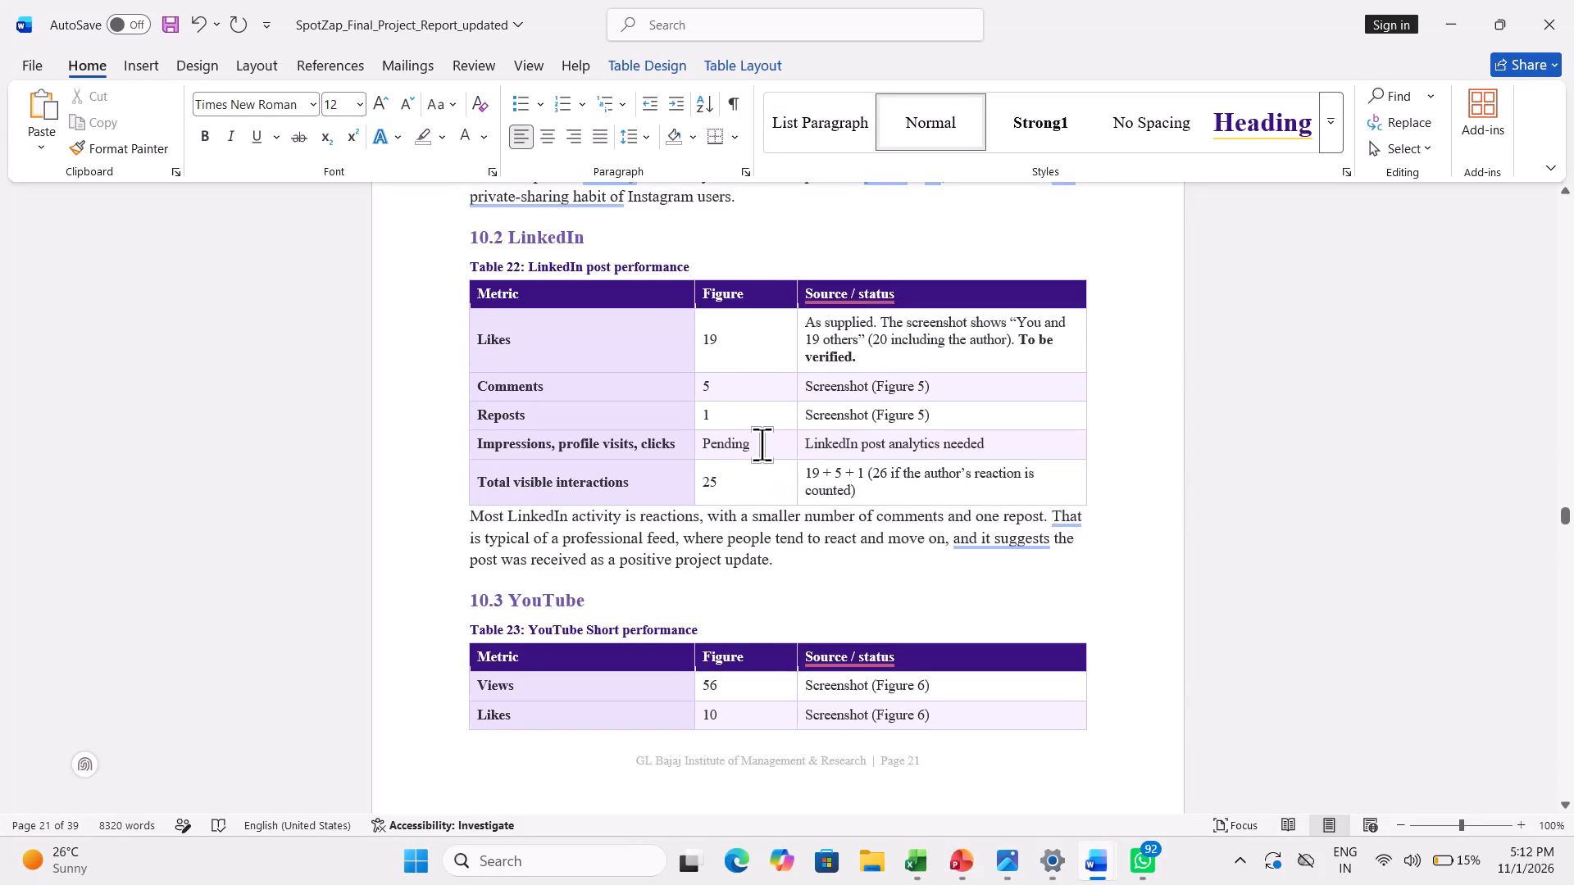
Replace the pending impressions, profile visits and clicks figure in Table 22, LinkedIn post performance, with 361.
{"action": "left_click_drag", "start_coordinate": [762, 446], "coordinate": [697, 450]}
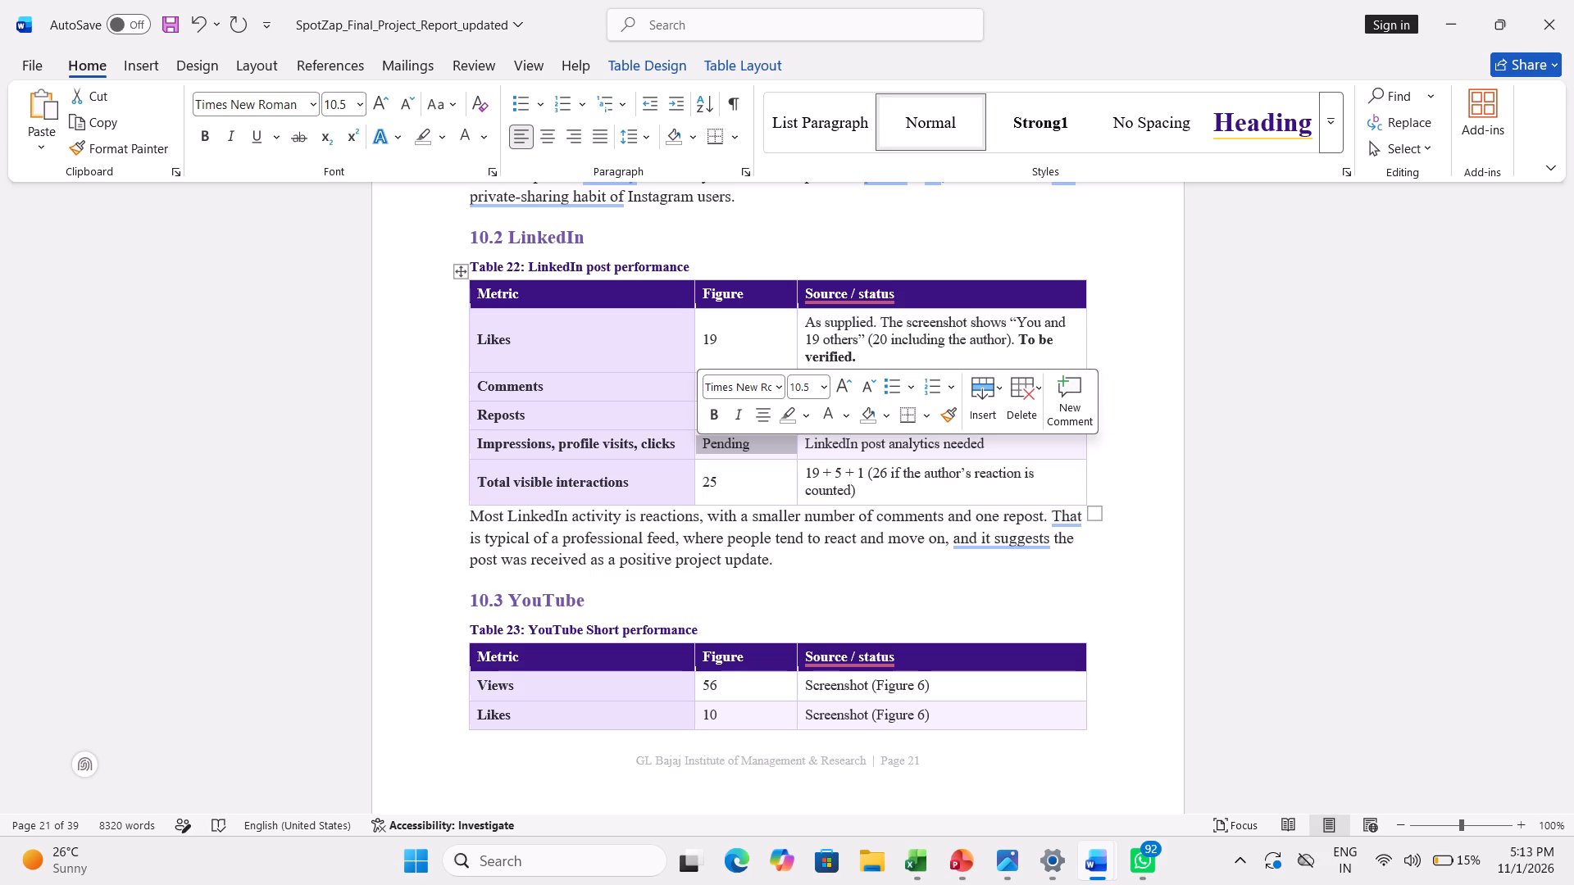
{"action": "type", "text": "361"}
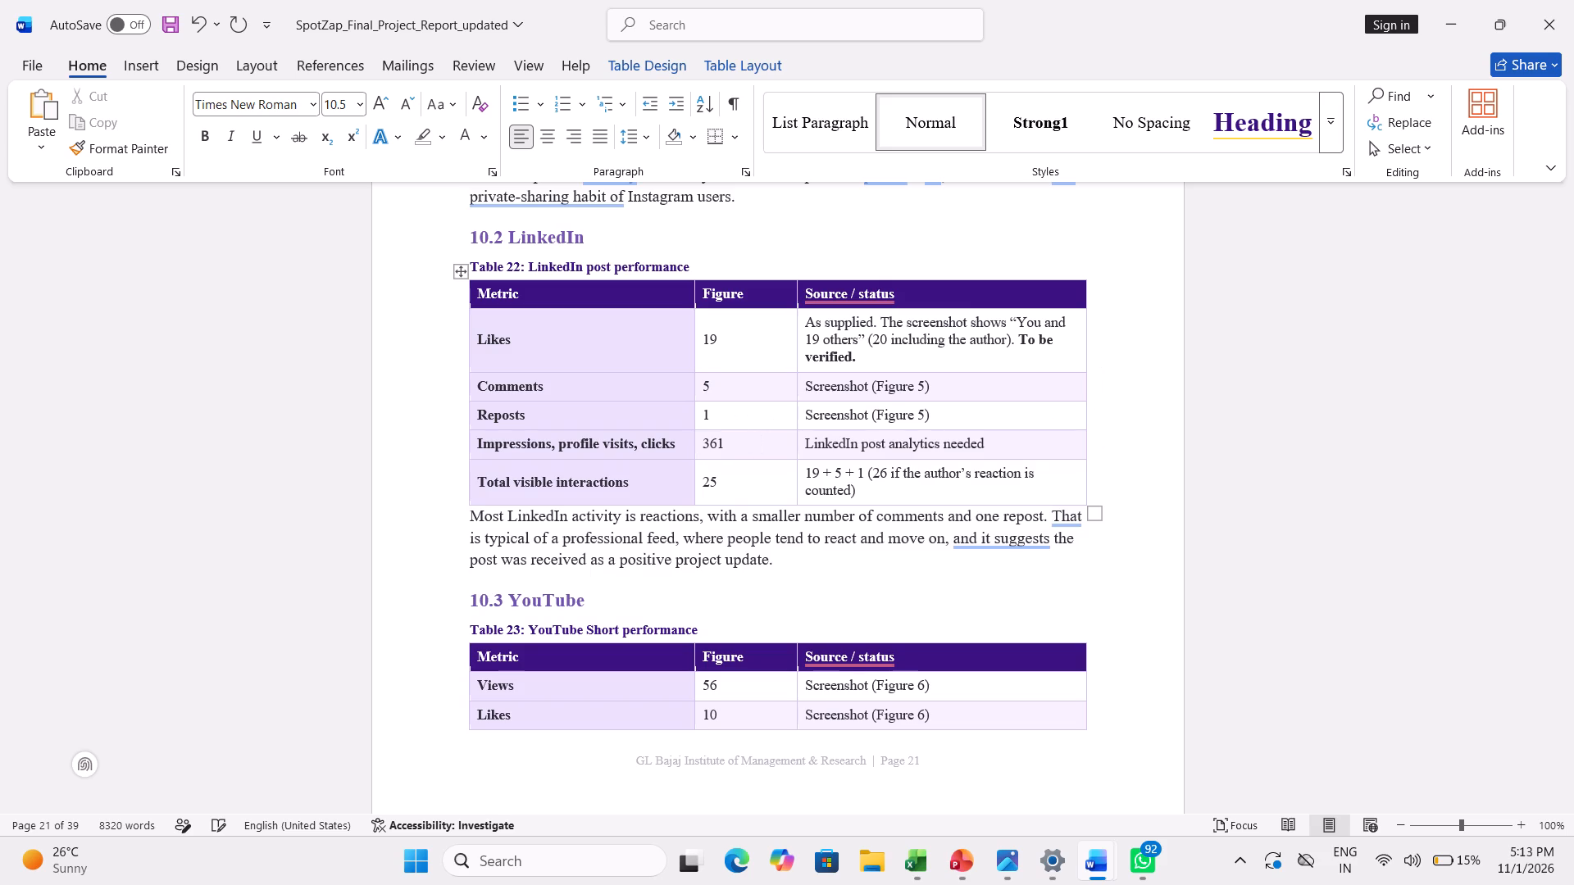
Review Tables 21 to 24, the platform performance tables in section 10, for figures still pending or missing.
{"action": "scroll", "coordinate": [967, 295], "scroll_direction": "up", "scroll_amount": 1}
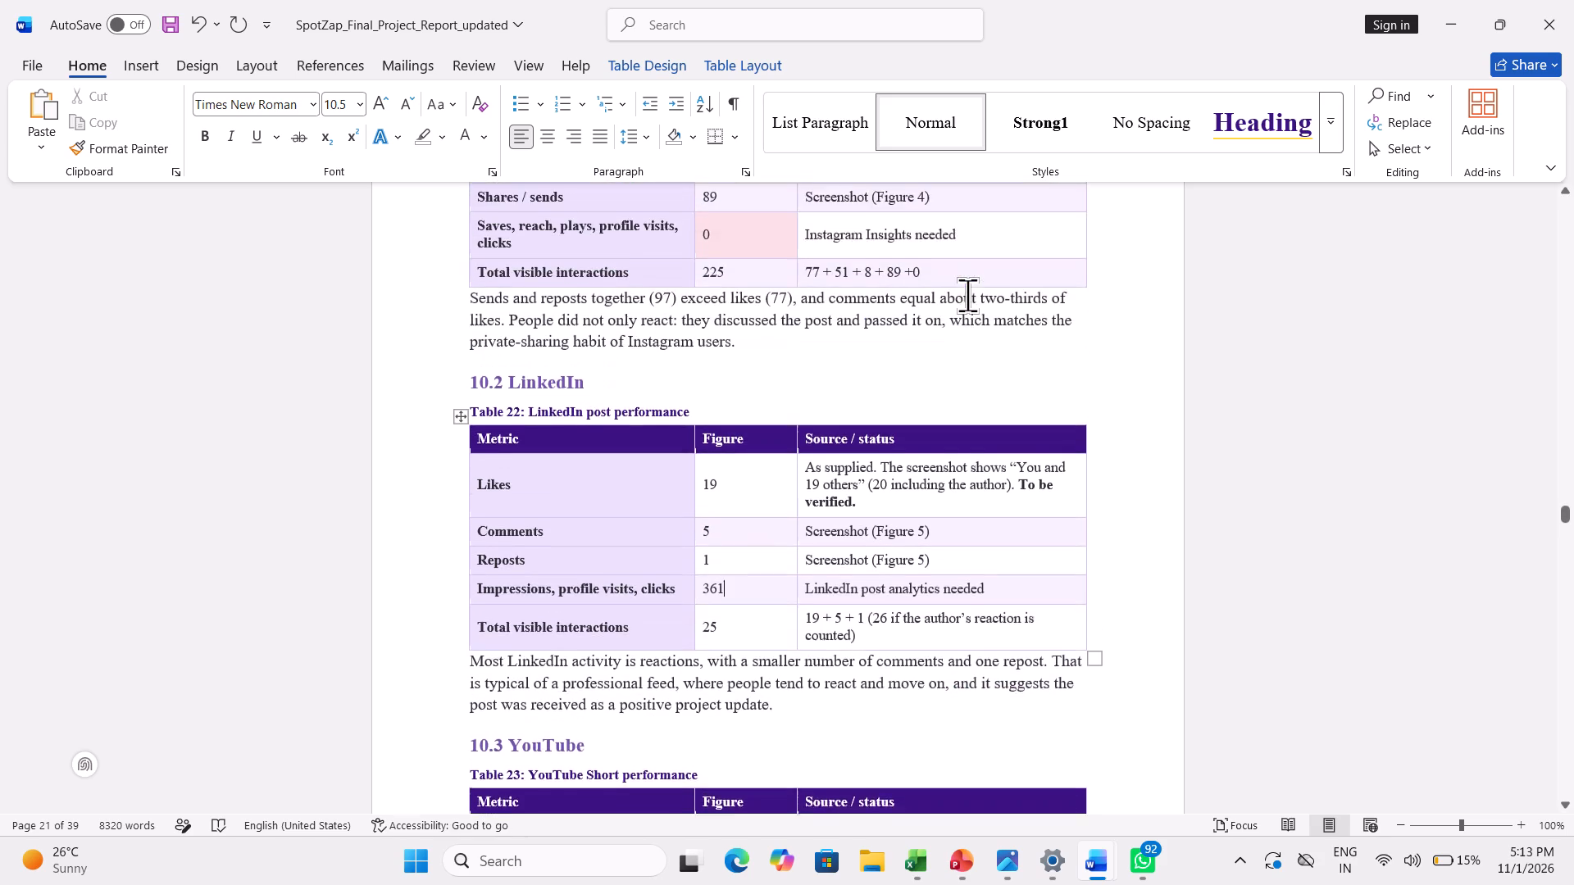
{"action": "scroll", "coordinate": [967, 295], "scroll_direction": "up", "scroll_amount": 1}
{"action": "scroll", "coordinate": [967, 295], "scroll_direction": "down", "scroll_amount": 1}
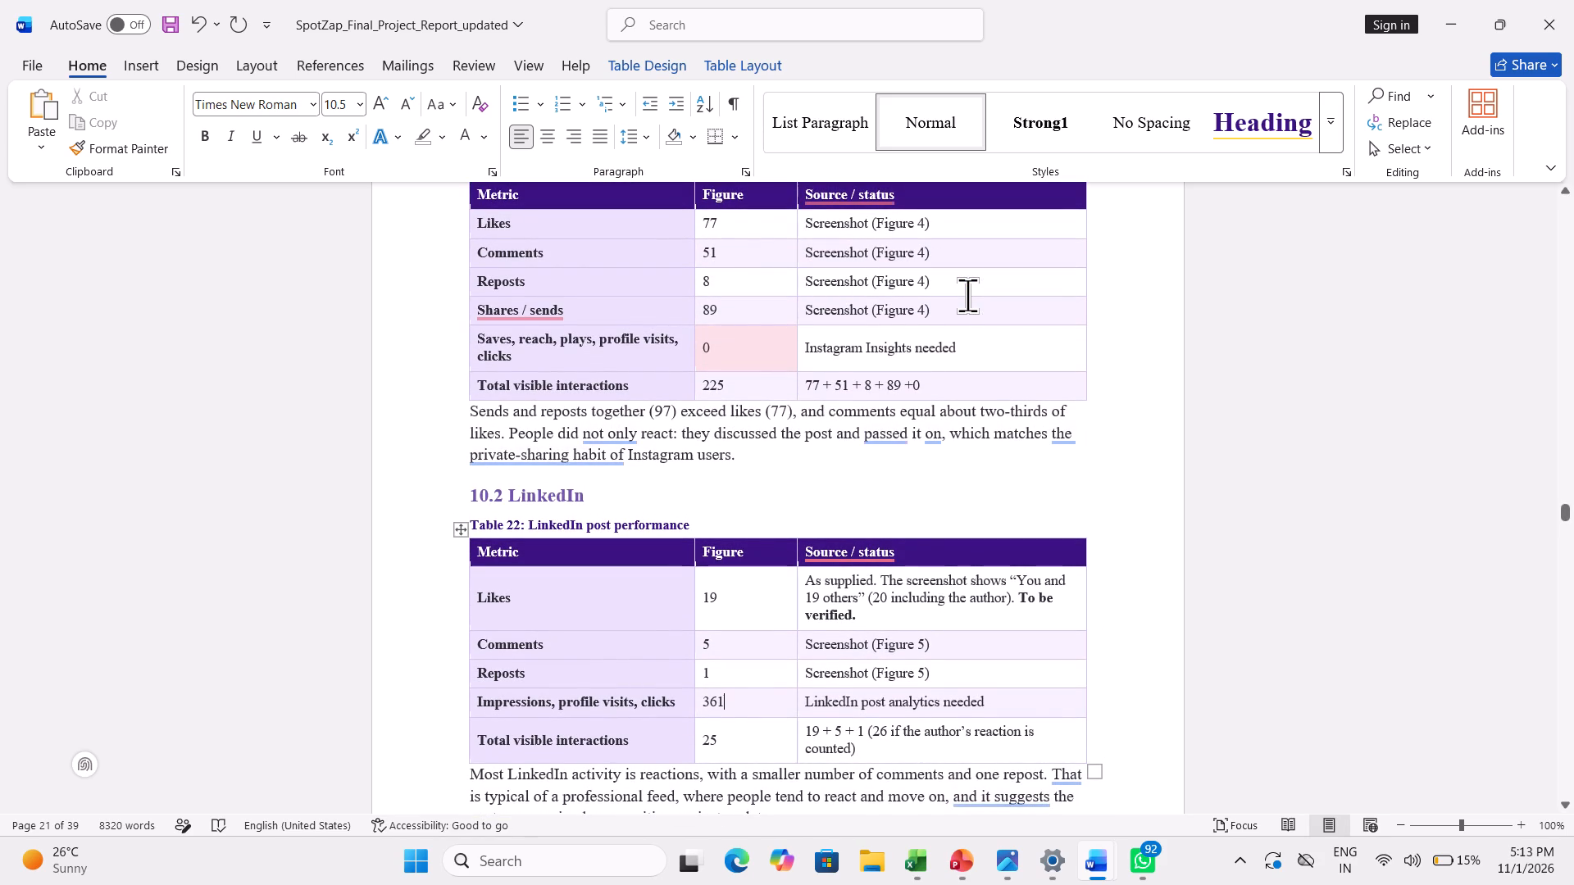
{"action": "scroll", "coordinate": [967, 295], "scroll_direction": "down", "scroll_amount": 2}
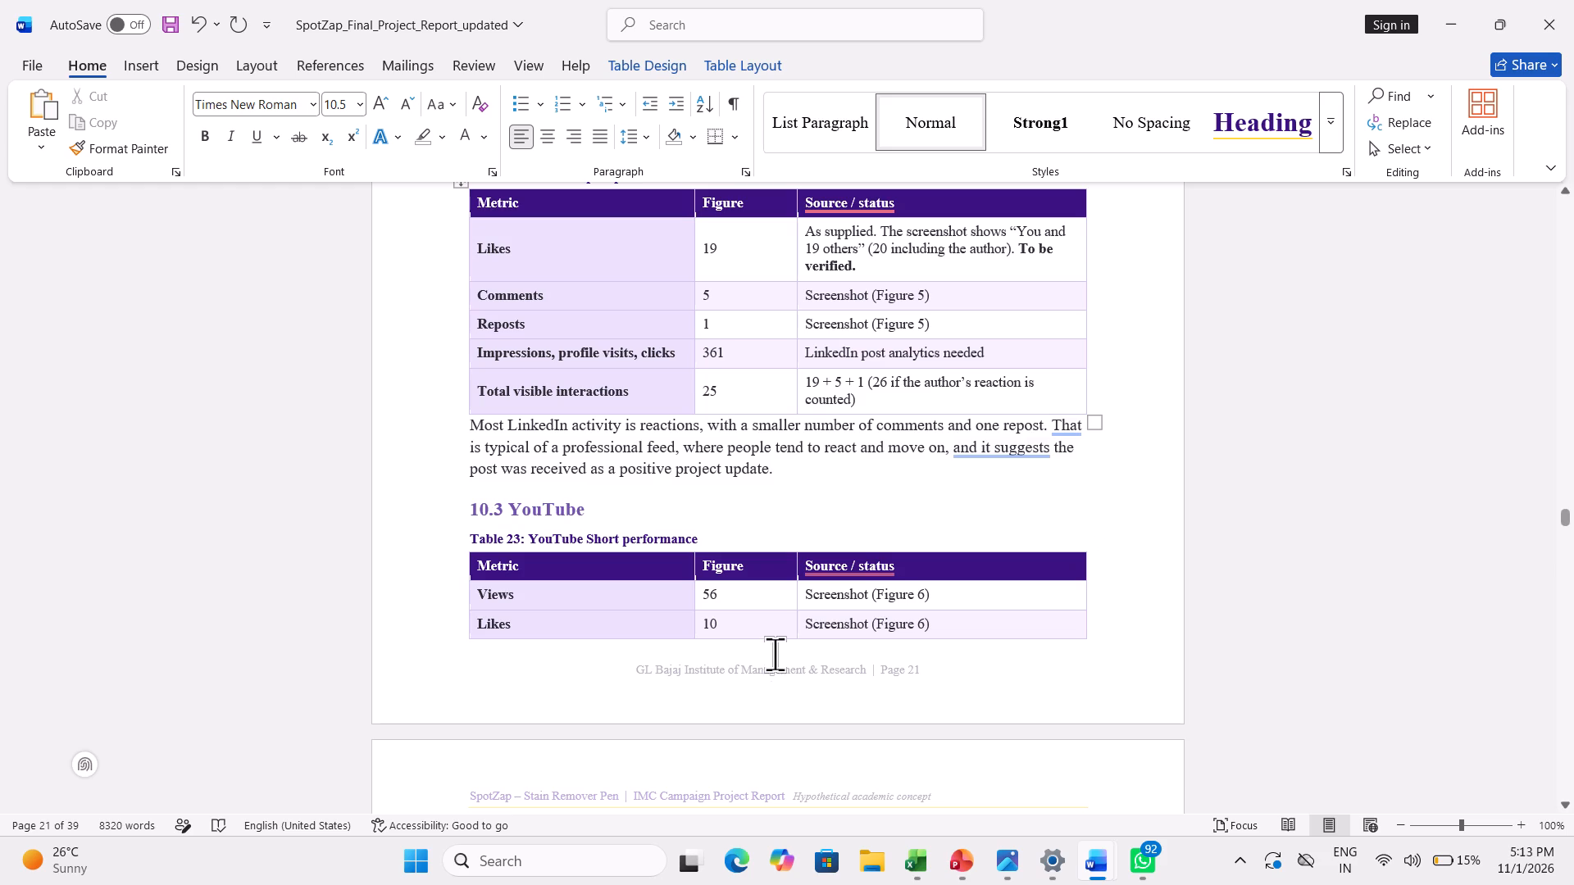
{"action": "scroll", "coordinate": [887, 704], "scroll_direction": "down", "scroll_amount": 1}
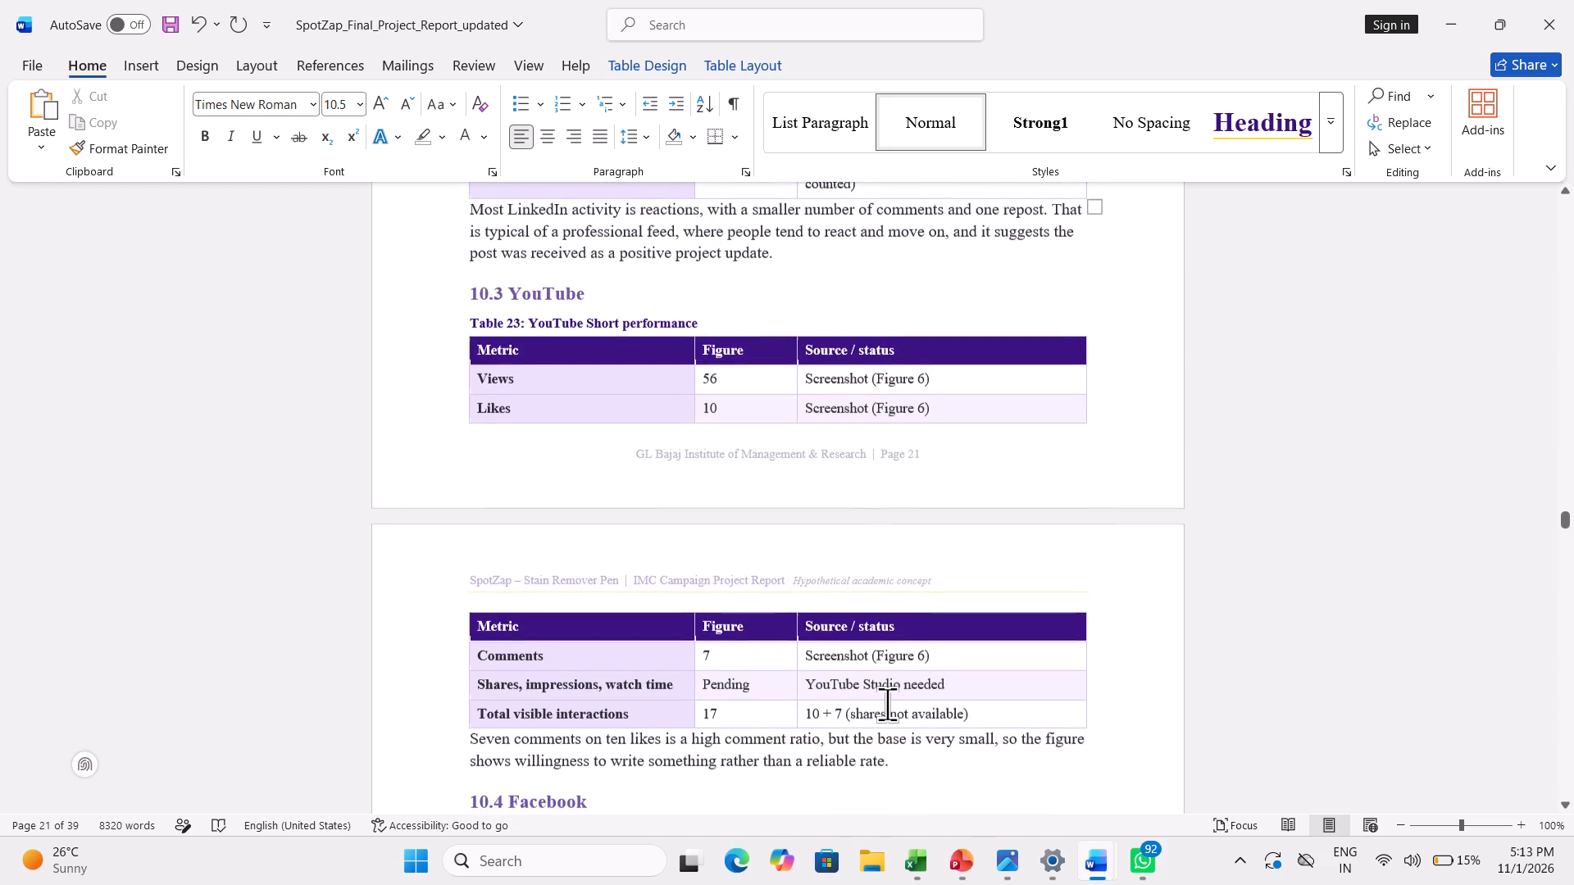
{"action": "scroll", "coordinate": [887, 704], "scroll_direction": "down", "scroll_amount": 1}
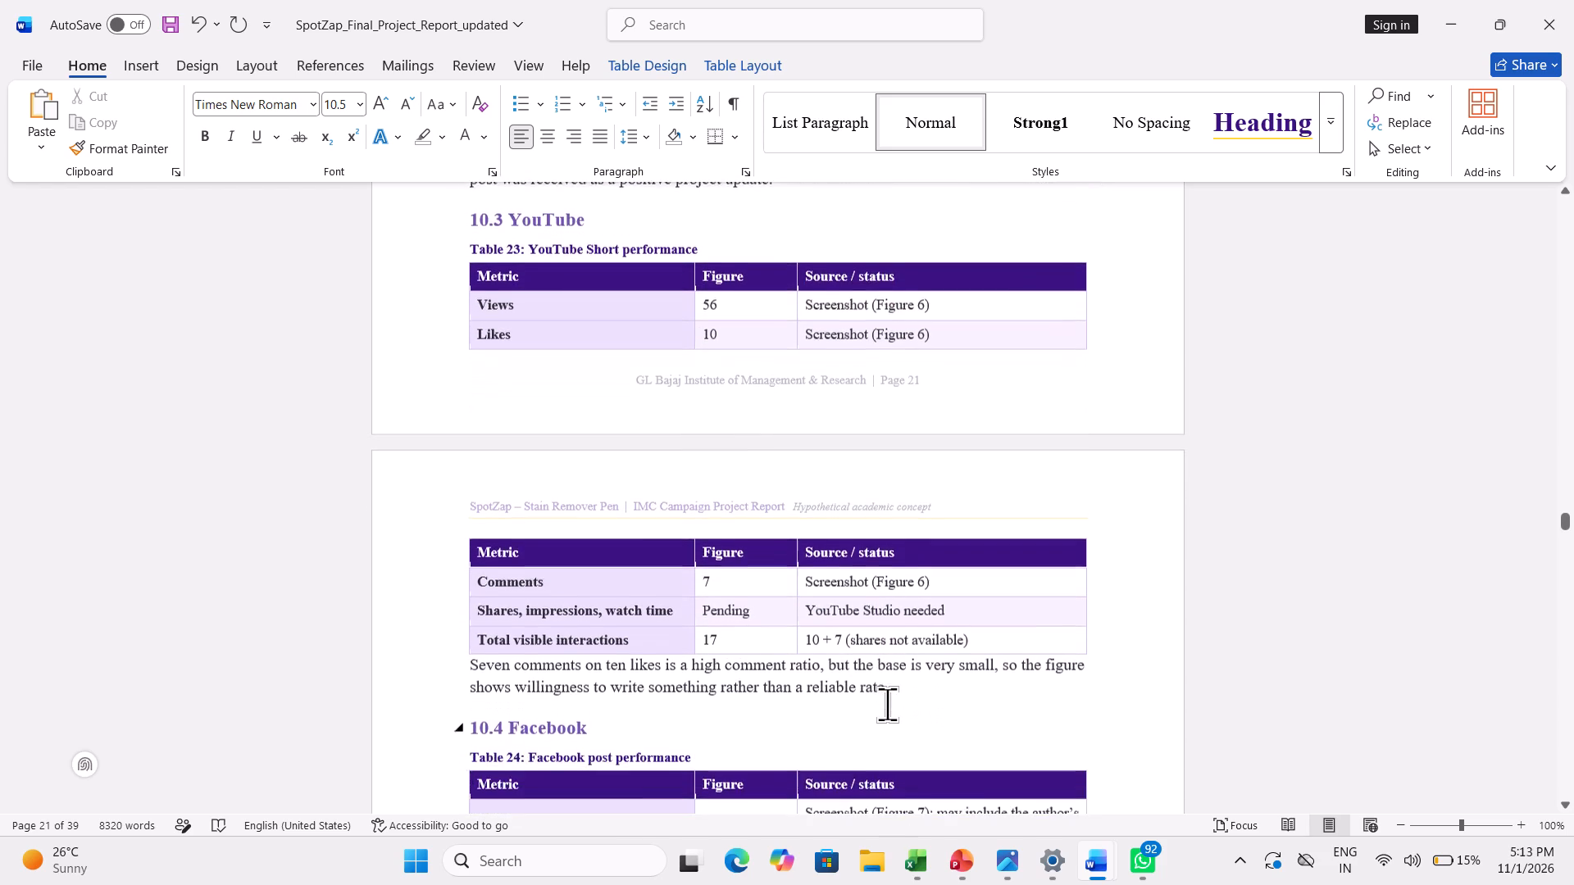
{"action": "scroll", "coordinate": [887, 704], "scroll_direction": "down", "scroll_amount": 3}
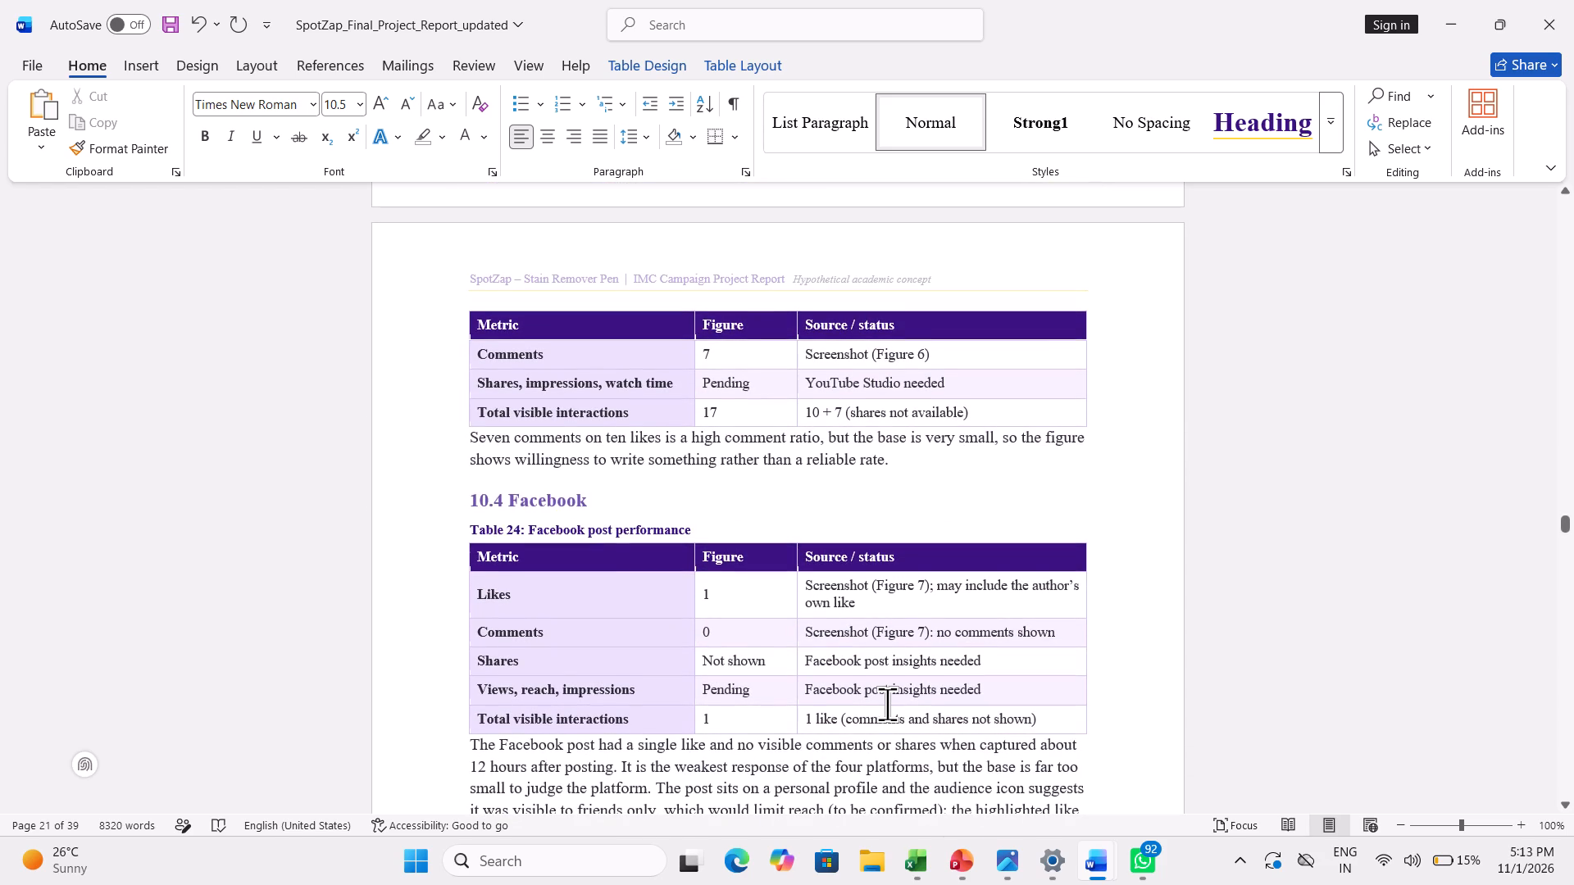
Replace "Not shown" in the Shares row of Table 24, Facebook post performance, with 0.
{"action": "left_click_drag", "start_coordinate": [887, 704], "coordinate": [766, 704]}
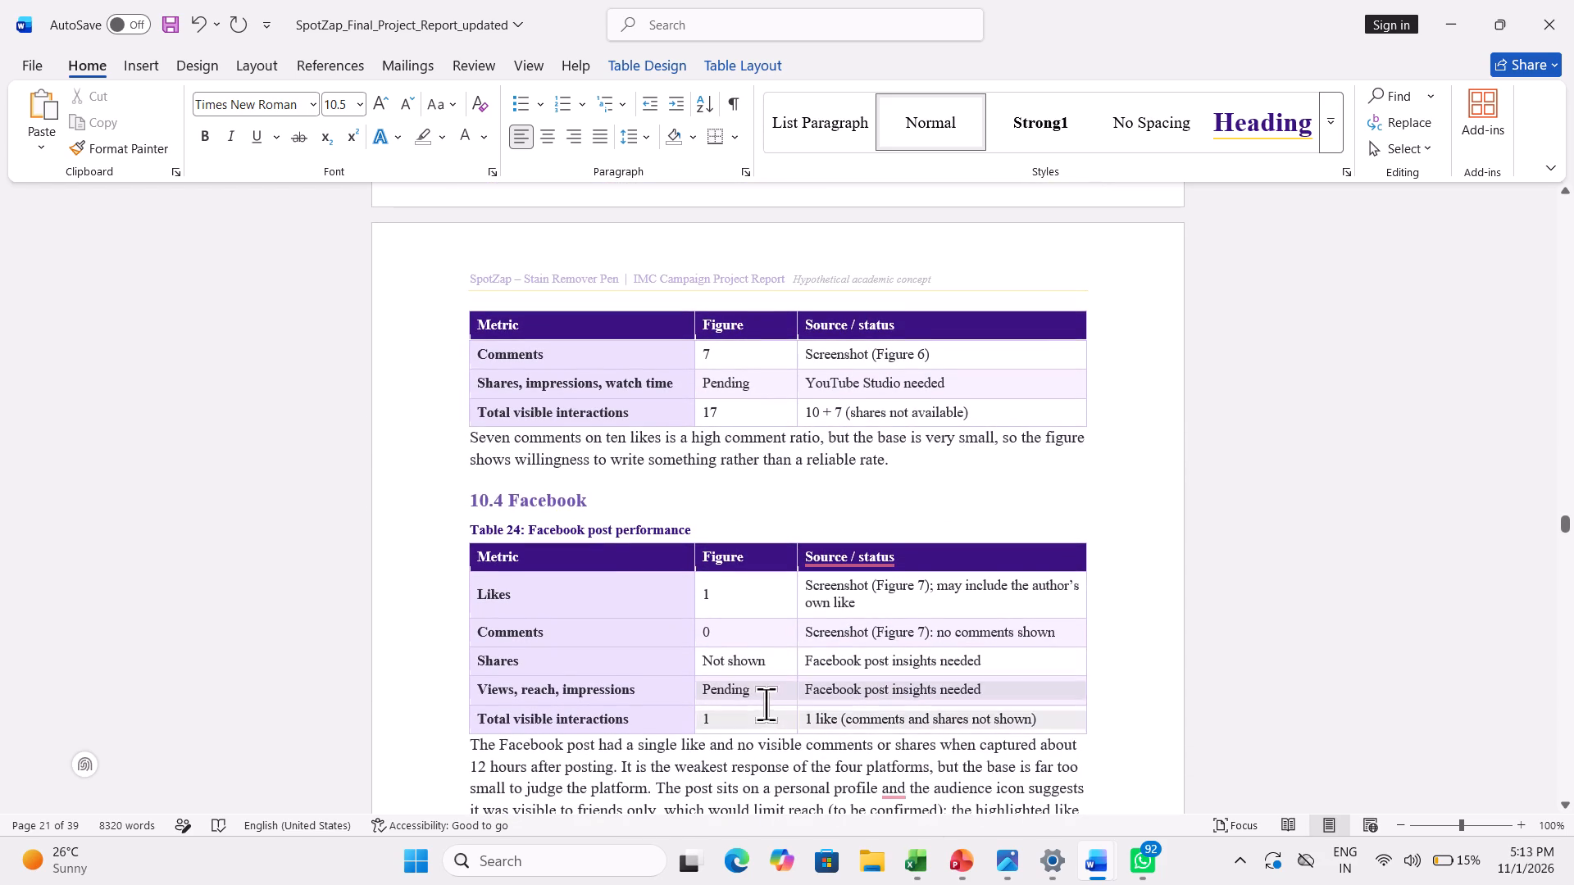
{"action": "left_click_drag", "start_coordinate": [766, 704], "coordinate": [1152, 596]}
{"action": "left_click", "coordinate": [1152, 596]}
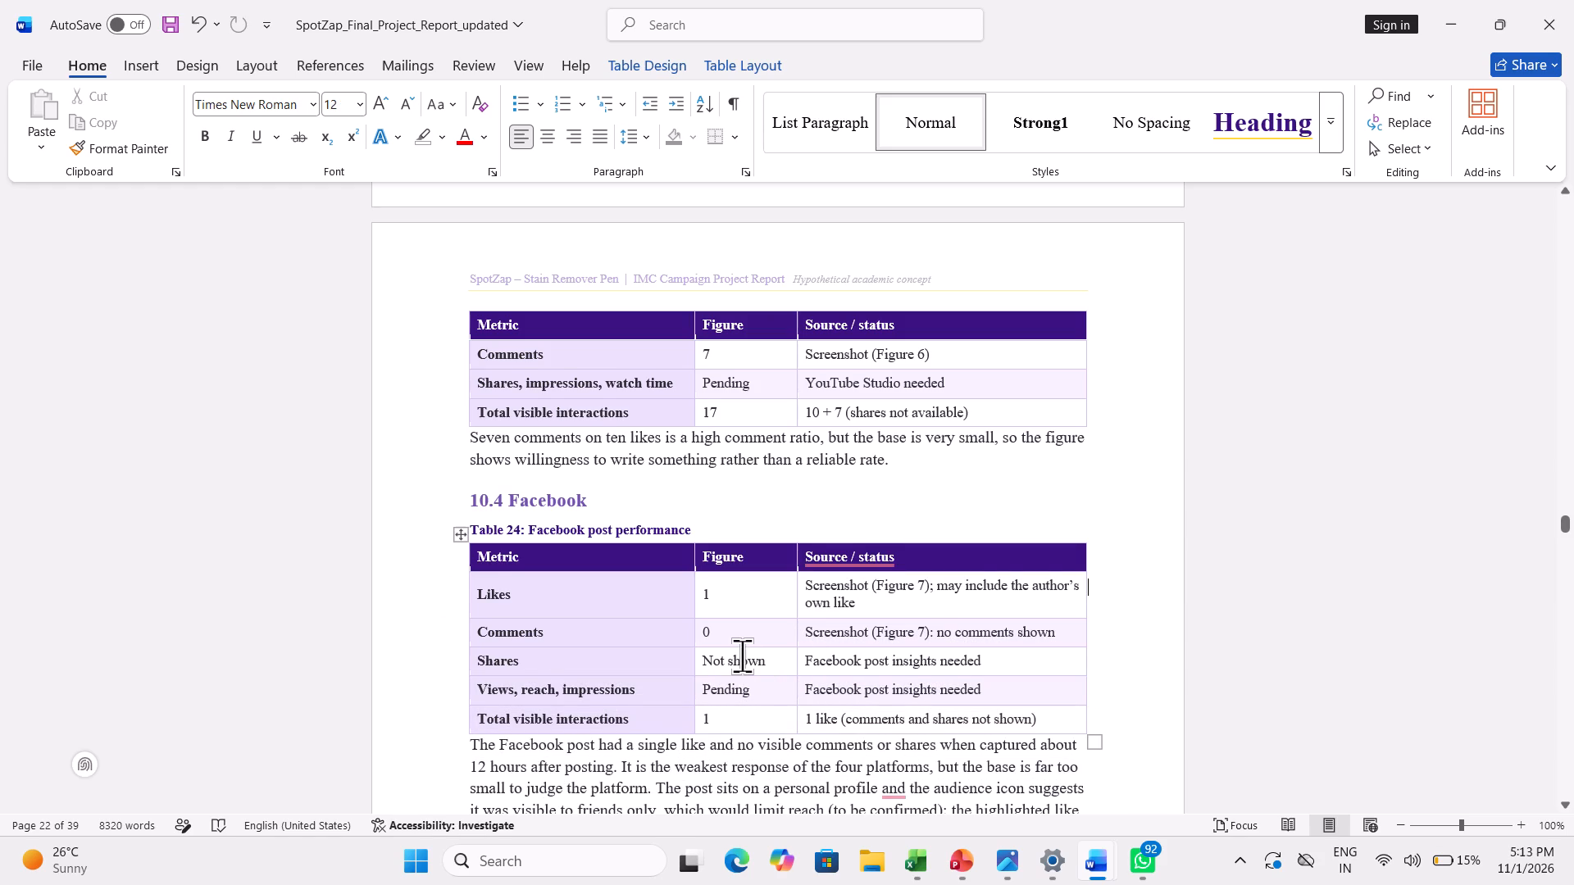
{"action": "scroll", "coordinate": [742, 656], "scroll_direction": "up", "scroll_amount": 2}
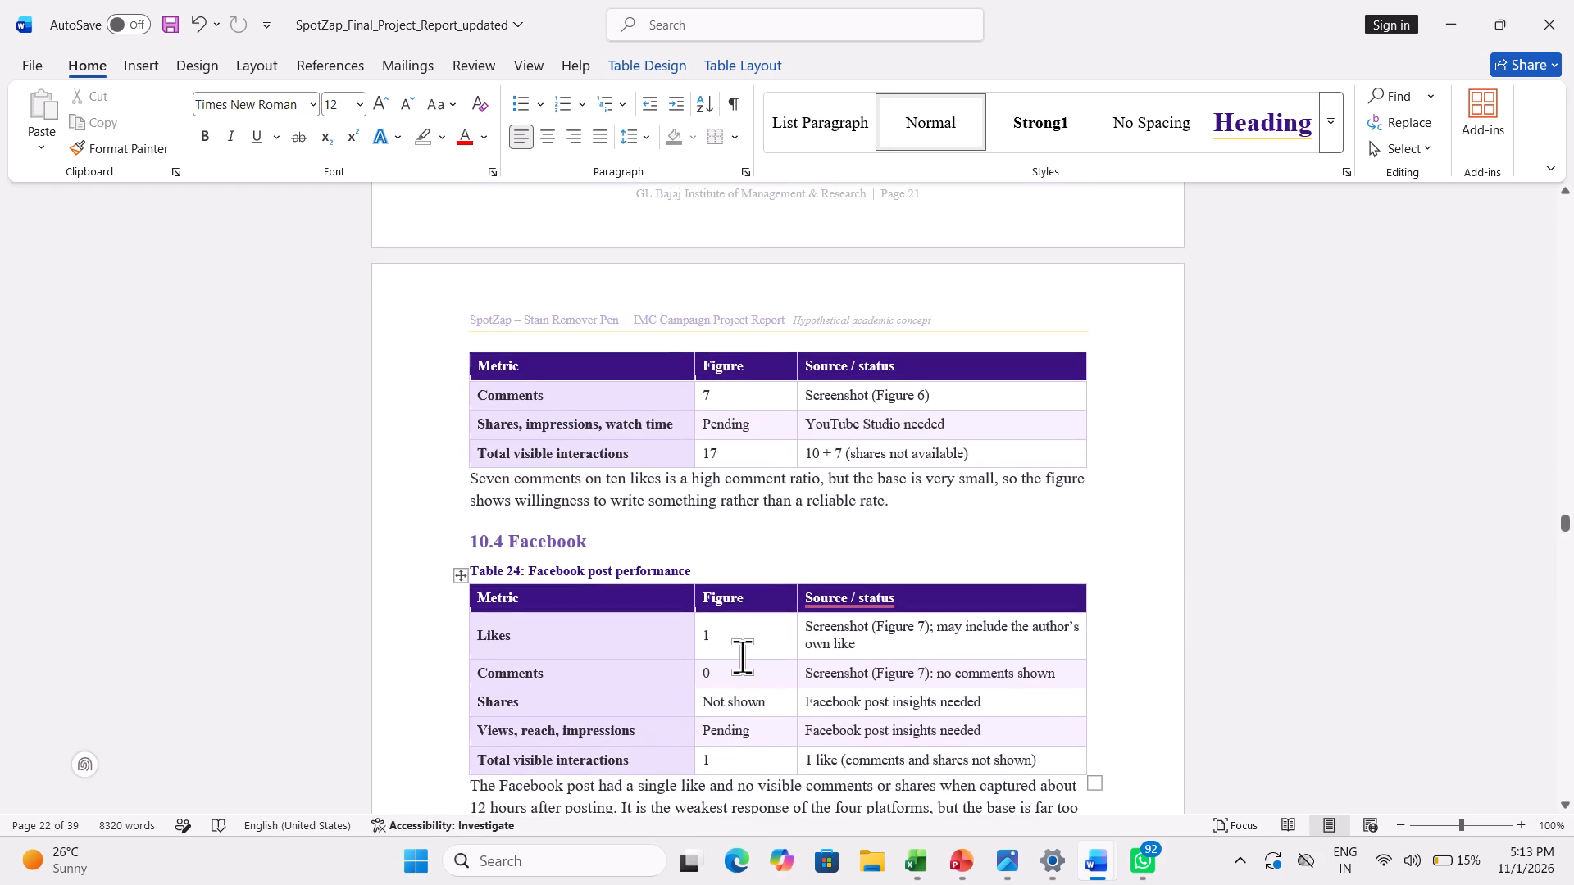
{"action": "left_click_drag", "start_coordinate": [742, 656], "coordinate": [790, 737]}
{"action": "left_click", "coordinate": [790, 737]}
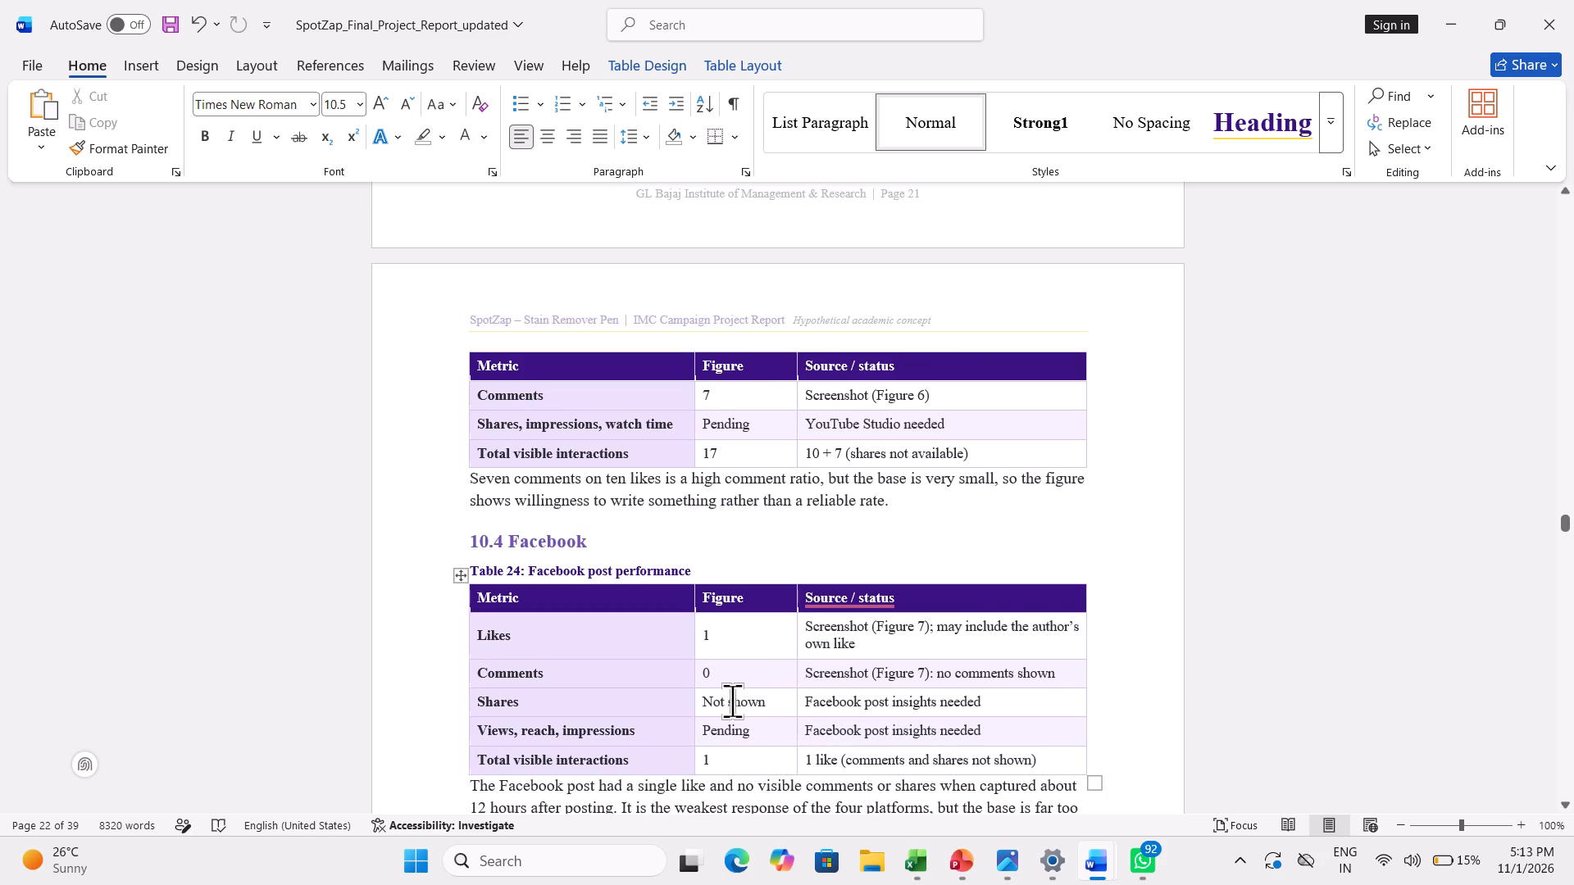
{"action": "left_click_drag", "start_coordinate": [742, 699], "coordinate": [771, 701]}
{"action": "left_click", "coordinate": [771, 701]}
{"action": "key", "text": "BackSpace"}
{"action": "key", "text": "BackSpace"}
{"action": "key", "text": "BackSpace"}
{"action": "key", "text": "BackSpace"}
{"action": "key", "text": "BackSpace"}
{"action": "key", "text": "BackSpace"}
{"action": "key", "text": "BackSpace"}
{"action": "key", "text": "BackSpace"}
{"action": "key", "text": "BackSpace"}
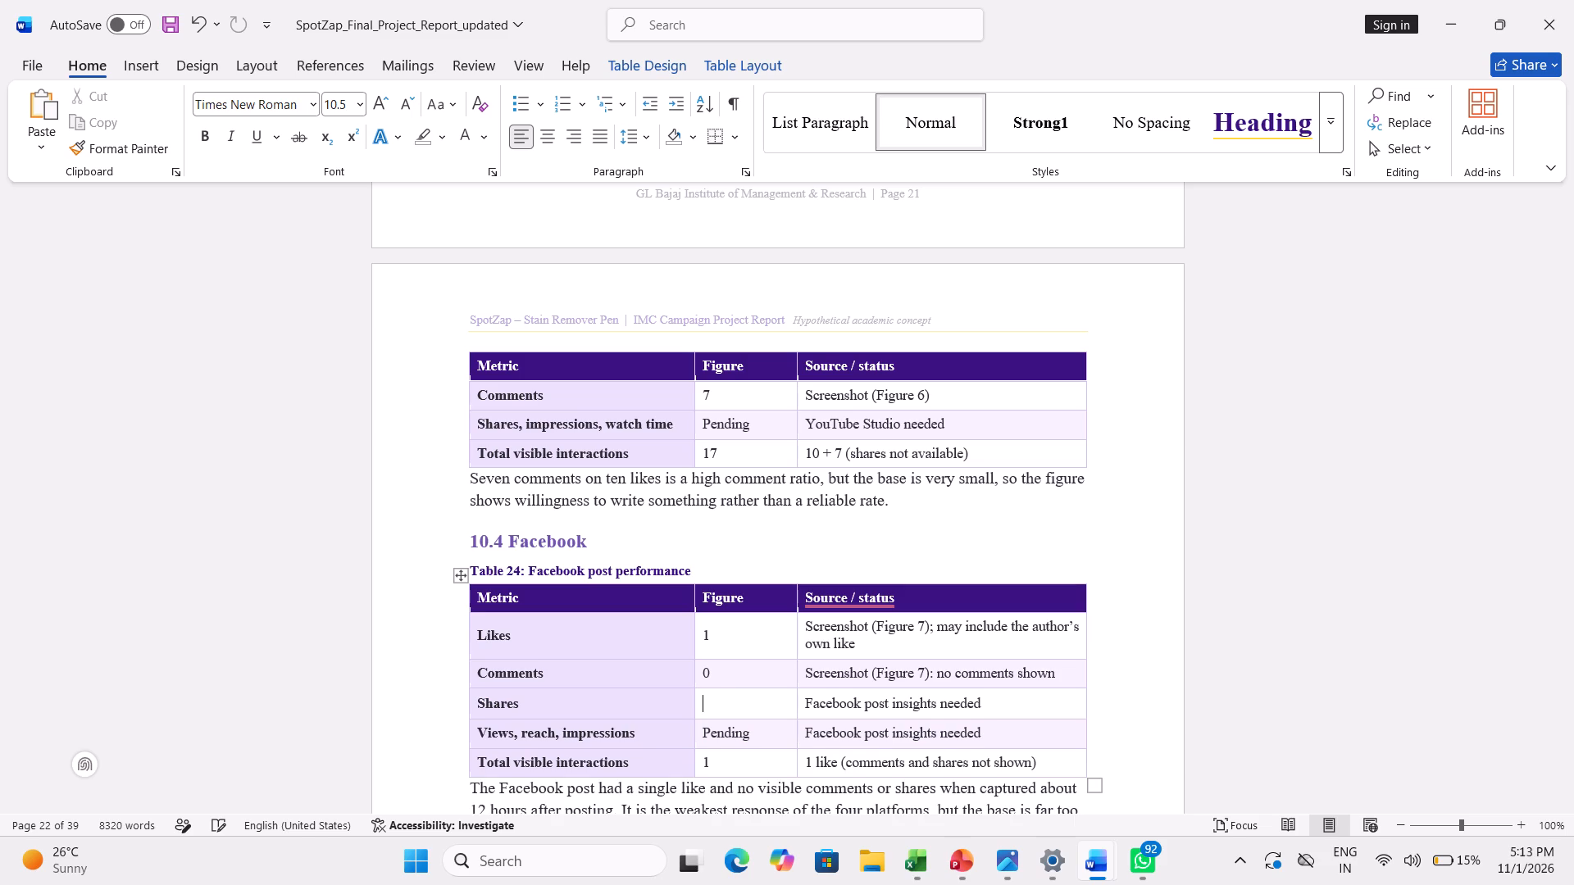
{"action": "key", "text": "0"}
Replace the pending Views, reach, impressions figure in Table 24, Facebook post performance, with 0.
{"action": "left_click_drag", "start_coordinate": [714, 701], "coordinate": [895, 789]}
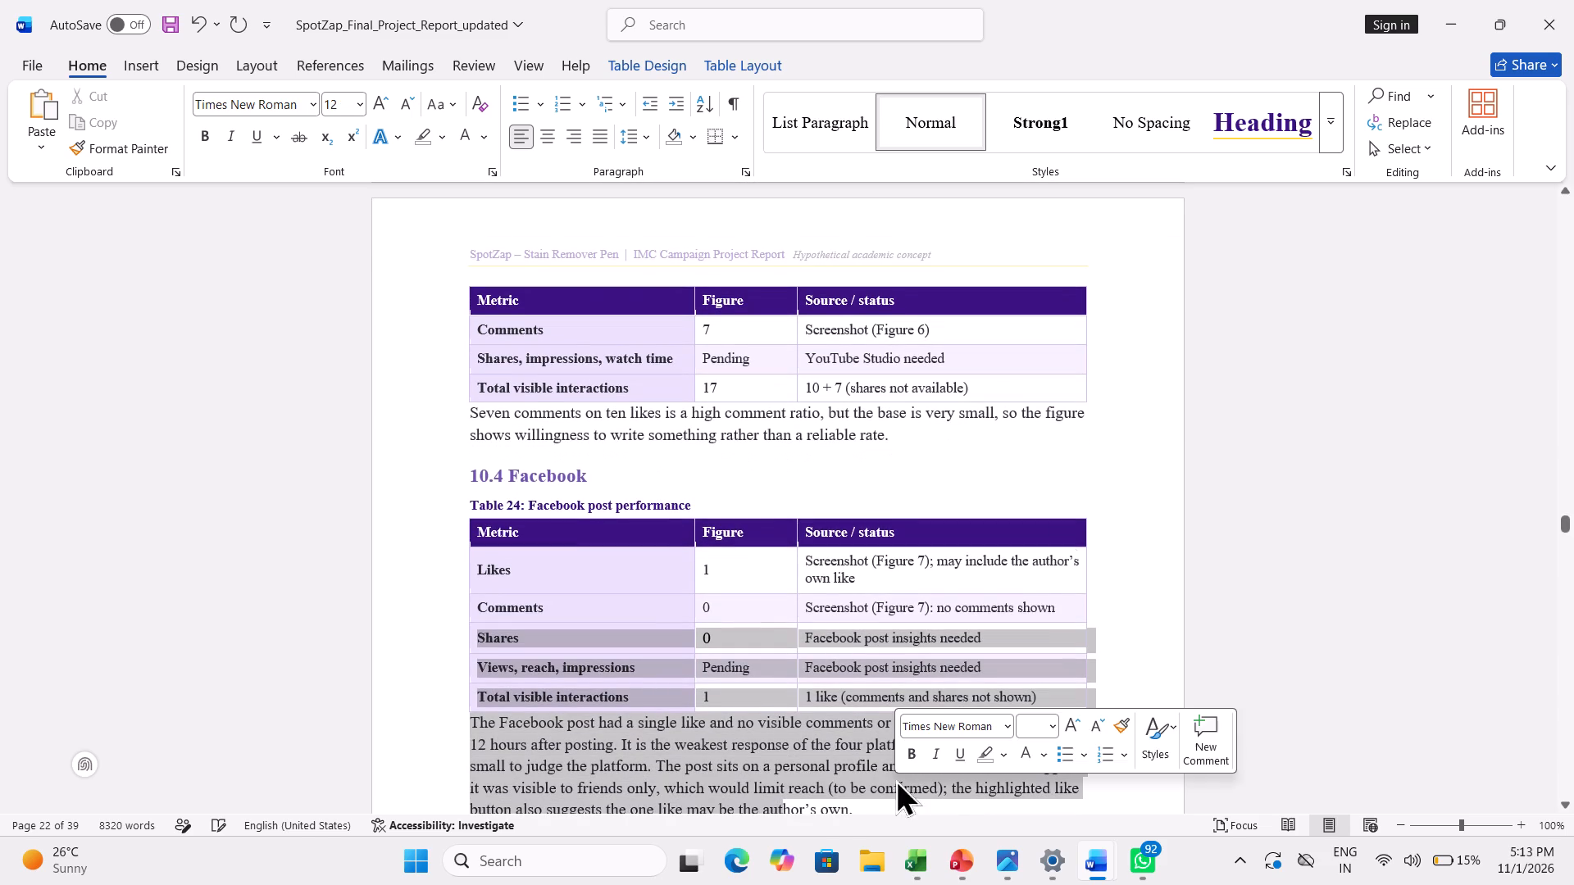
{"action": "left_click", "coordinate": [1166, 447]}
{"action": "left_click_drag", "start_coordinate": [1166, 447], "coordinate": [762, 678]}
{"action": "left_click_drag", "start_coordinate": [762, 678], "coordinate": [1211, 291]}
{"action": "left_click_drag", "start_coordinate": [1211, 291], "coordinate": [1171, 349]}
{"action": "left_click", "coordinate": [1171, 349]}
{"action": "left_click_drag", "start_coordinate": [1171, 349], "coordinate": [1118, 402]}
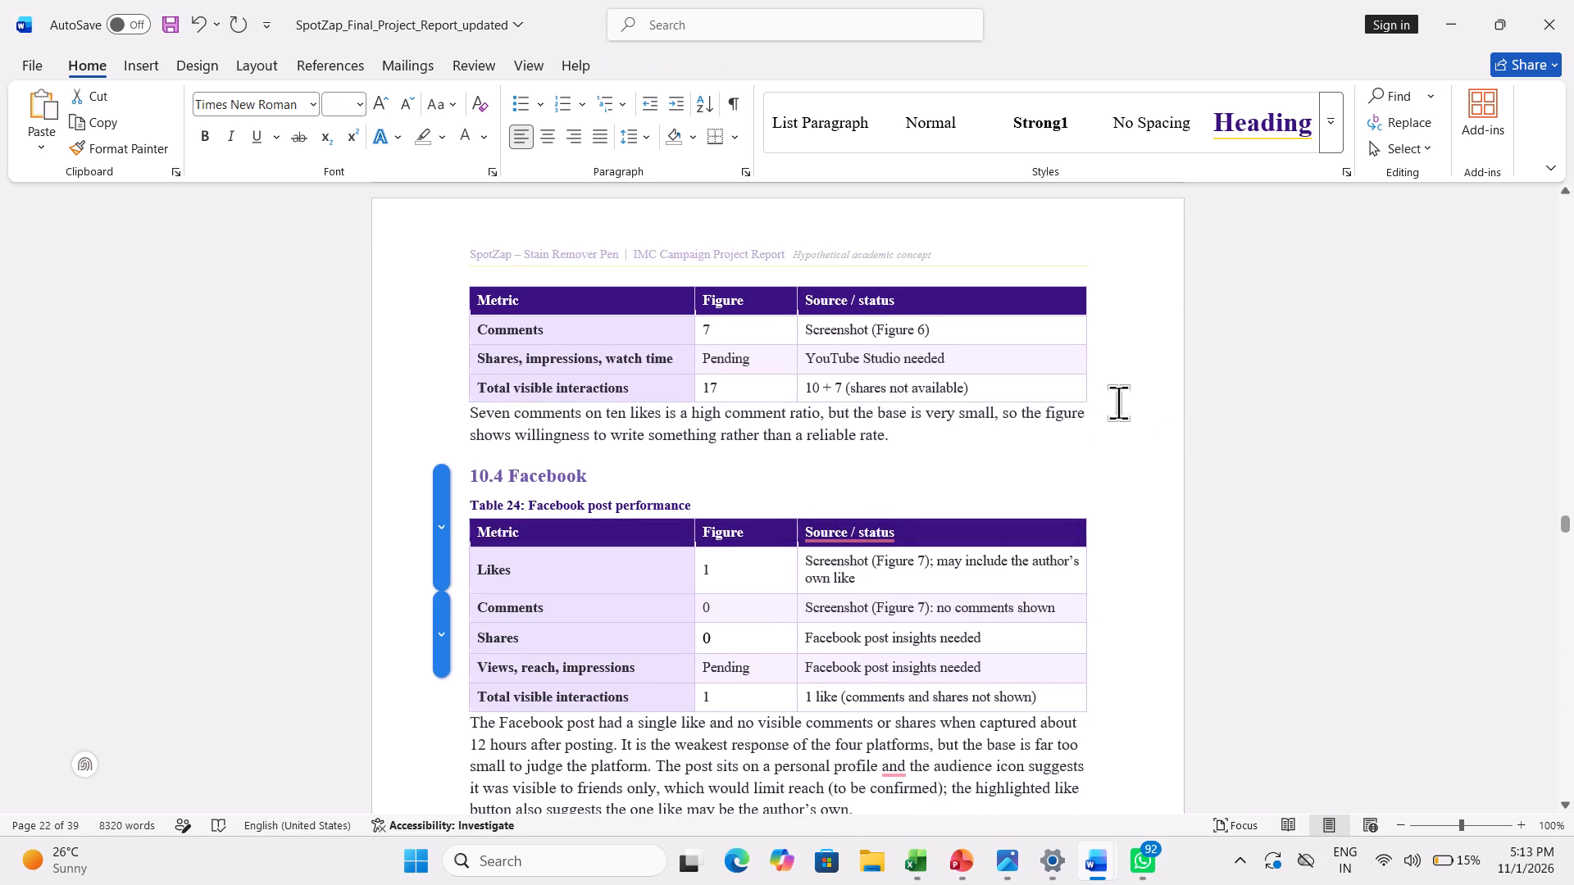
{"action": "left_click_drag", "start_coordinate": [1118, 402], "coordinate": [768, 671]}
{"action": "left_click", "coordinate": [719, 664]}
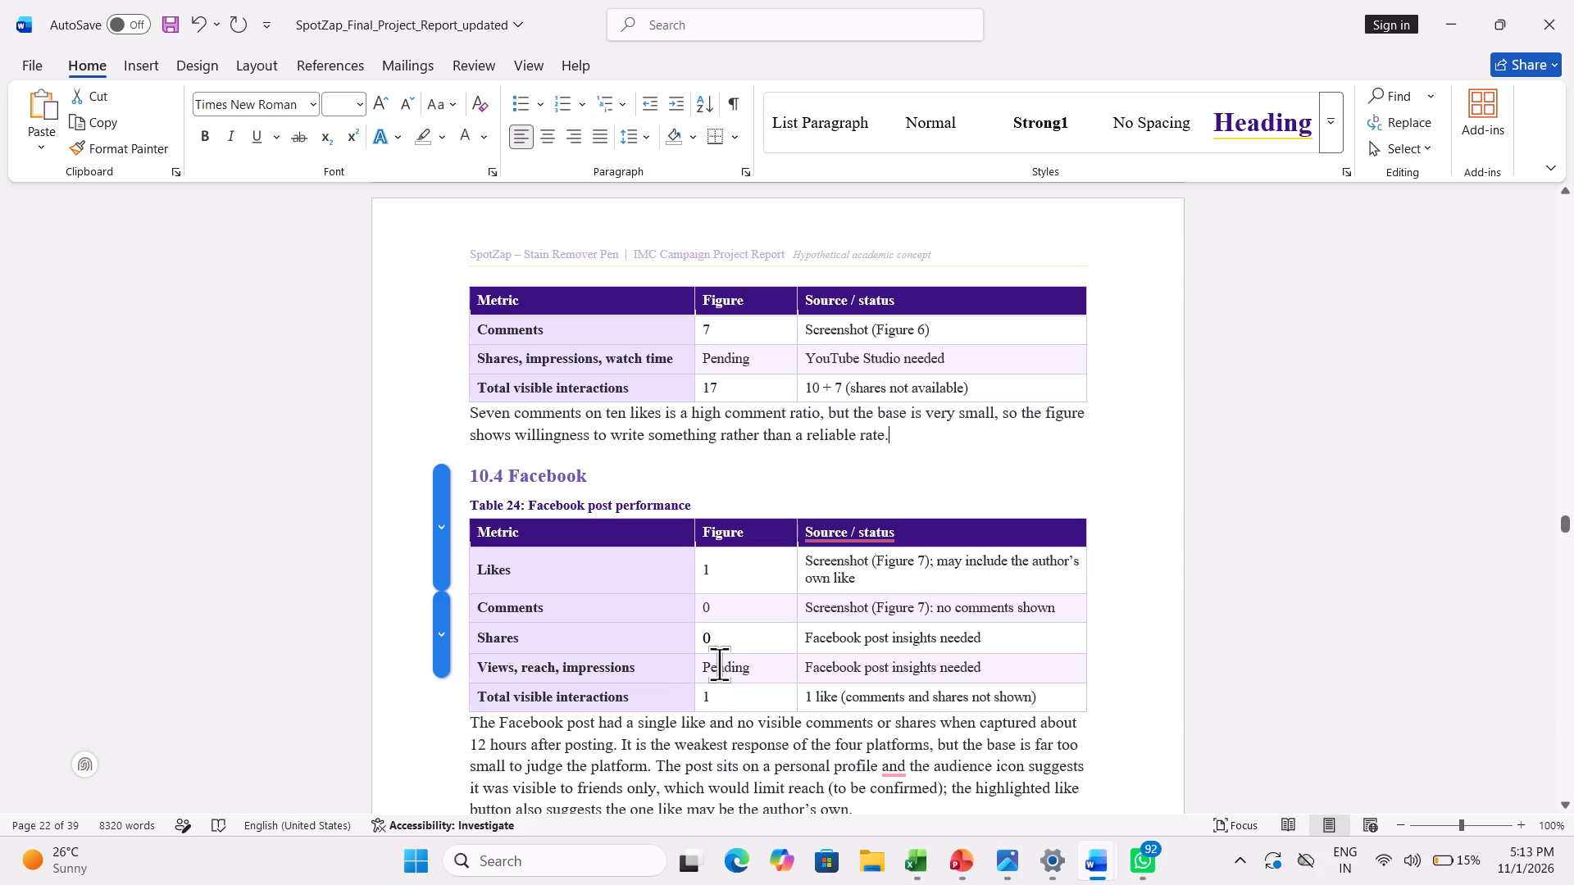
{"action": "left_click_drag", "start_coordinate": [719, 664], "coordinate": [739, 669]}
{"action": "double_click", "coordinate": [739, 669]}
{"action": "left_click_drag", "start_coordinate": [739, 669], "coordinate": [754, 674]}
{"action": "left_click_drag", "start_coordinate": [754, 674], "coordinate": [721, 674]}
{"action": "double_click", "coordinate": [721, 674]}
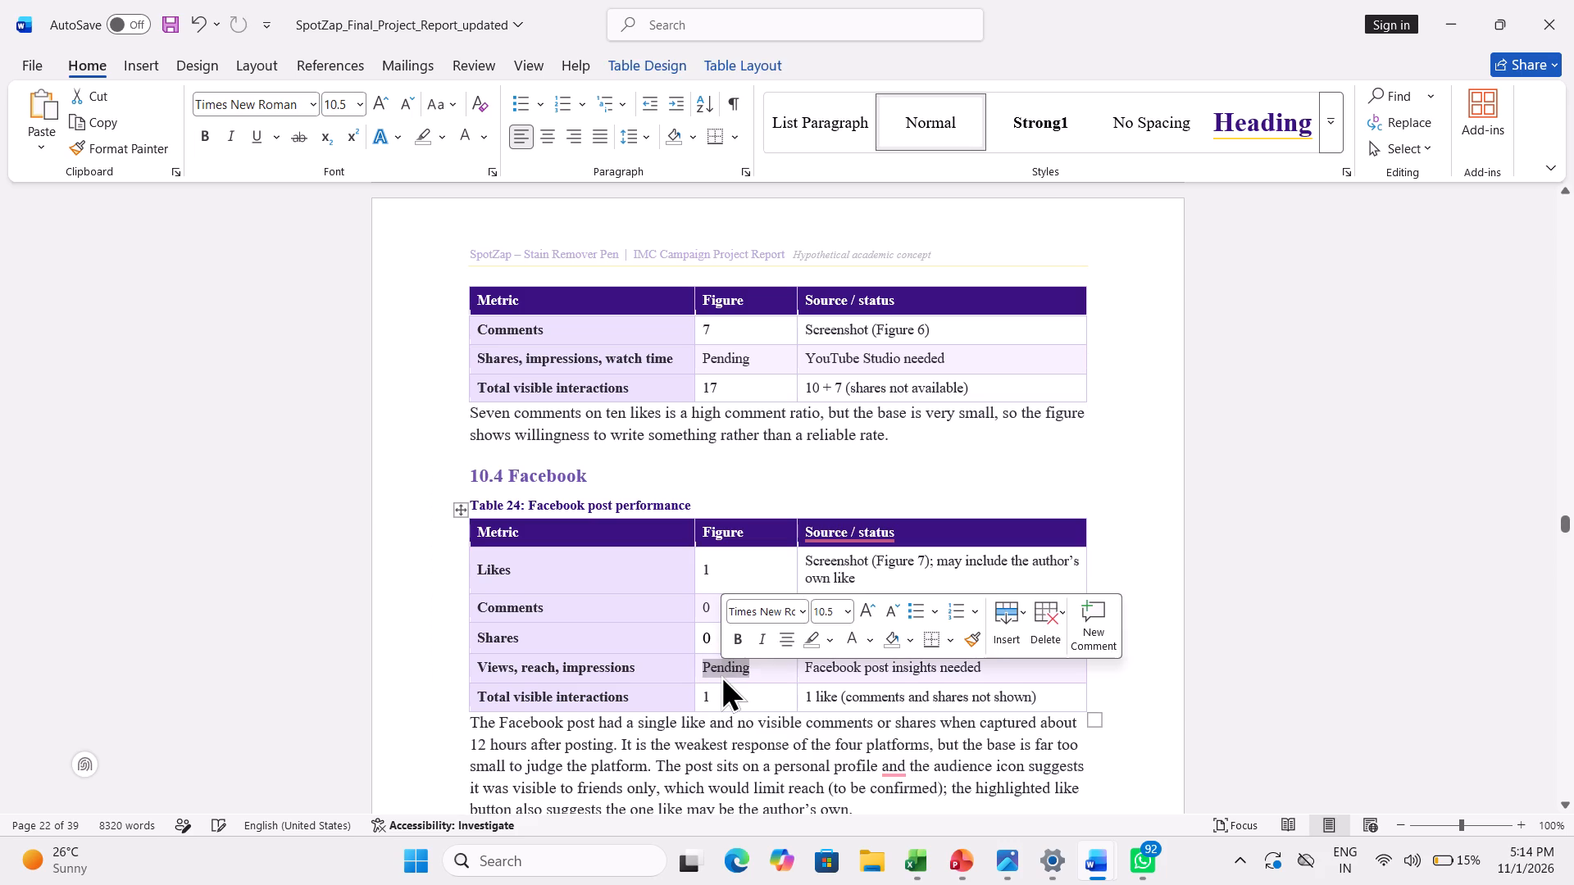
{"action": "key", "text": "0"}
Review sections 10.5 Engagement metrics and 10.6 Platform comparison for entries still marked pending.
{"action": "scroll", "coordinate": [721, 674], "scroll_direction": "down", "scroll_amount": 1}
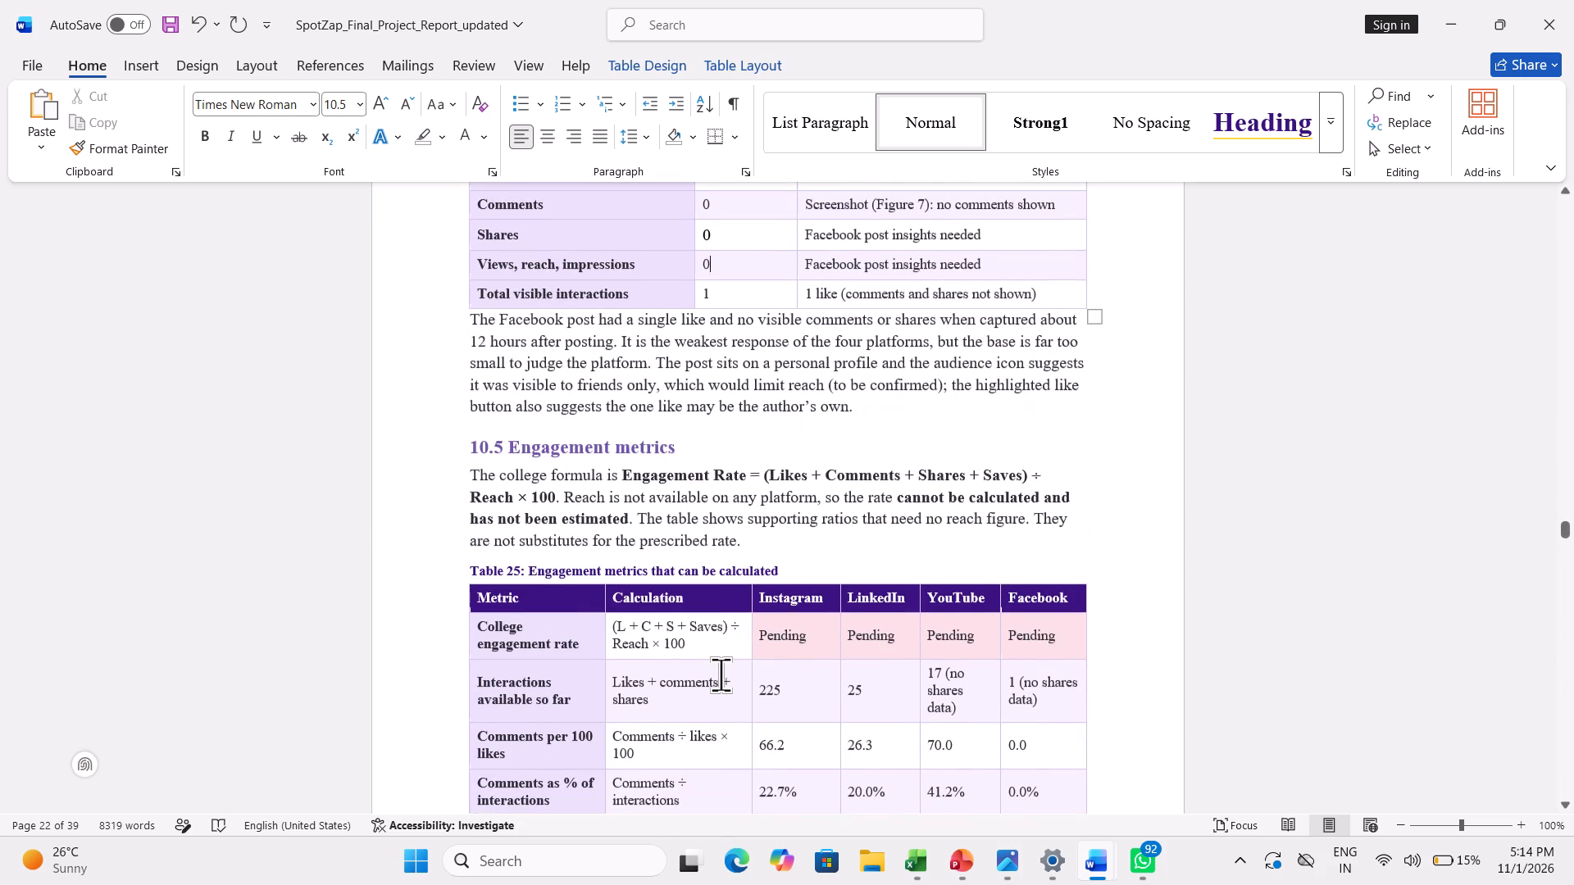
{"action": "scroll", "coordinate": [721, 674], "scroll_direction": "down", "scroll_amount": 2}
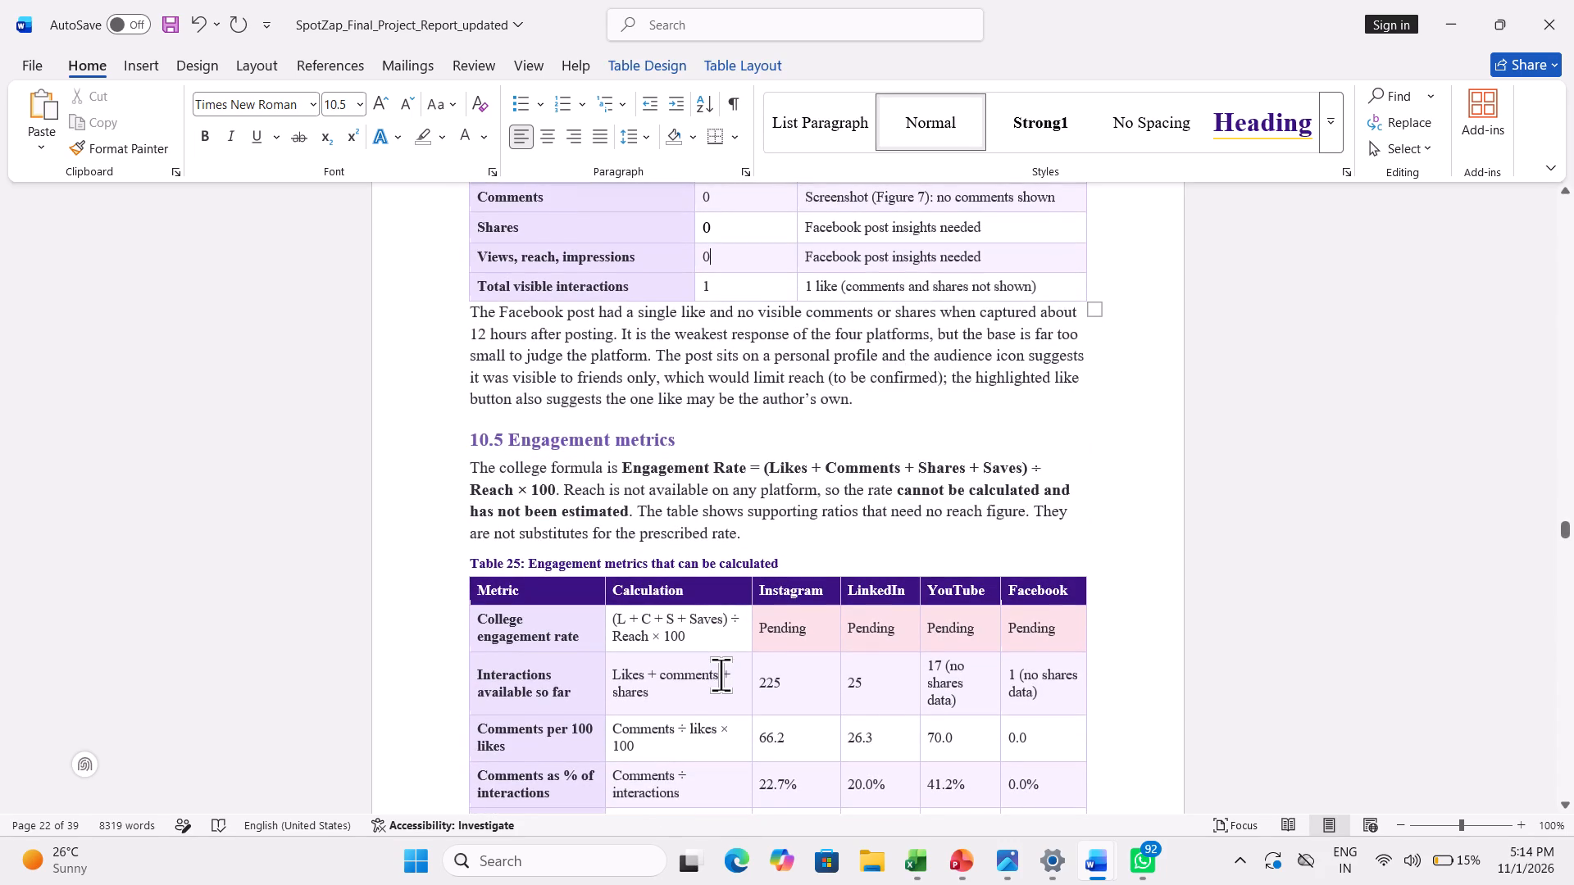
{"action": "scroll", "coordinate": [721, 674], "scroll_direction": "down", "scroll_amount": 2}
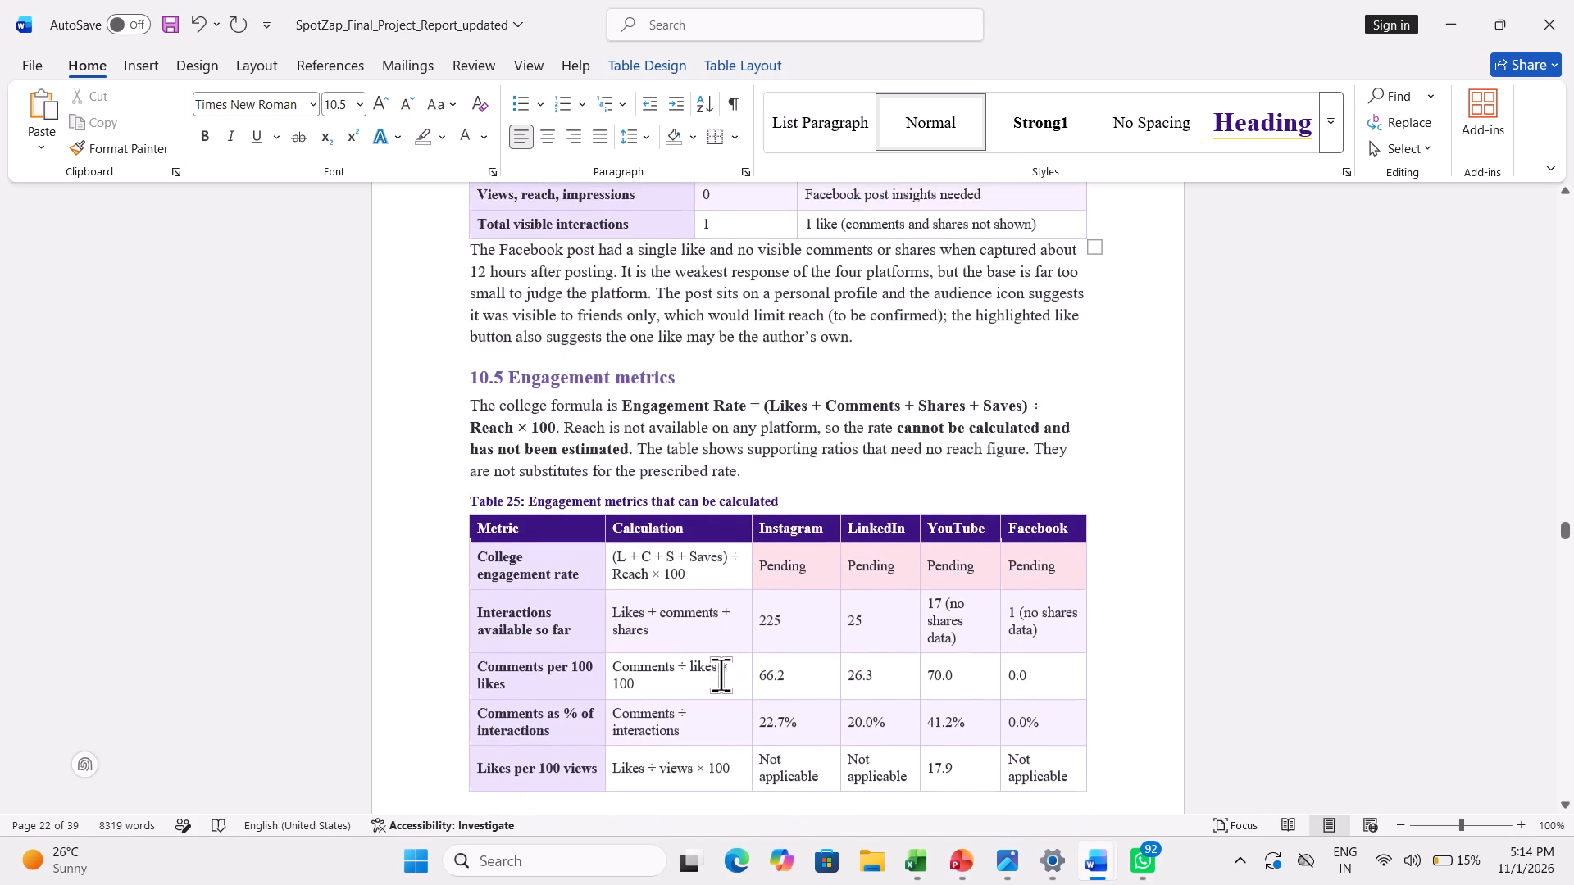
{"action": "scroll", "coordinate": [721, 674], "scroll_direction": "down", "scroll_amount": 2}
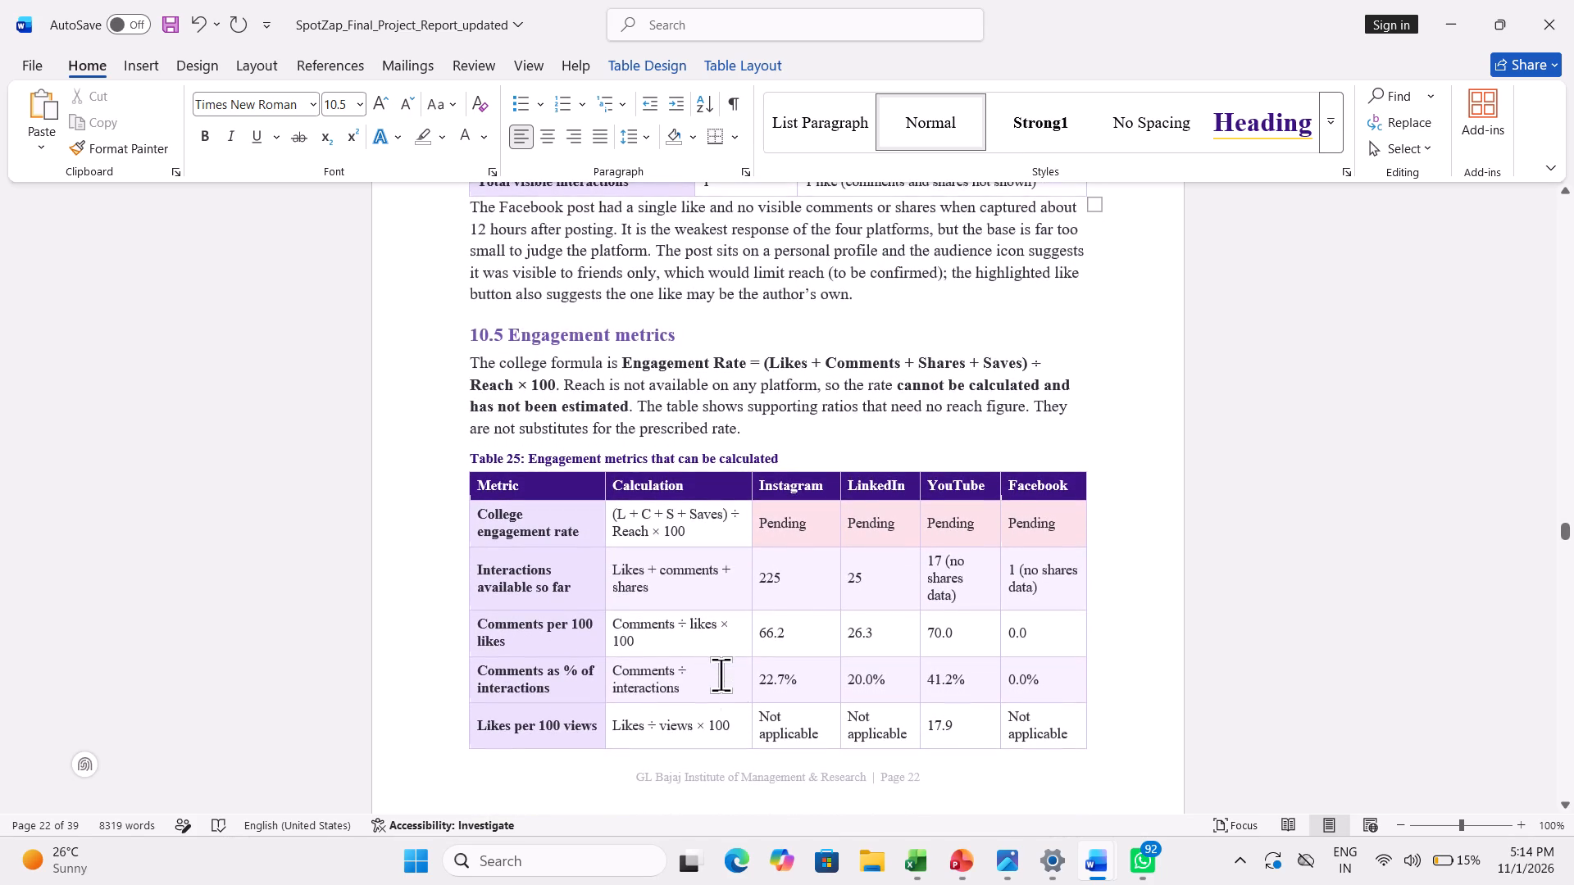
{"action": "scroll", "coordinate": [721, 674], "scroll_direction": "down", "scroll_amount": 3}
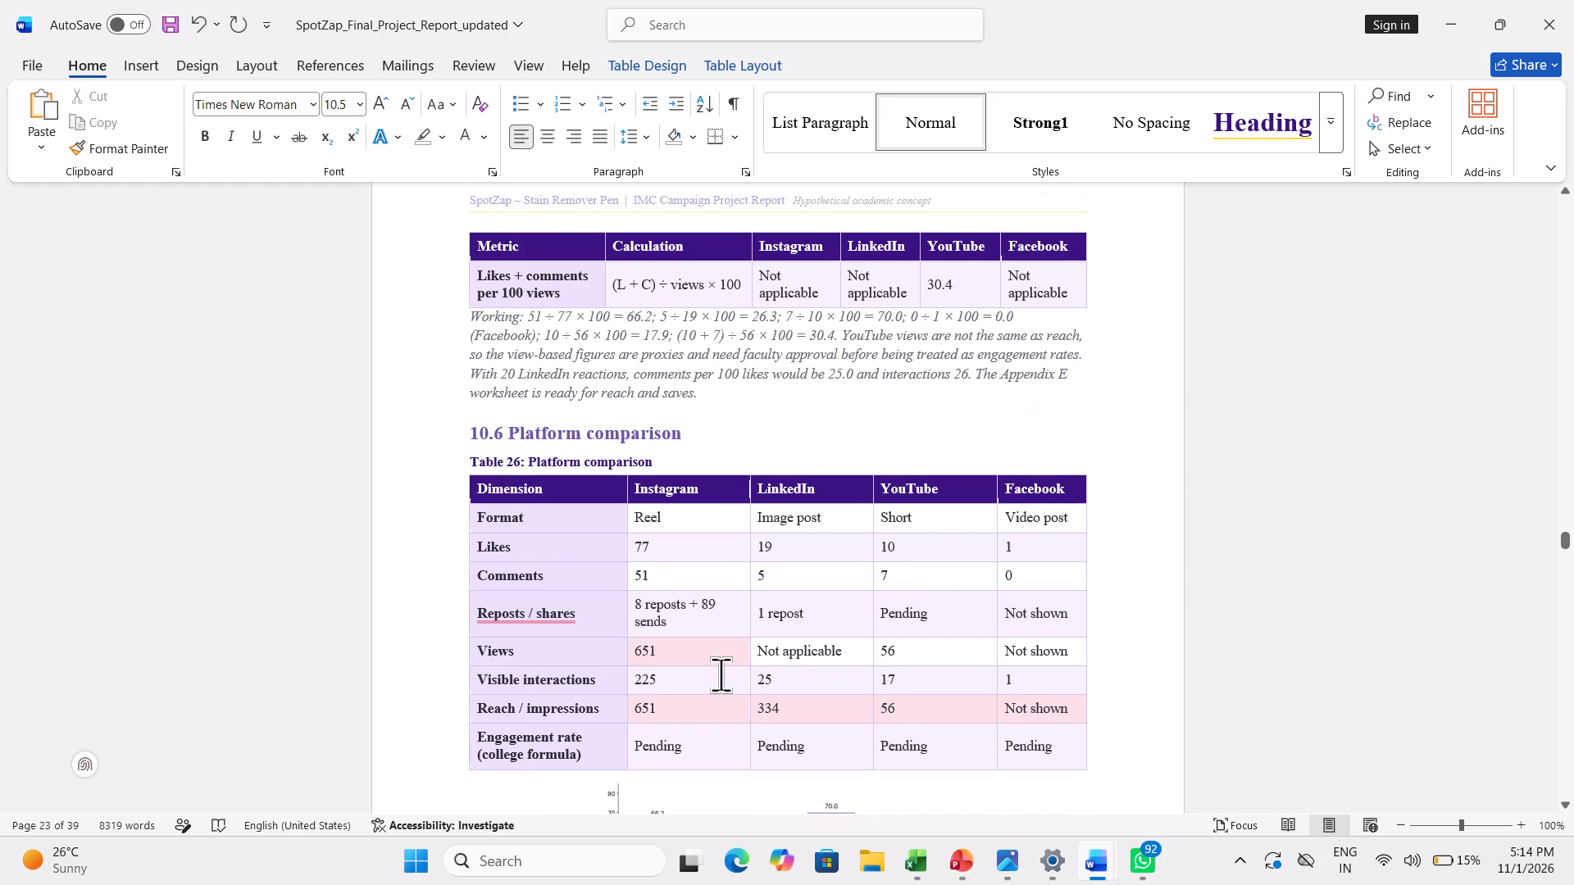
Open the YouTube entry in the Reposts / shares row of Table 26, Platform comparison, for editing.
{"action": "scroll", "coordinate": [721, 674], "scroll_direction": "up", "scroll_amount": 2}
{"action": "left_click", "coordinate": [991, 678]}
{"action": "left_click_drag", "start_coordinate": [991, 678], "coordinate": [955, 670]}
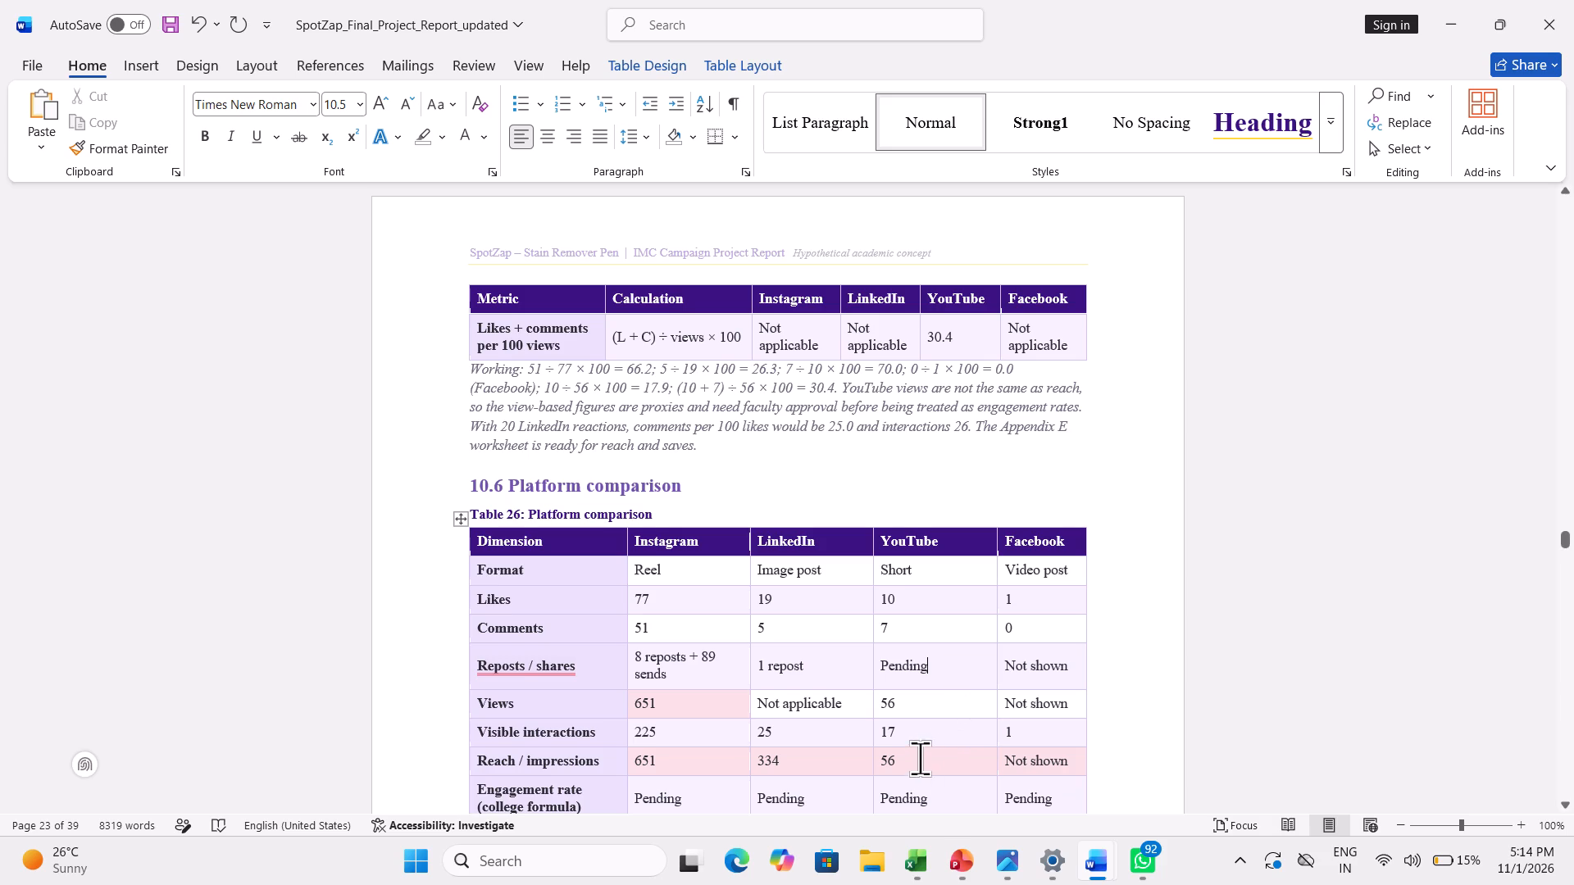
Set YouTube's Reach / impressions value in Table 26, Platform comparison, to 76.
{"action": "left_click_drag", "start_coordinate": [916, 760], "coordinate": [881, 759]}
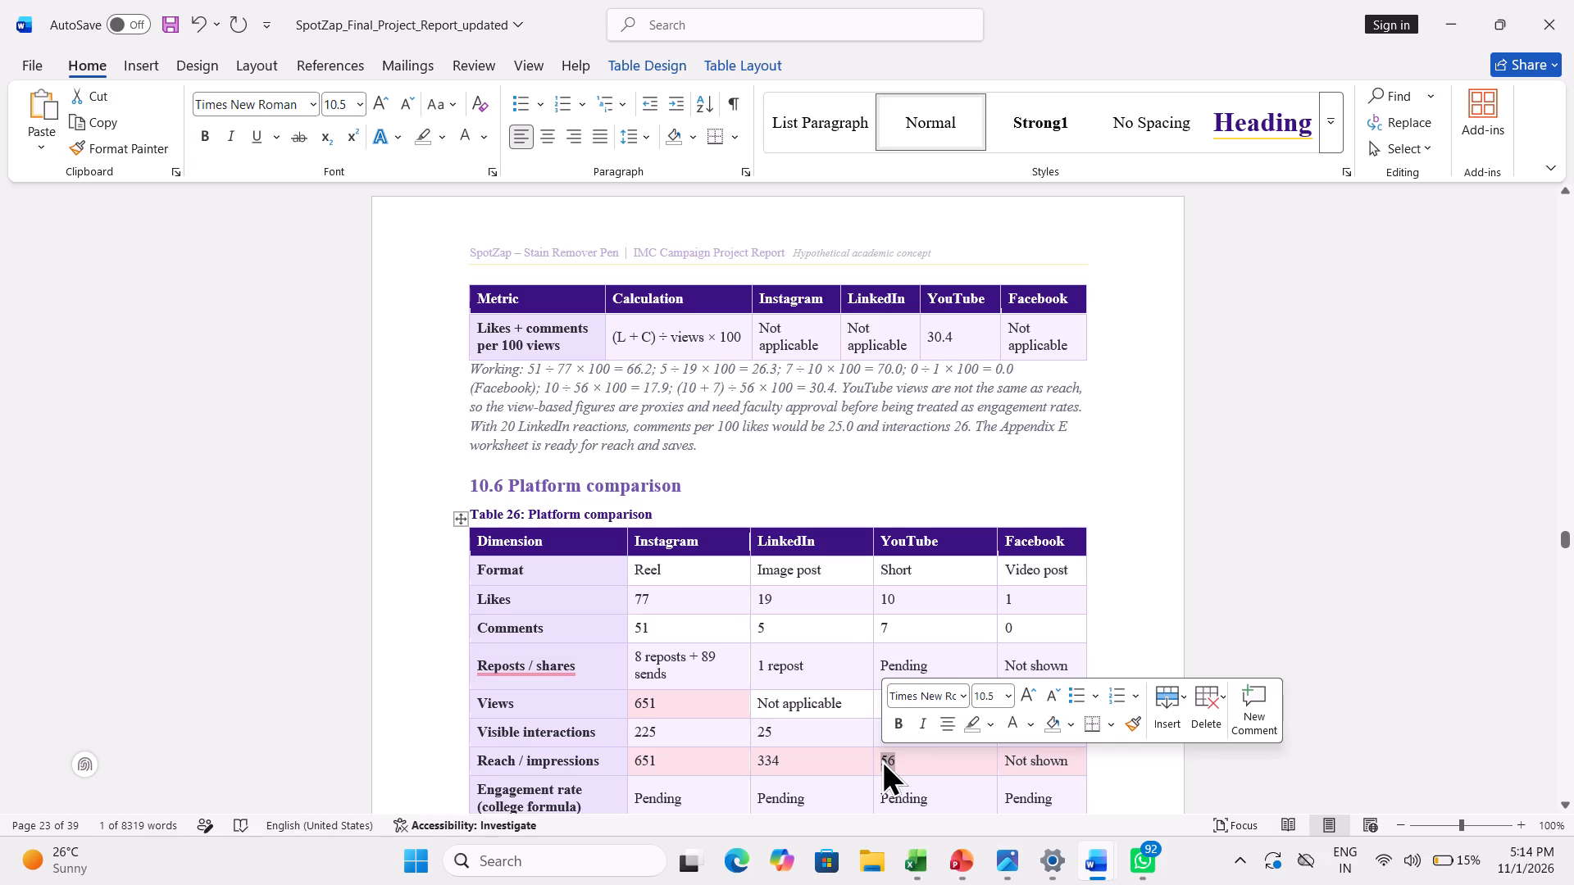
{"action": "type", "text": "76"}
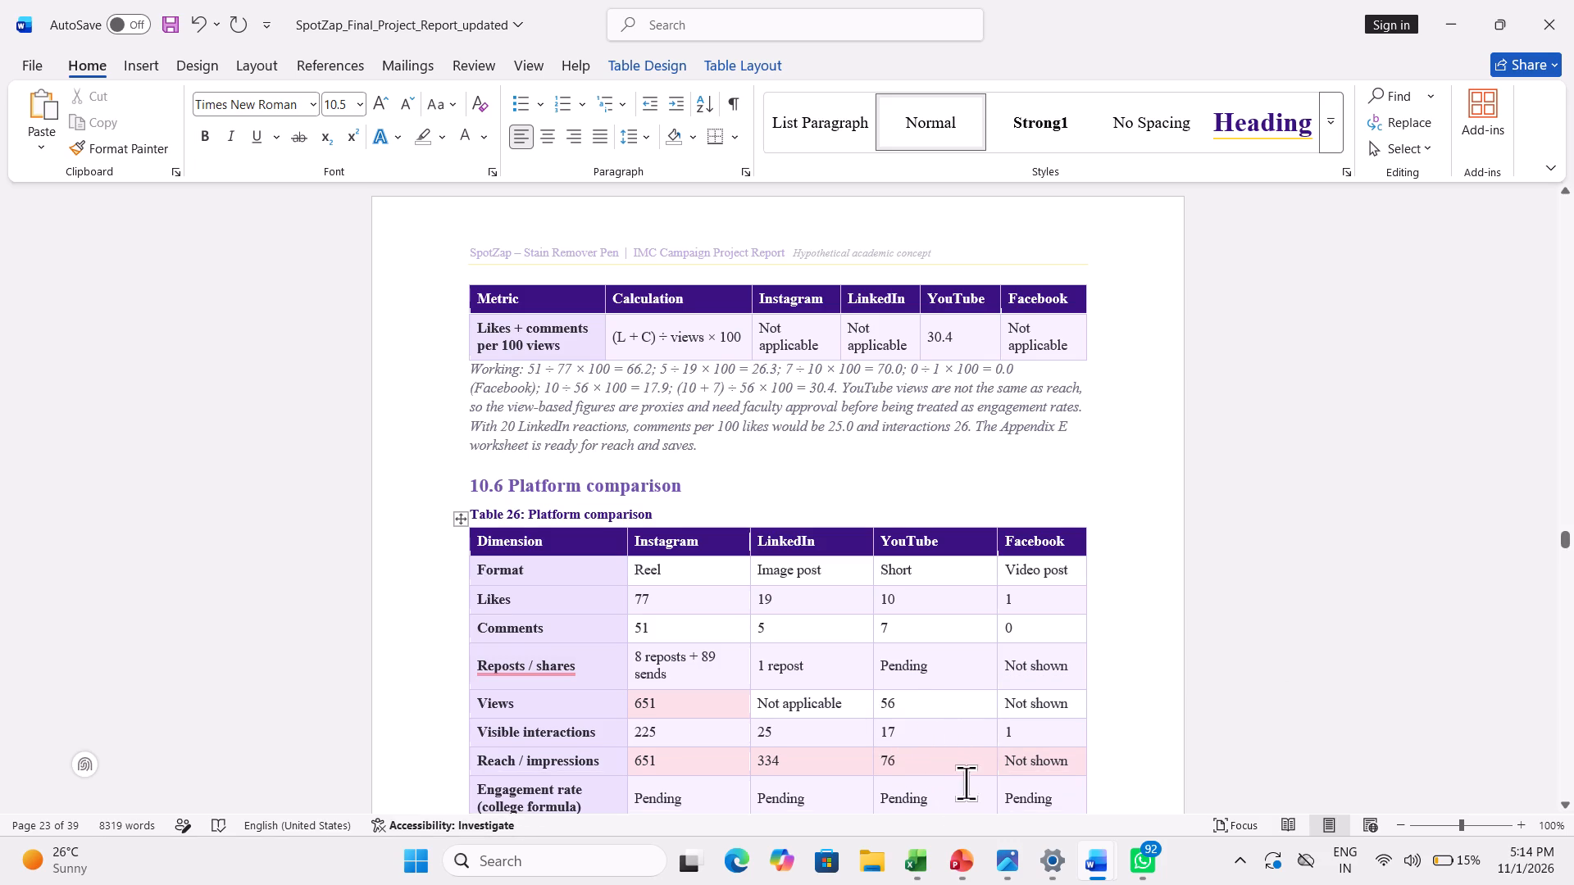
Undo the last change to YouTube's Reach / impressions value in Table 26, Platform comparison.
{"action": "scroll", "coordinate": [961, 726], "scroll_direction": "down", "scroll_amount": 1}
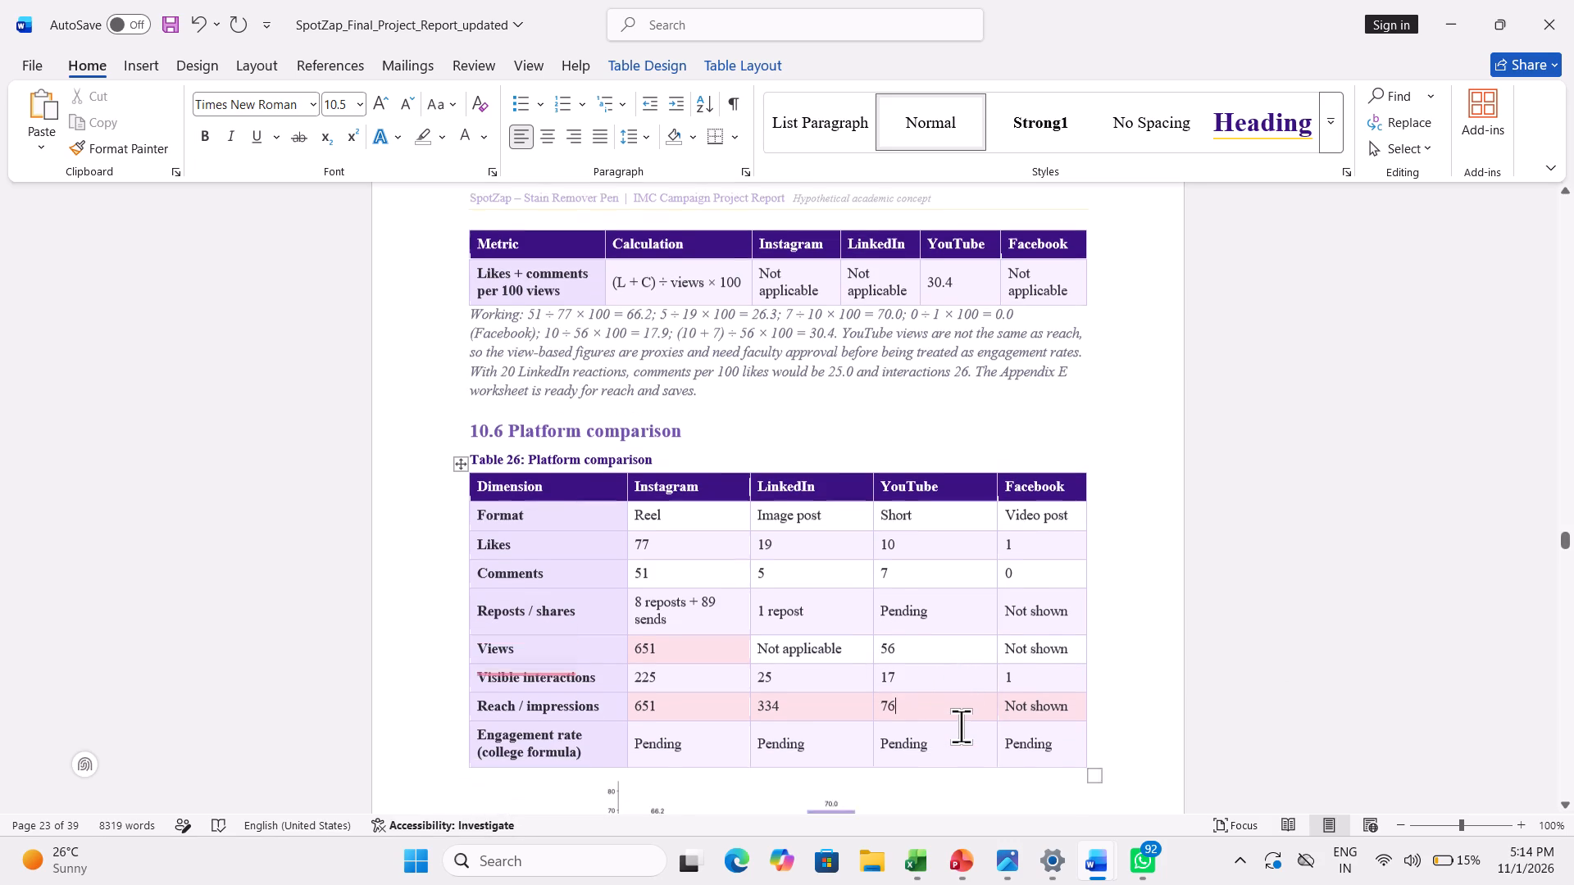
{"action": "scroll", "coordinate": [961, 726], "scroll_direction": "down", "scroll_amount": 2}
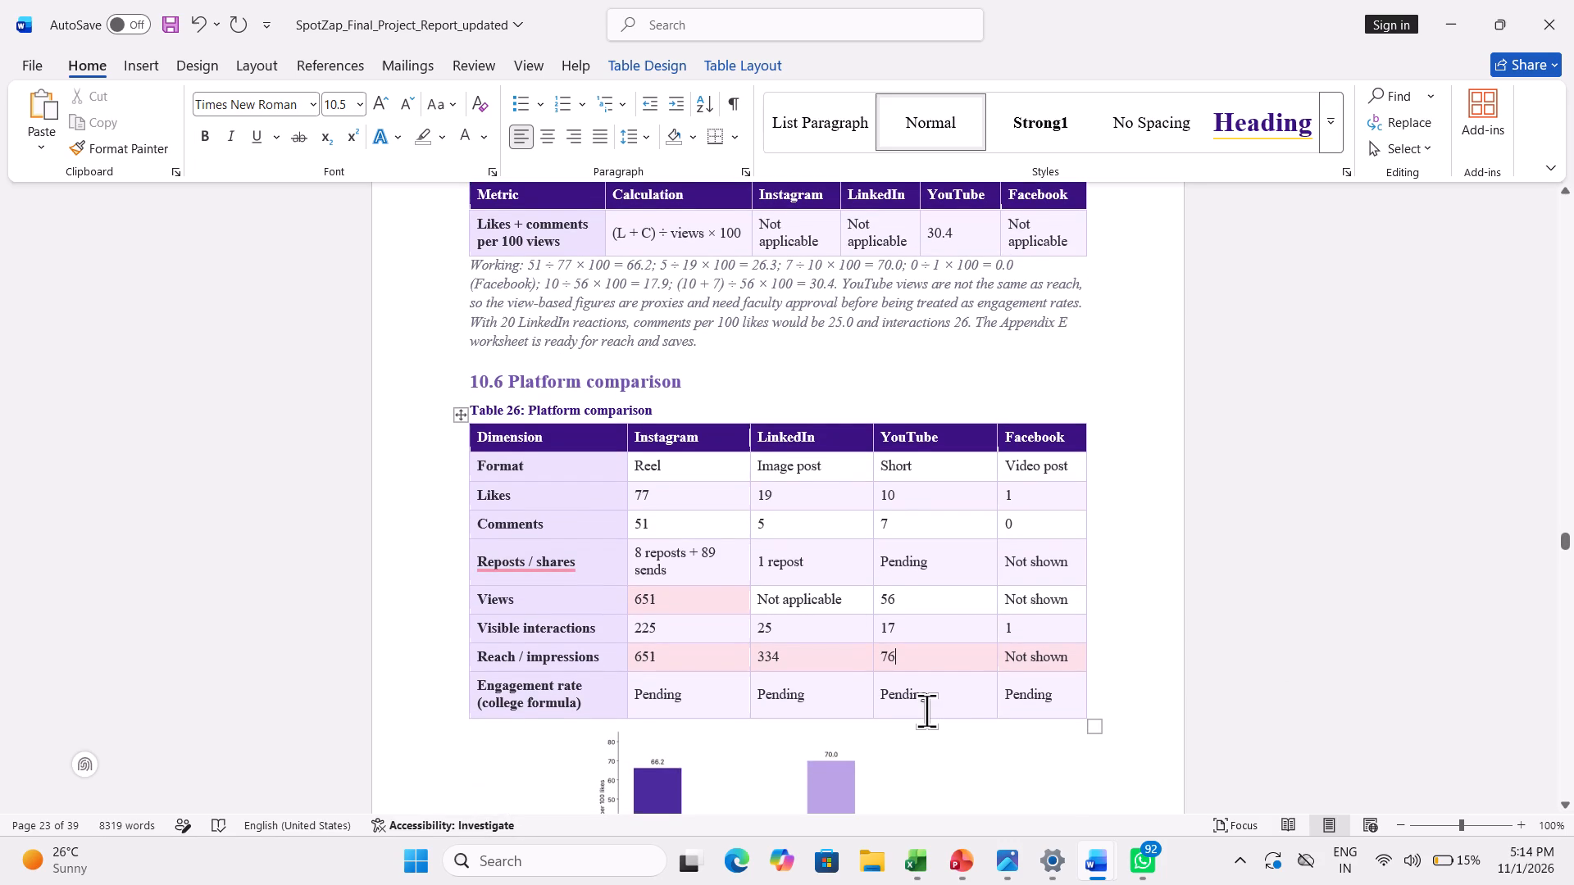
{"action": "key", "text": "ctrl+z"}
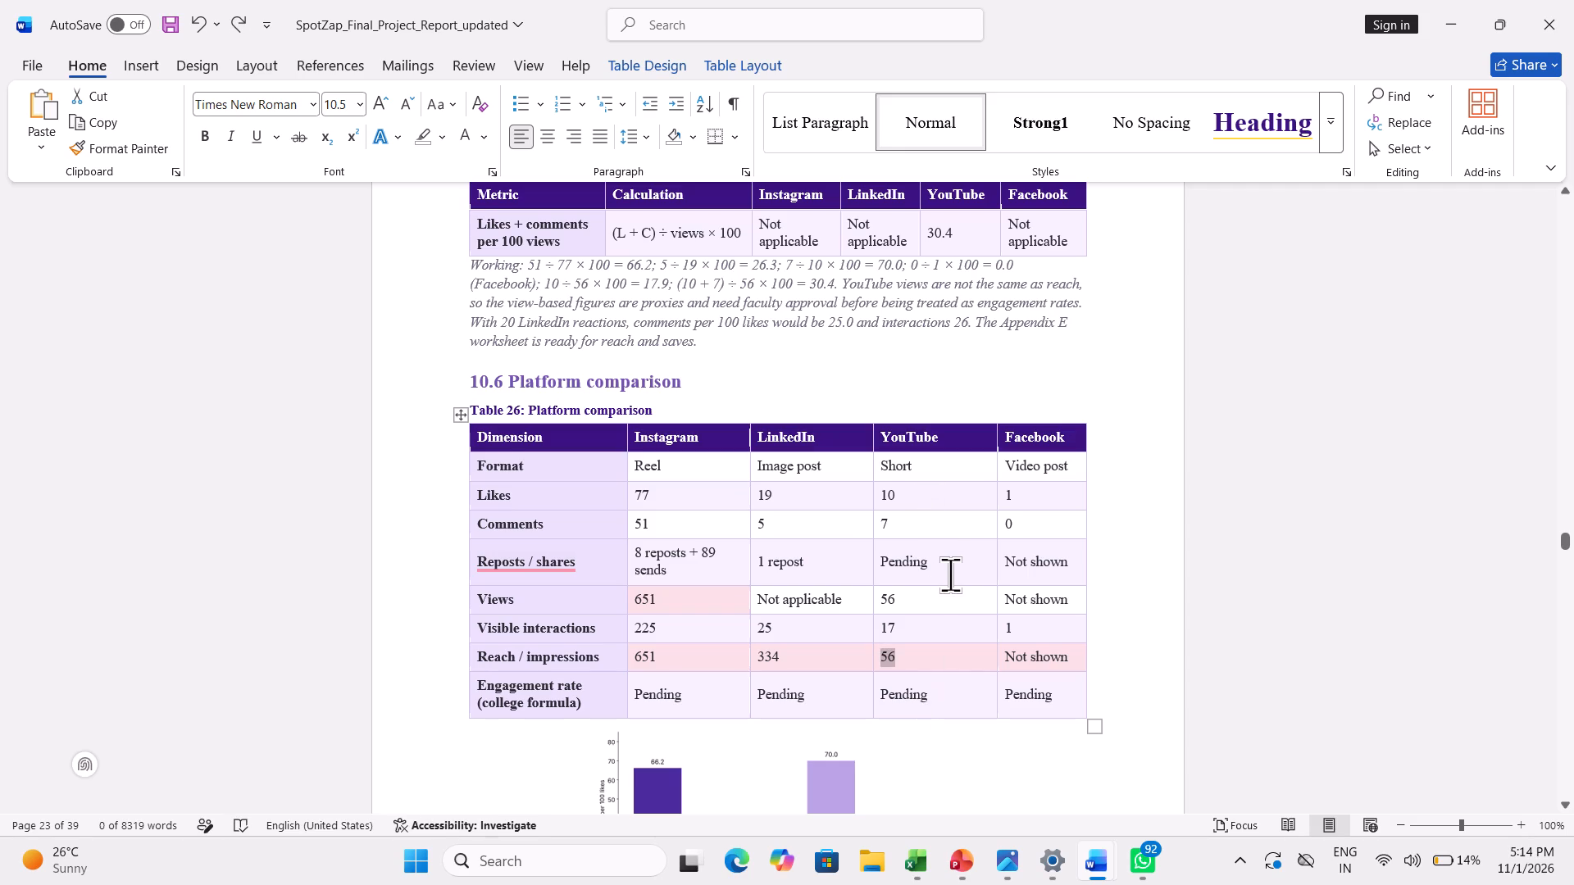
Set the Reposts / shares values for YouTube and Facebook in Table 26, Platform comparison, to 0.
{"action": "left_click_drag", "start_coordinate": [956, 574], "coordinate": [874, 564]}
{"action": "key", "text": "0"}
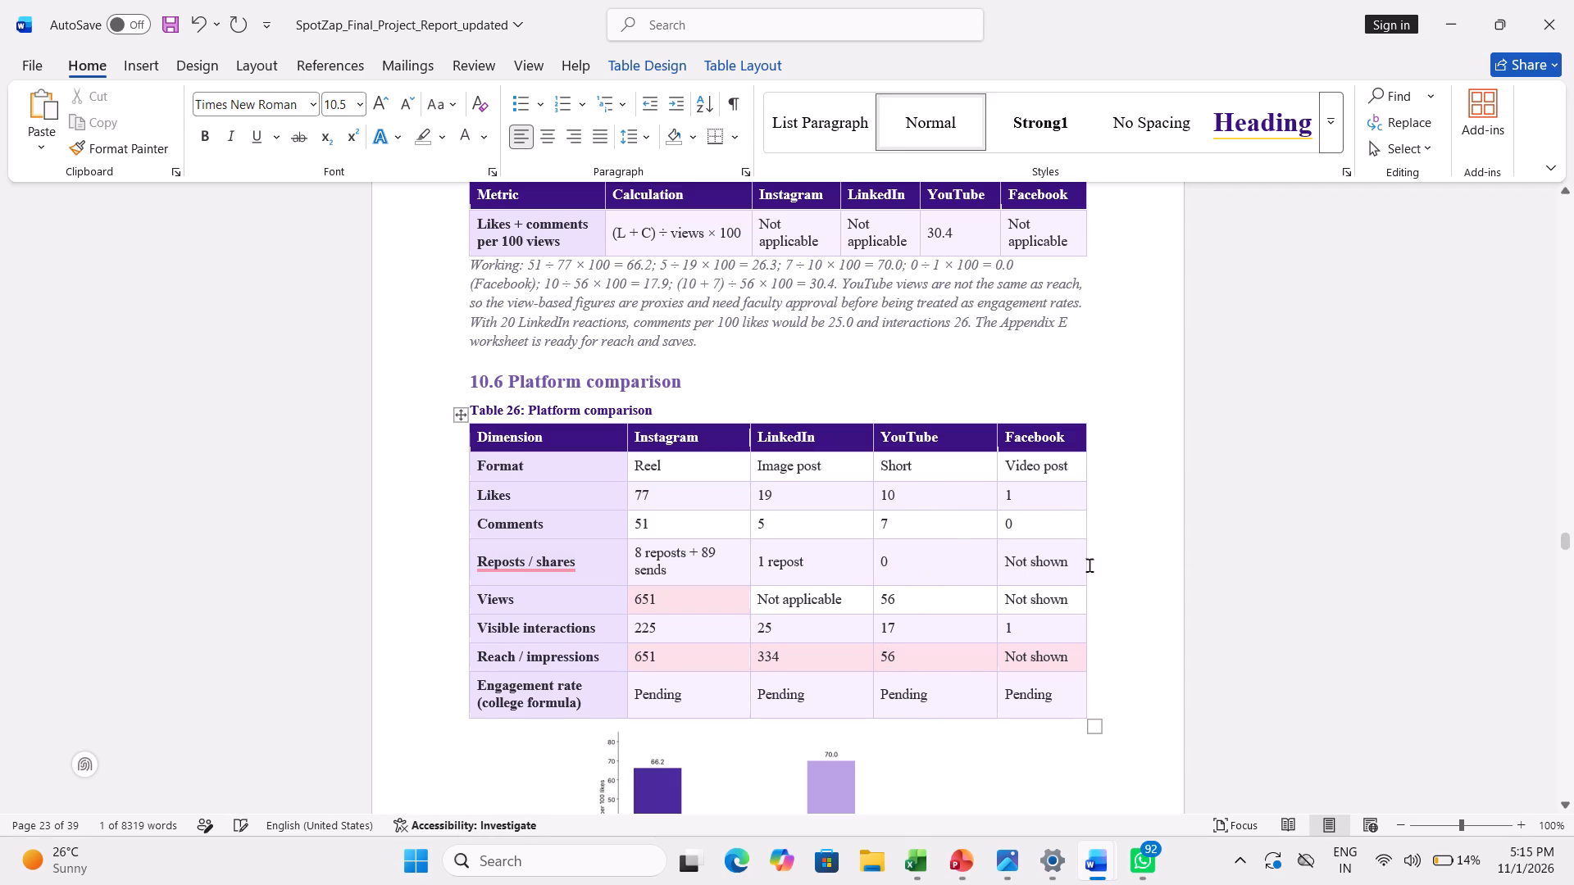
{"action": "left_click_drag", "start_coordinate": [1078, 568], "coordinate": [1008, 563]}
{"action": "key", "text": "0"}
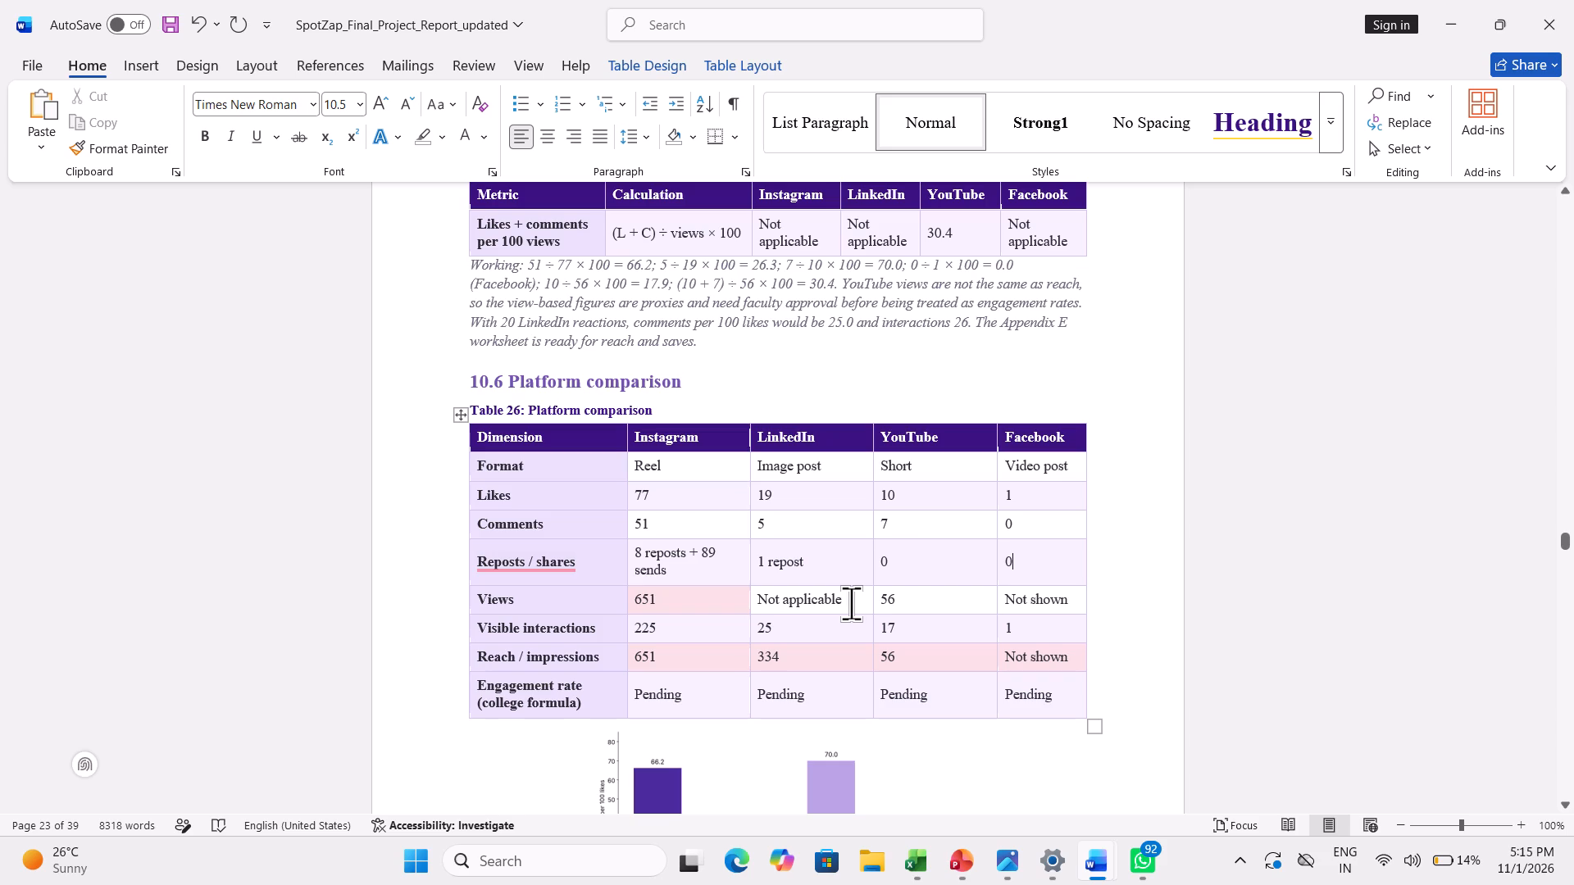
Check the LinkedIn, YouTube, Facebook and engagement metrics tables in section 10 against the platform comparison in Table 26.
{"action": "scroll", "coordinate": [851, 603], "scroll_direction": "up", "scroll_amount": 2}
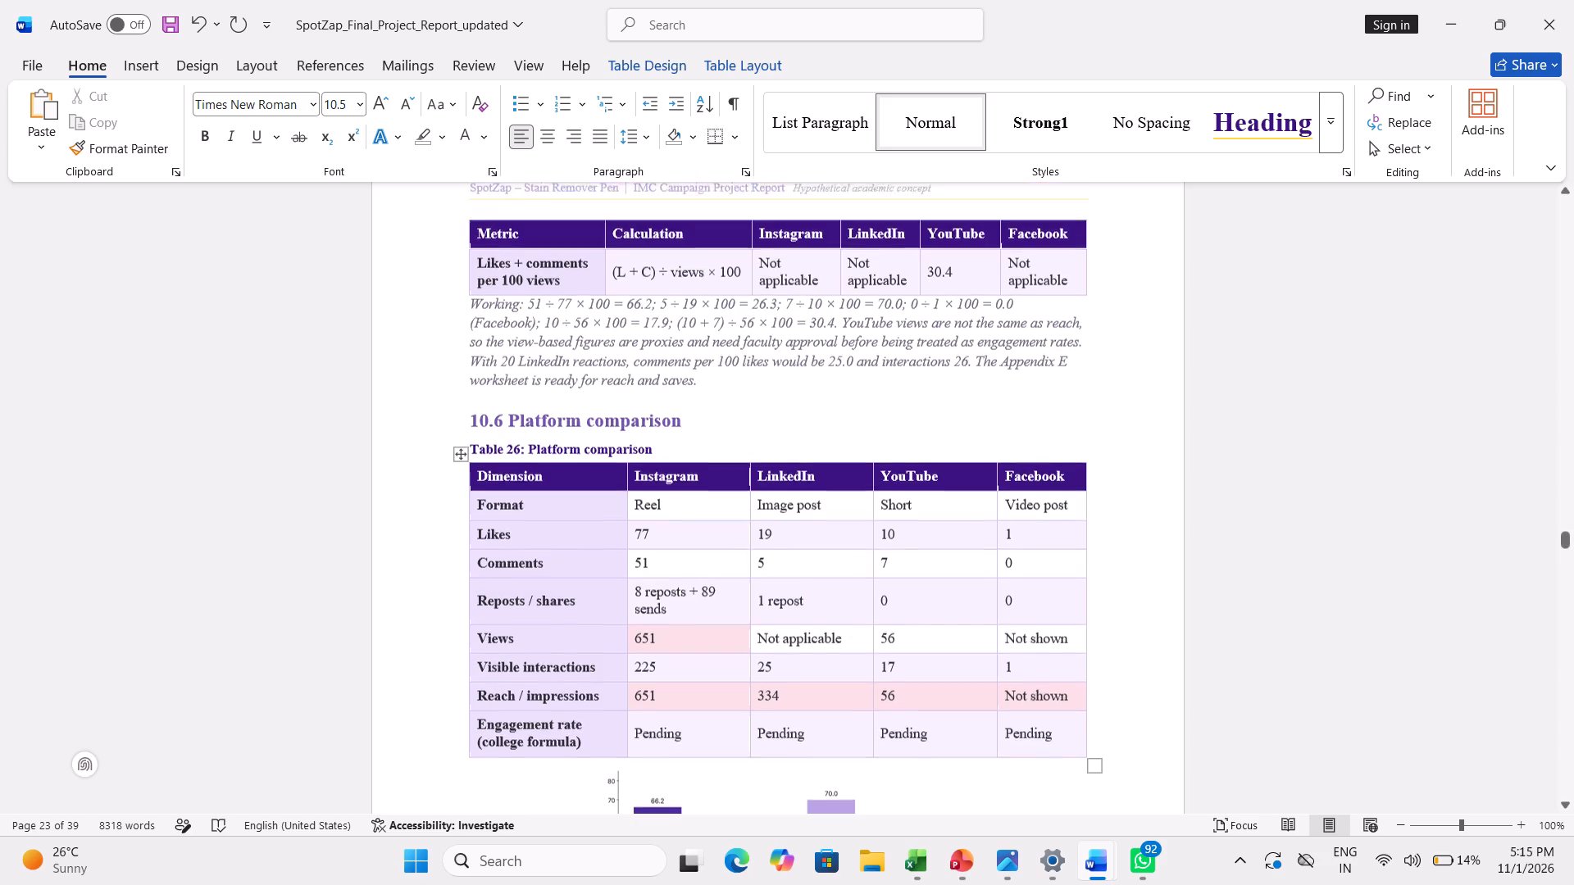
{"action": "scroll", "coordinate": [851, 603], "scroll_direction": "up", "scroll_amount": 6}
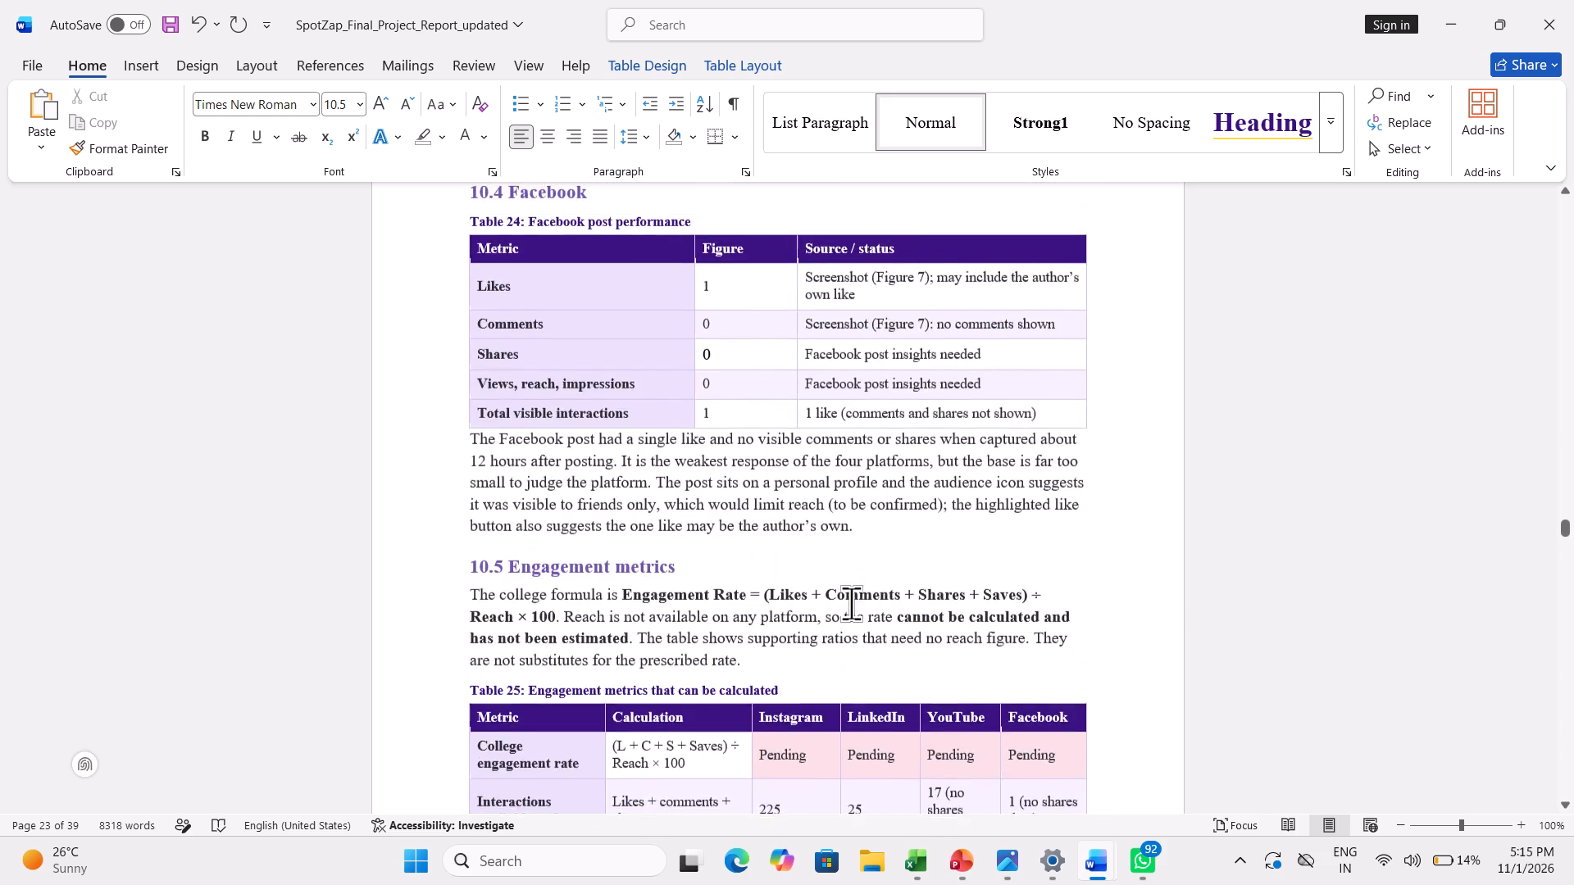
{"action": "scroll", "coordinate": [851, 603], "scroll_direction": "up", "scroll_amount": 6}
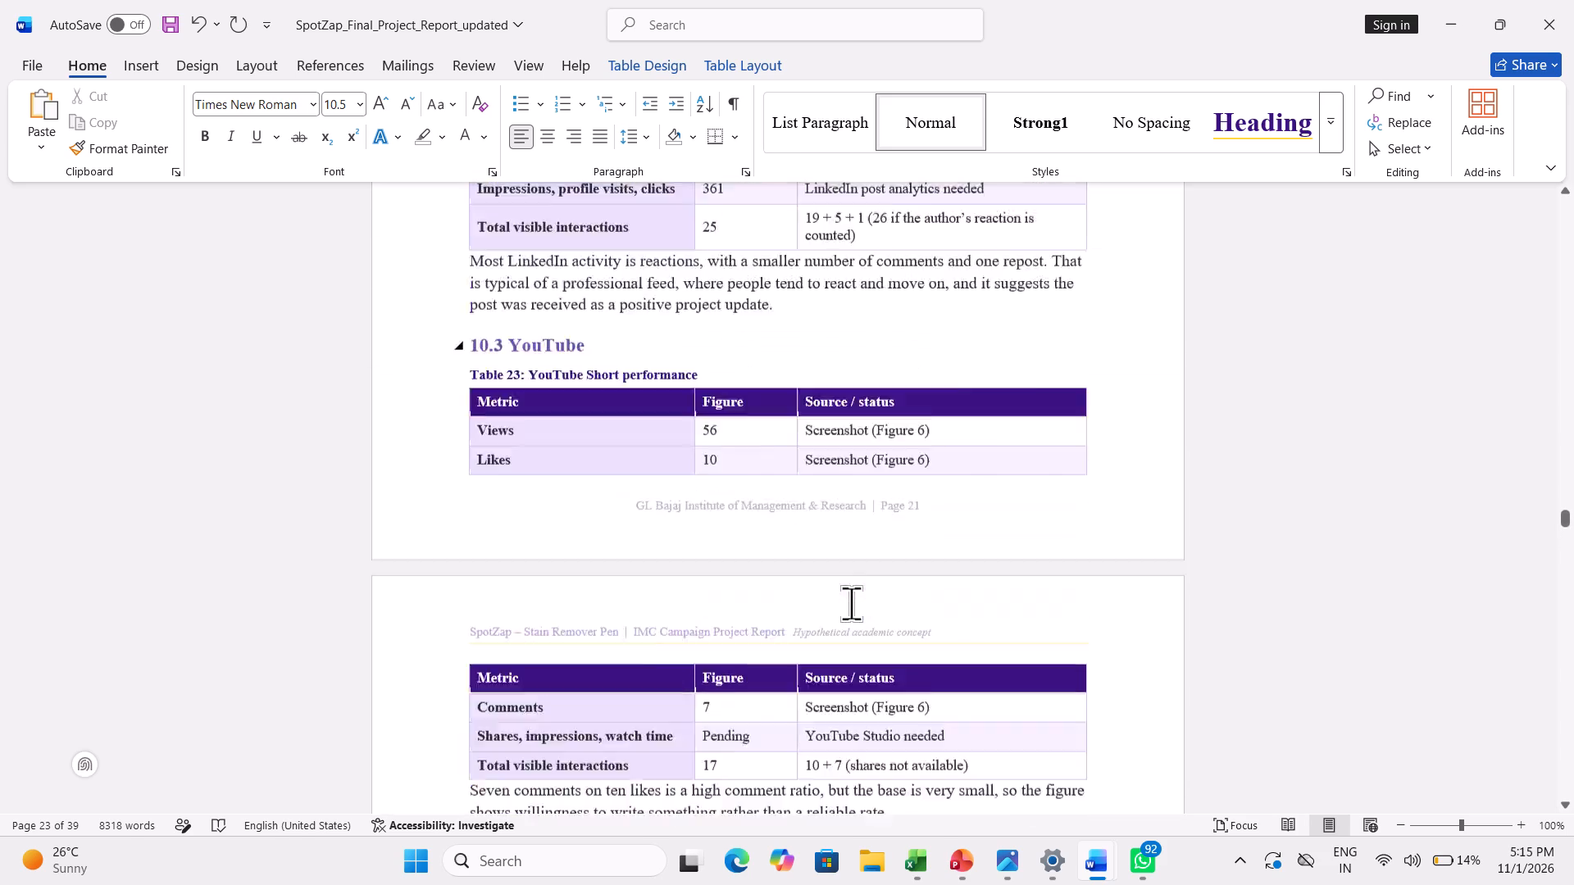
{"action": "scroll", "coordinate": [851, 603], "scroll_direction": "up", "scroll_amount": 2}
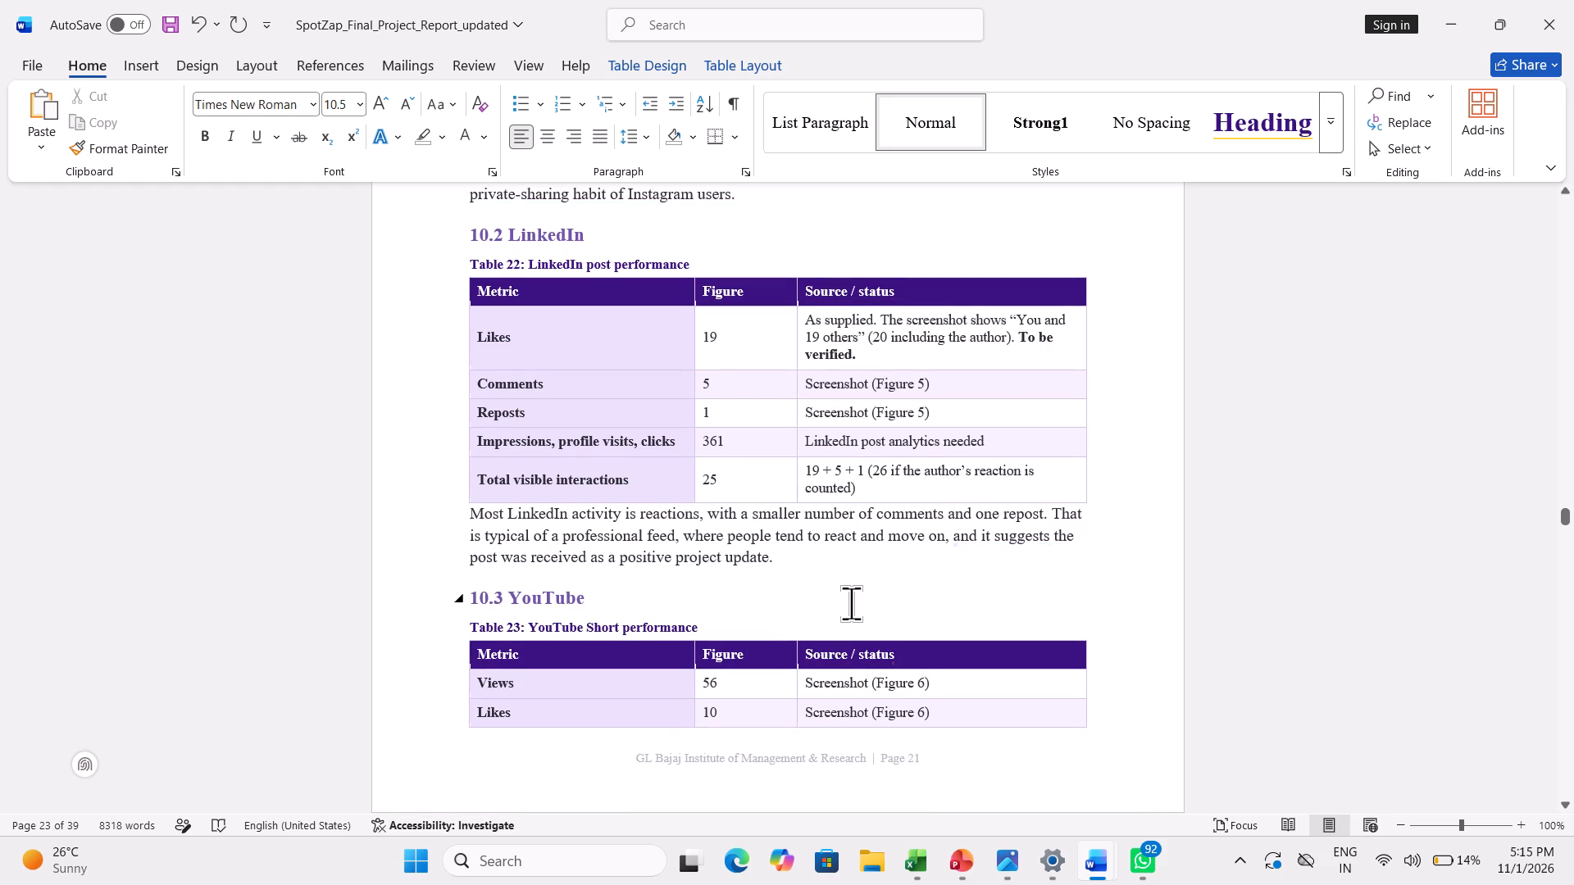
{"action": "scroll", "coordinate": [851, 603], "scroll_direction": "down", "scroll_amount": 5}
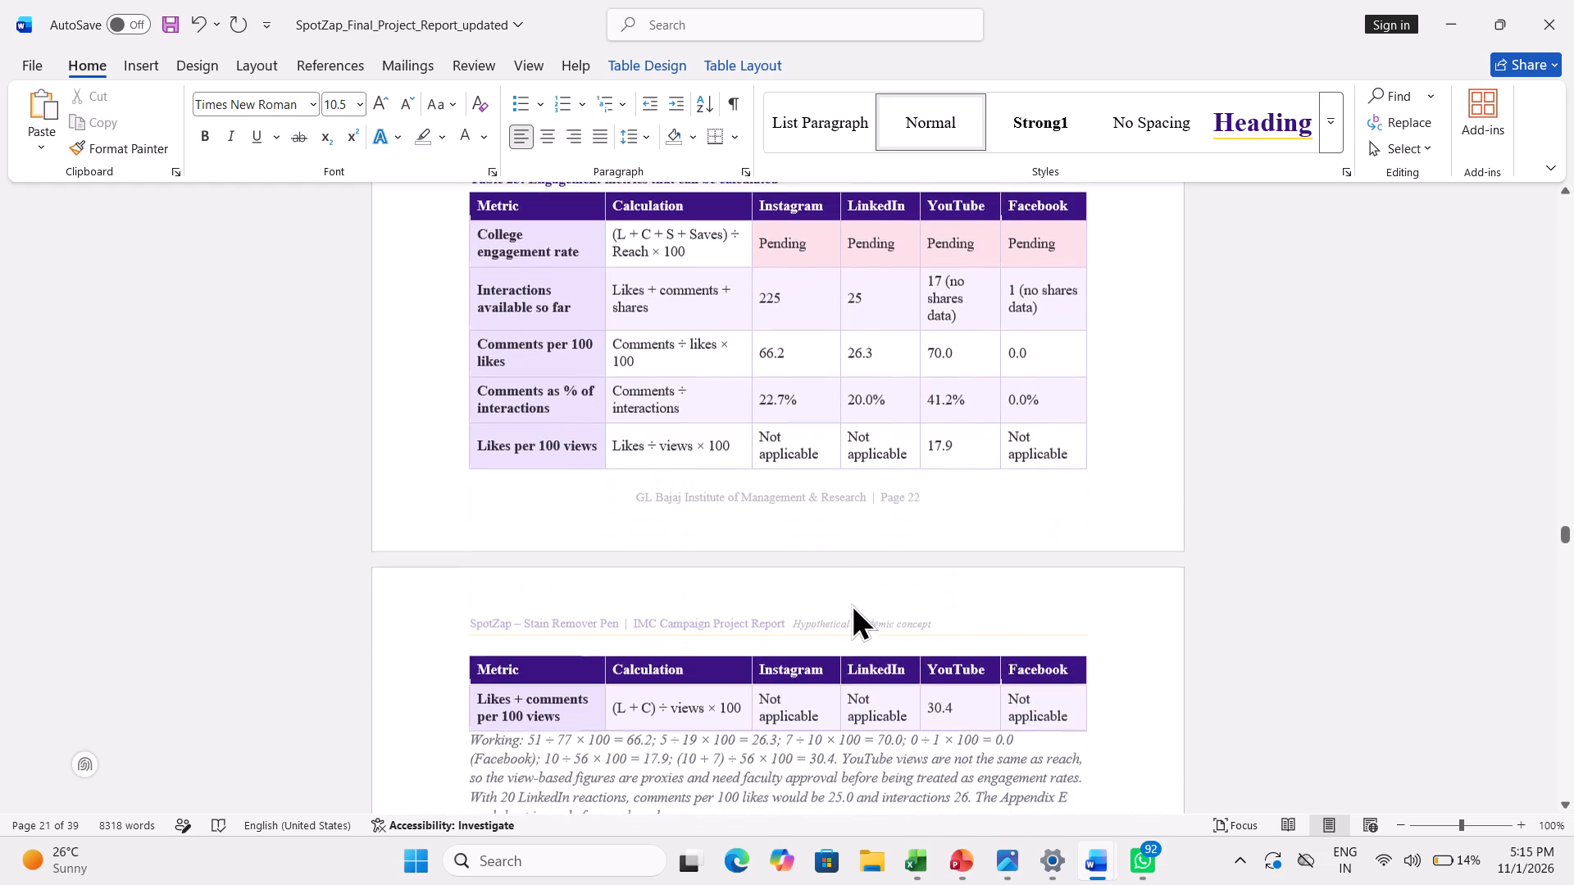
{"action": "scroll", "coordinate": [851, 603], "scroll_direction": "down", "scroll_amount": 2}
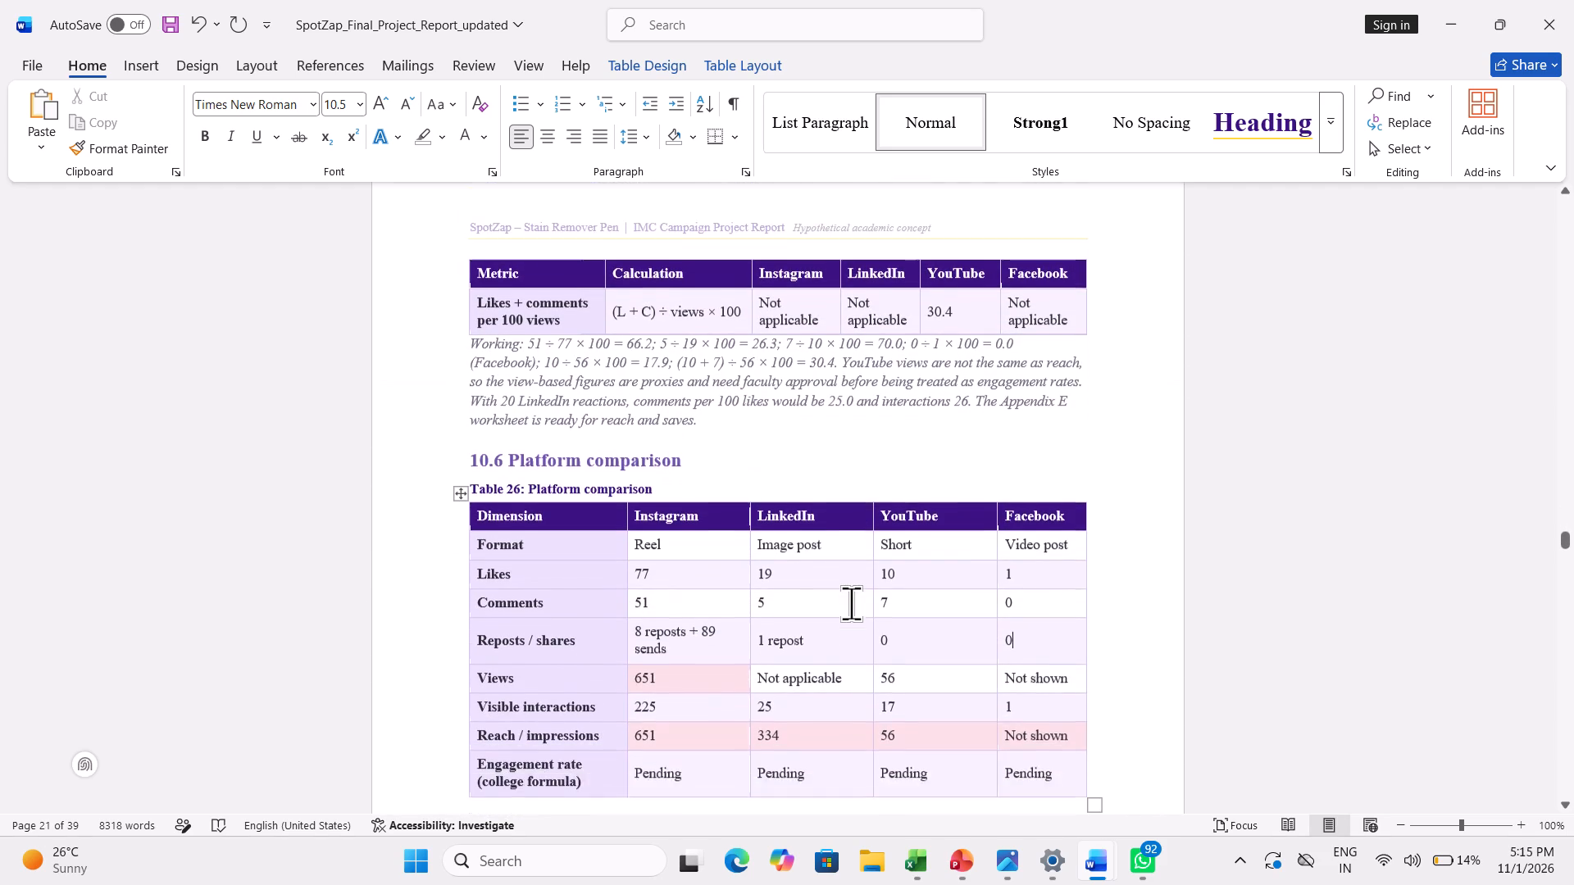
Set Facebook's Views value in Table 26, Platform comparison, to 0.
{"action": "scroll", "coordinate": [851, 603], "scroll_direction": "down", "scroll_amount": 1}
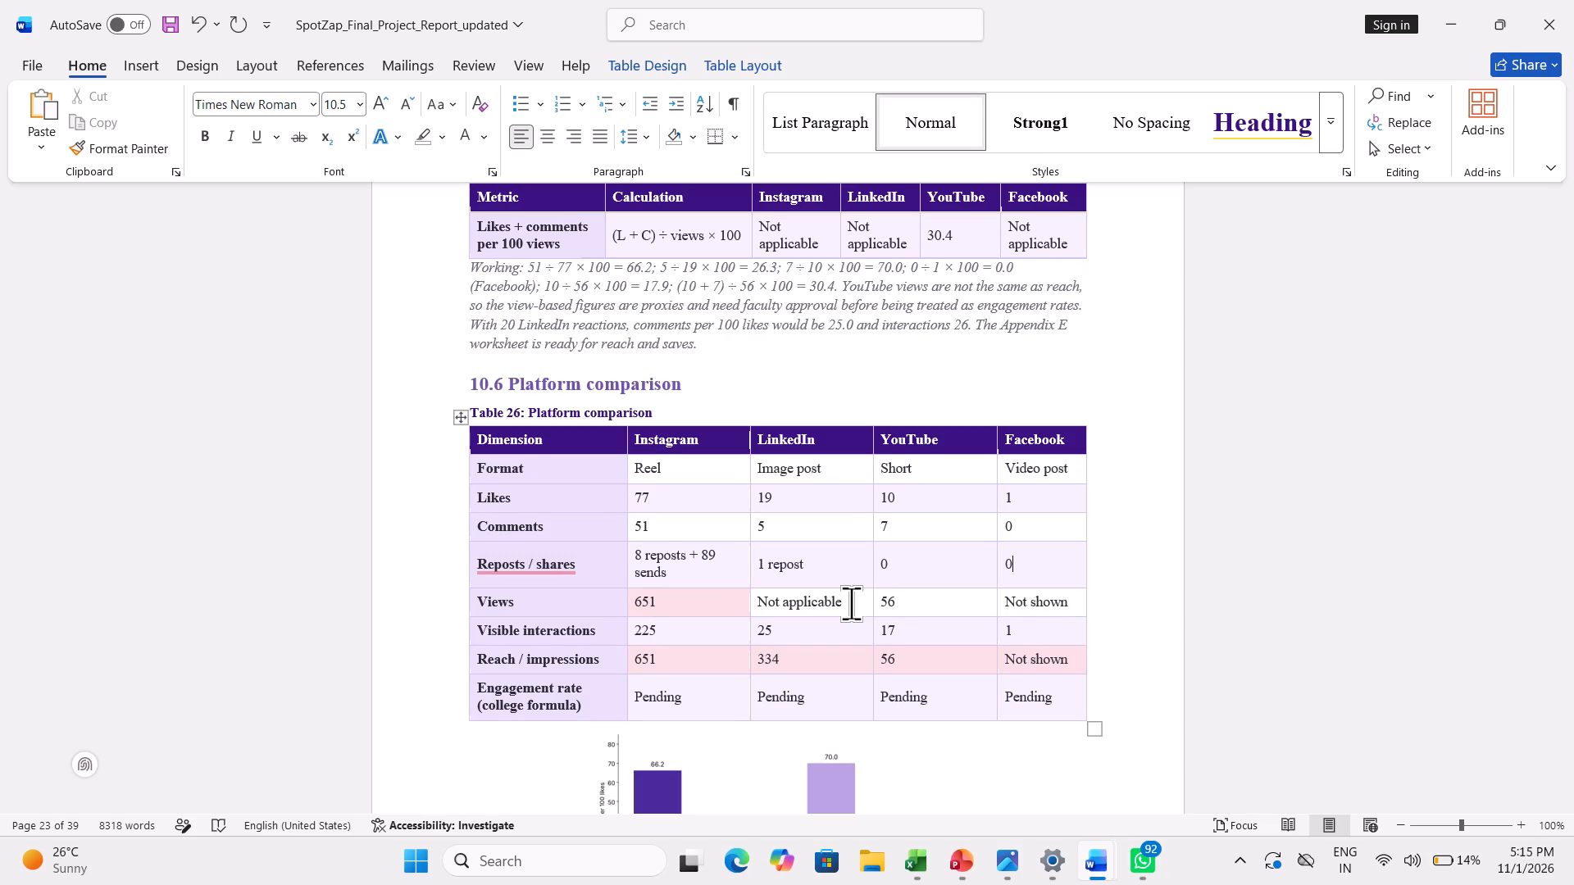
{"action": "left_click_drag", "start_coordinate": [1071, 606], "coordinate": [1014, 604]}
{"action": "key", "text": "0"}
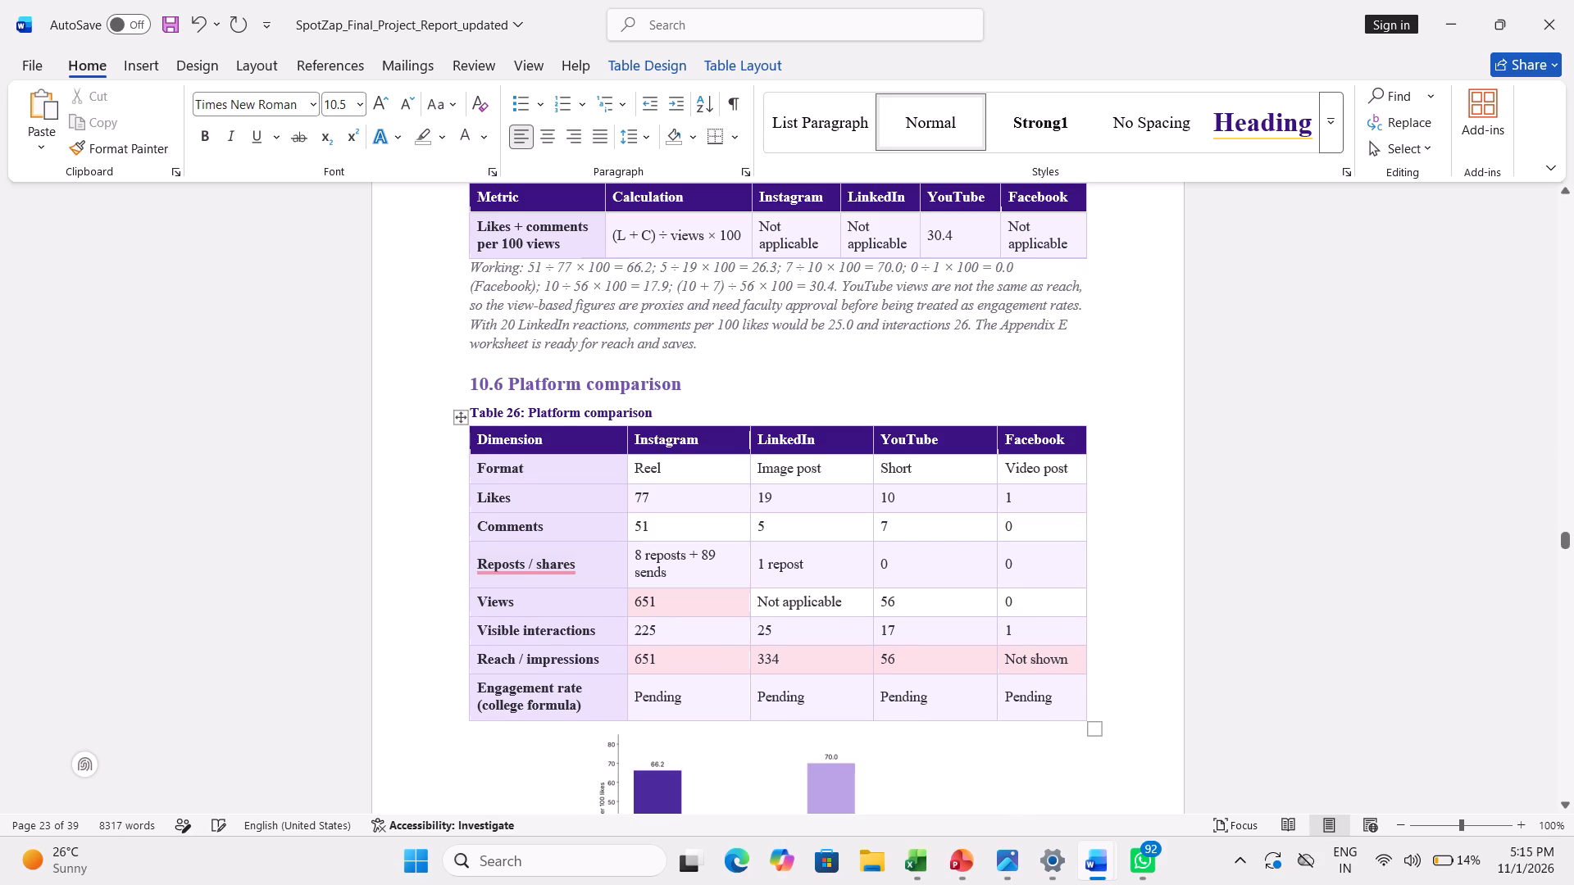
Review the report from the end of section 10 through Sentiment Analysis, Results and Key Findings, and the closing remaining-items note.
{"action": "scroll", "coordinate": [988, 808], "scroll_direction": "down", "scroll_amount": 1}
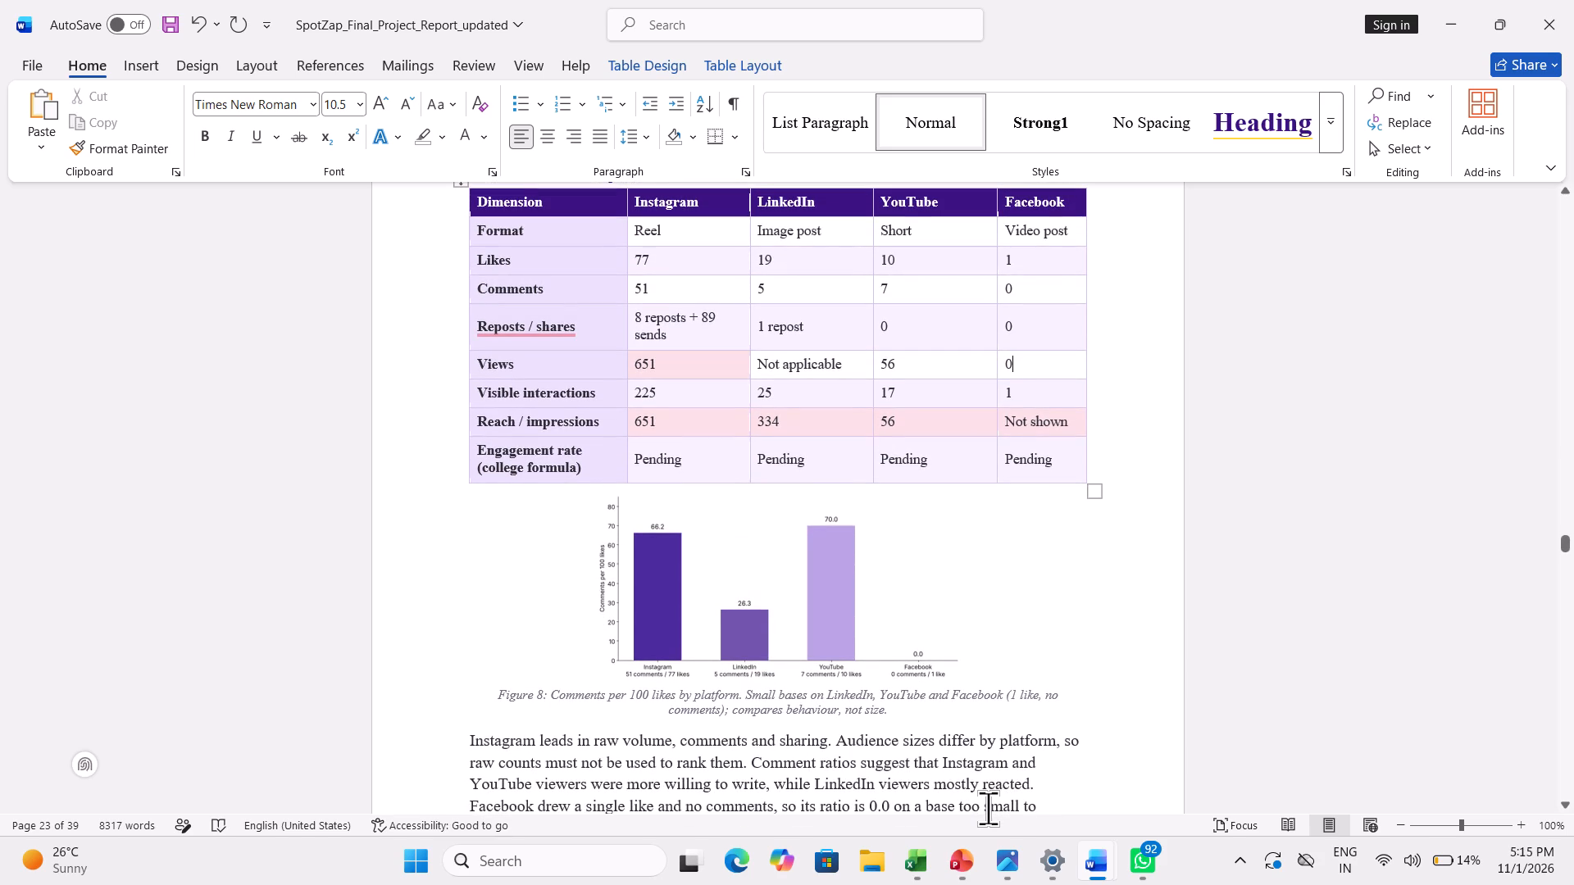
{"action": "scroll", "coordinate": [988, 808], "scroll_direction": "down", "scroll_amount": 5}
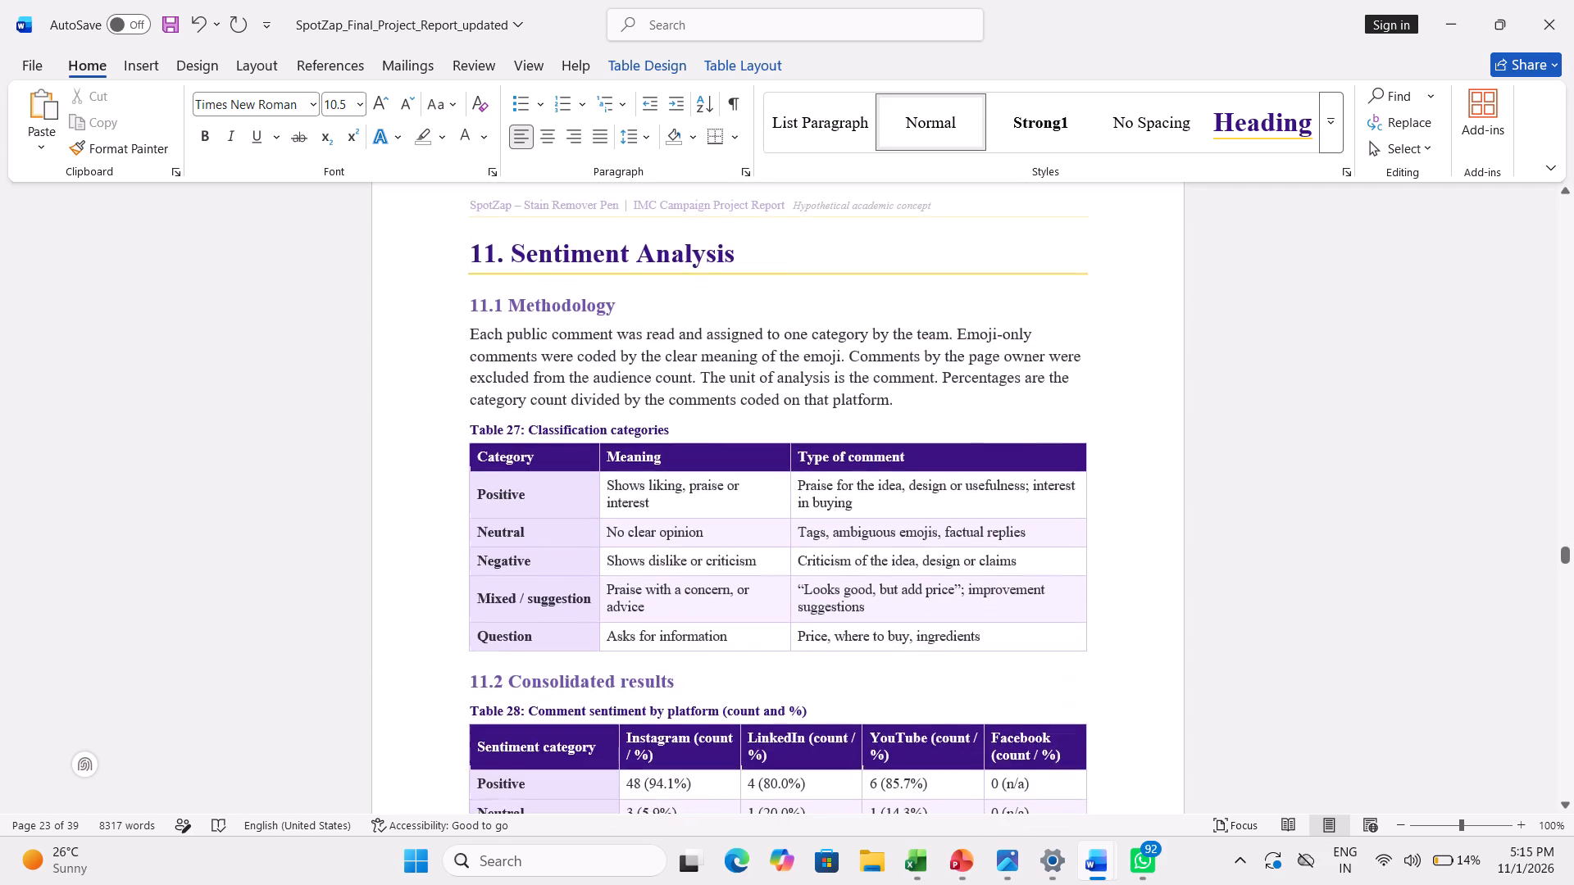
{"action": "scroll", "coordinate": [988, 808], "scroll_direction": "down", "scroll_amount": 3}
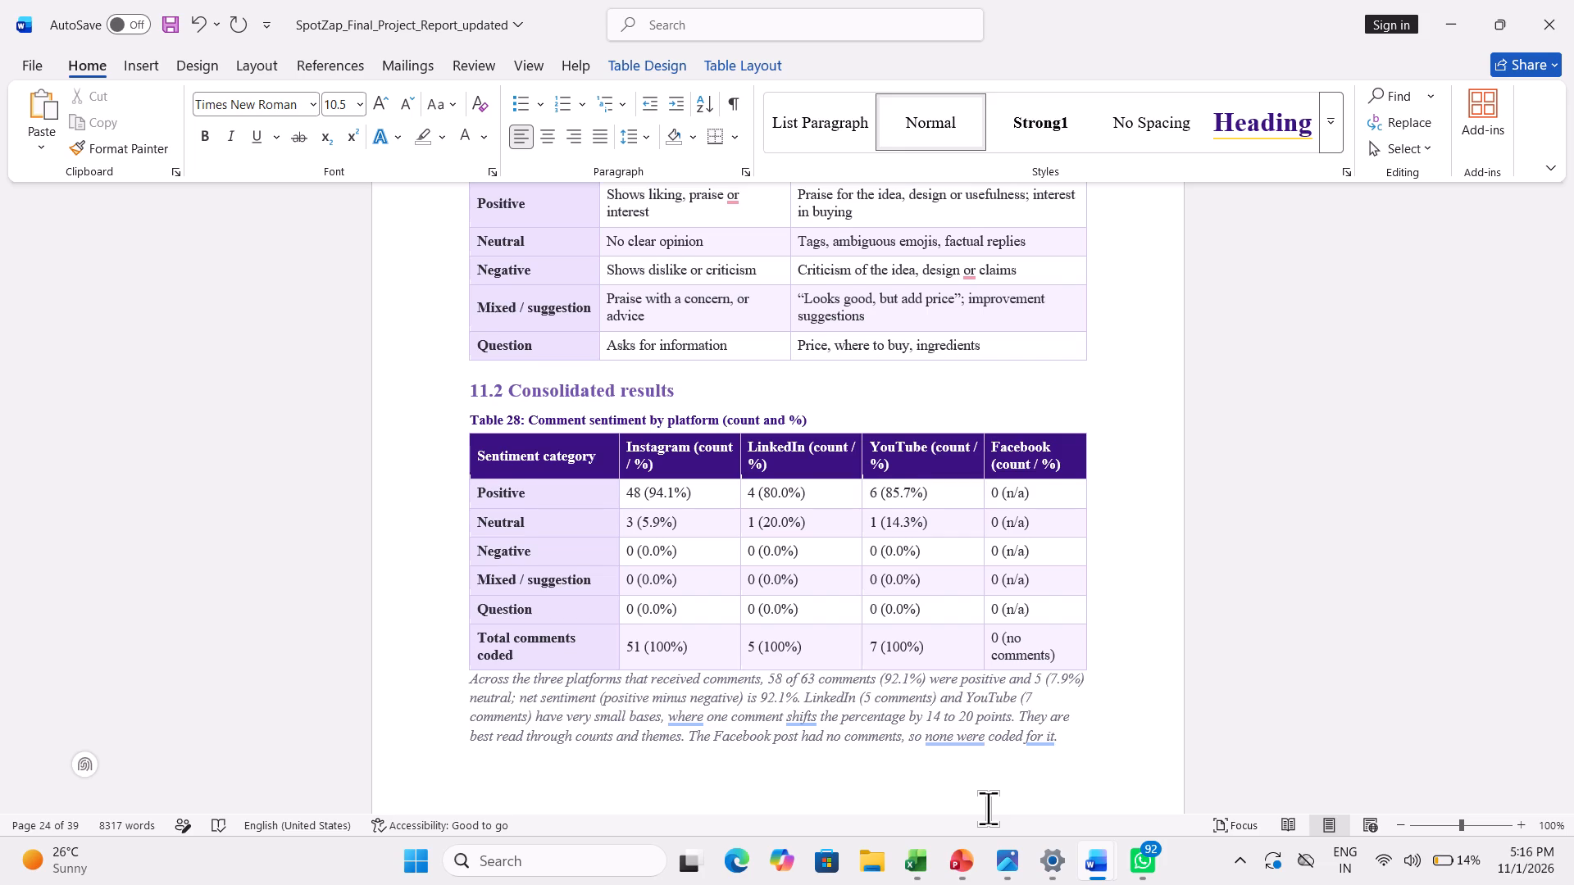
{"action": "scroll", "coordinate": [988, 808], "scroll_direction": "down", "scroll_amount": 7}
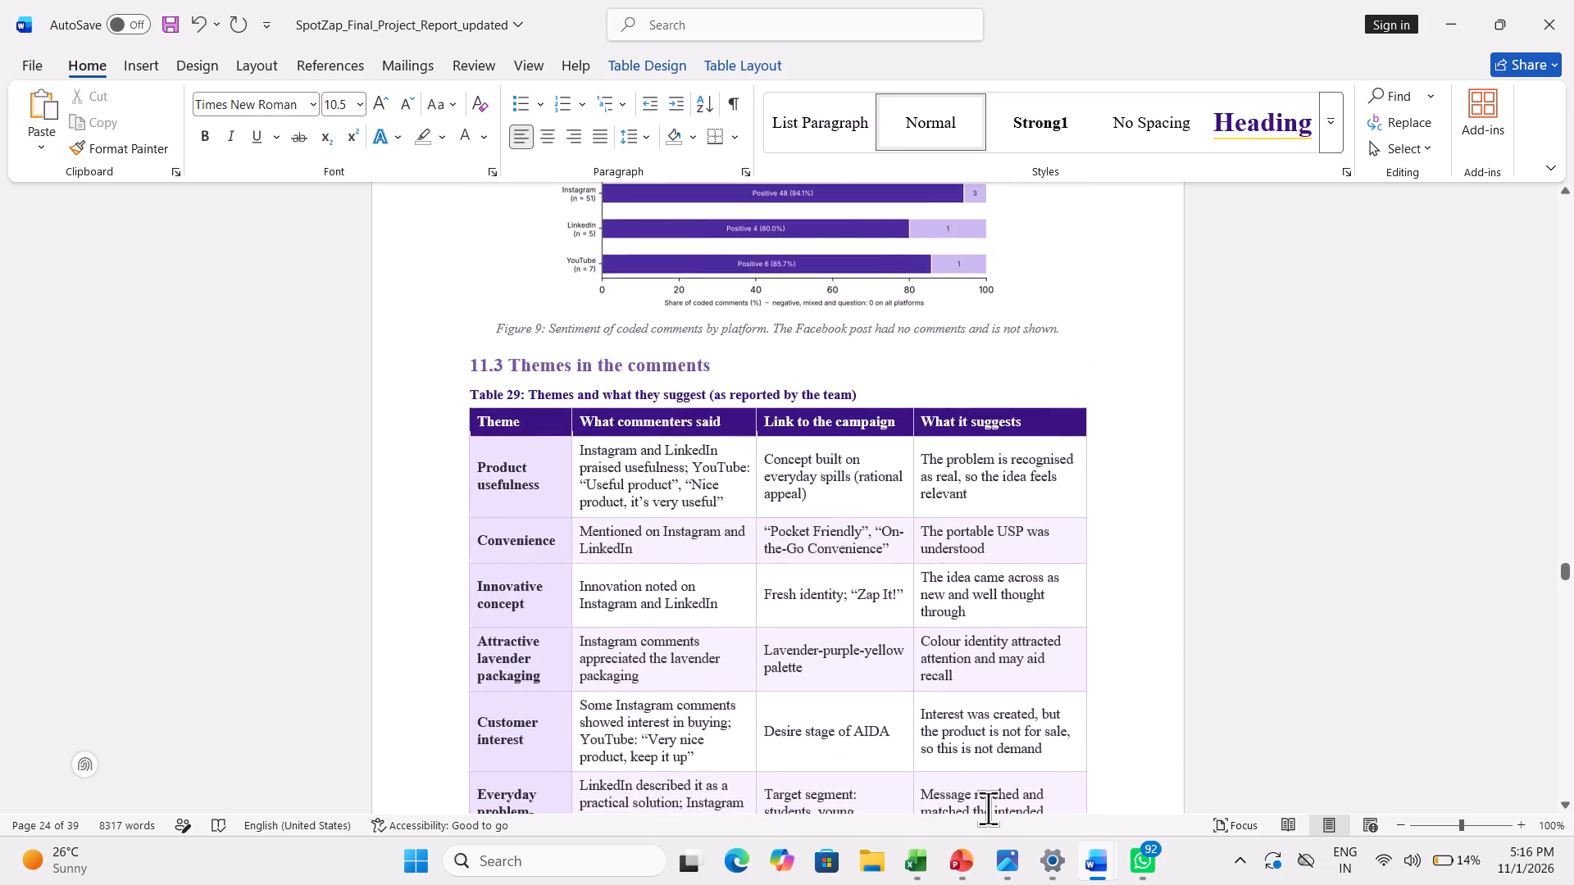
{"action": "scroll", "coordinate": [988, 808], "scroll_direction": "down", "scroll_amount": 7}
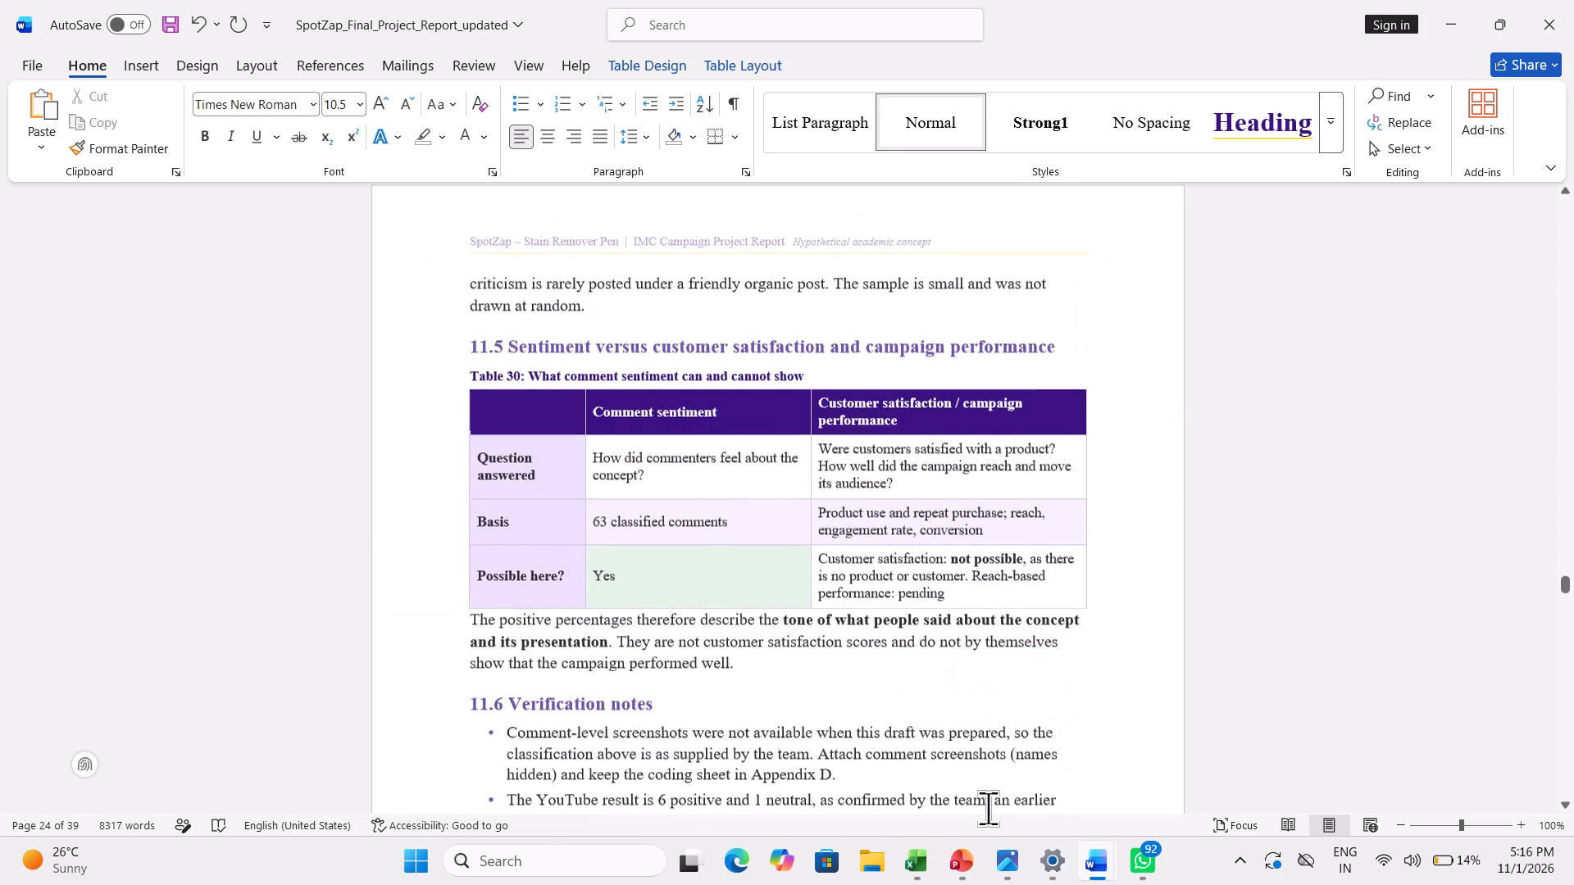
{"action": "scroll", "coordinate": [988, 808], "scroll_direction": "down", "scroll_amount": 6}
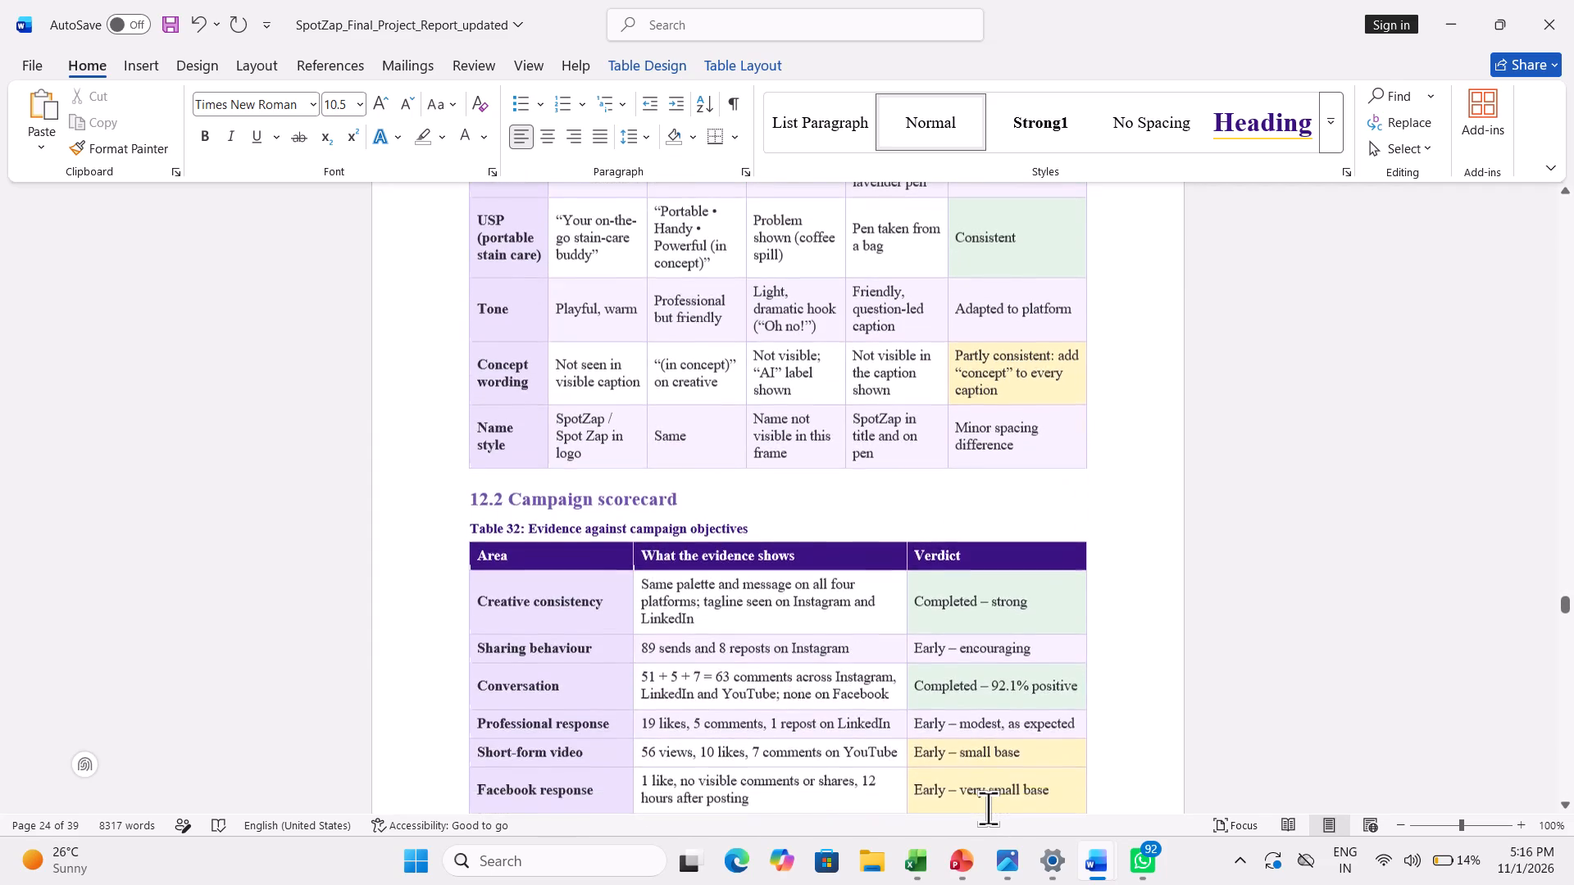
{"action": "scroll", "coordinate": [988, 808], "scroll_direction": "up", "scroll_amount": 1}
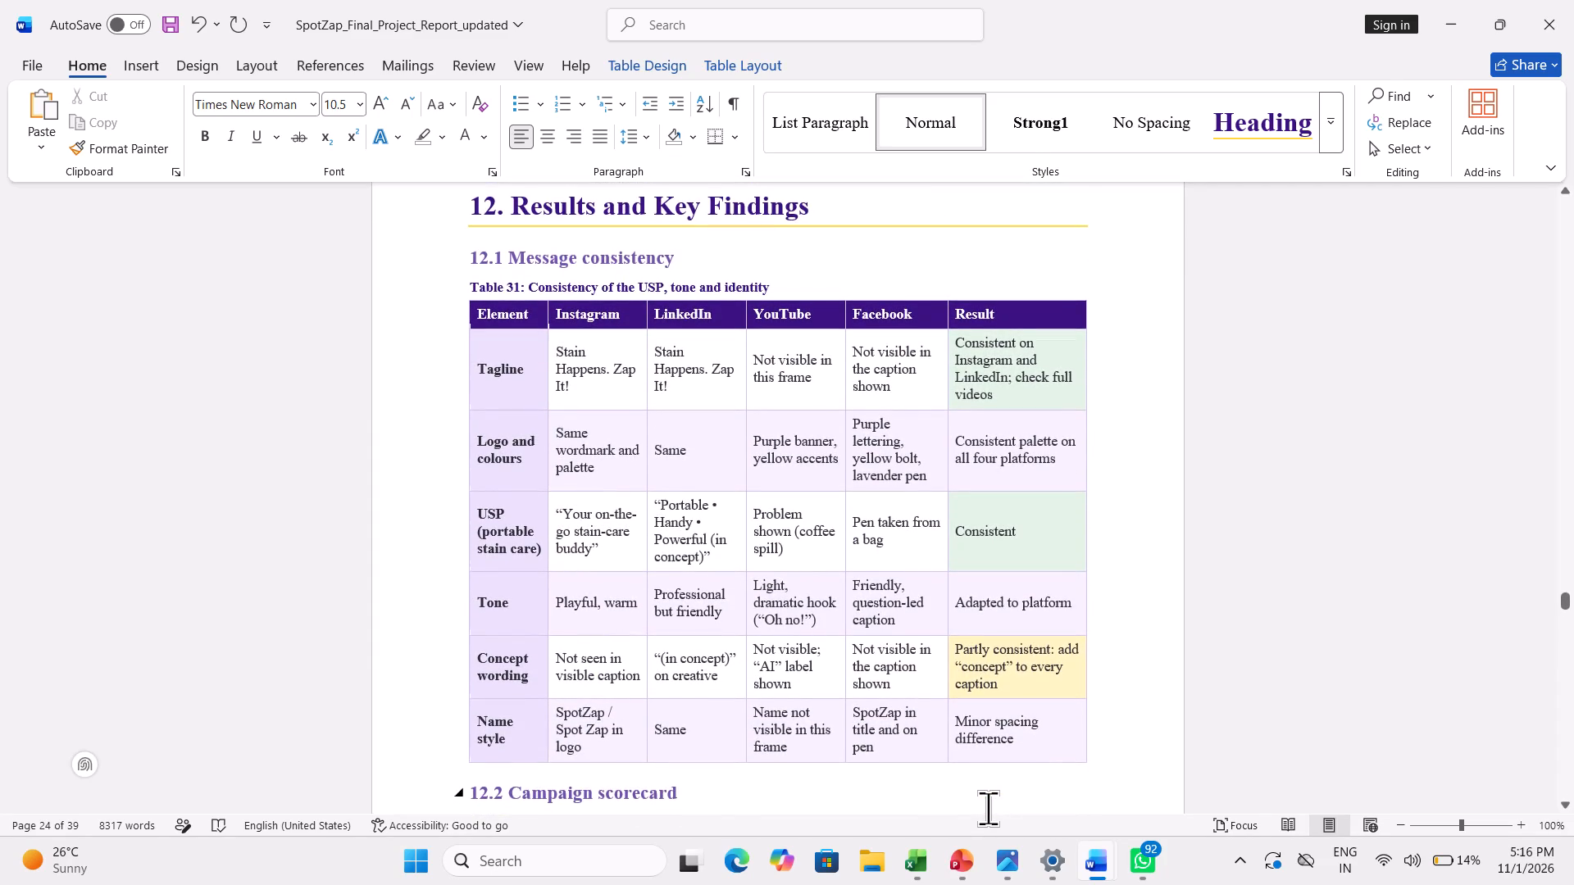
{"action": "scroll", "coordinate": [988, 808], "scroll_direction": "down", "scroll_amount": 5}
{"action": "scroll", "coordinate": [988, 808], "scroll_direction": "down", "scroll_amount": 20}
{"action": "scroll", "coordinate": [988, 808], "scroll_direction": "down", "scroll_amount": 12}
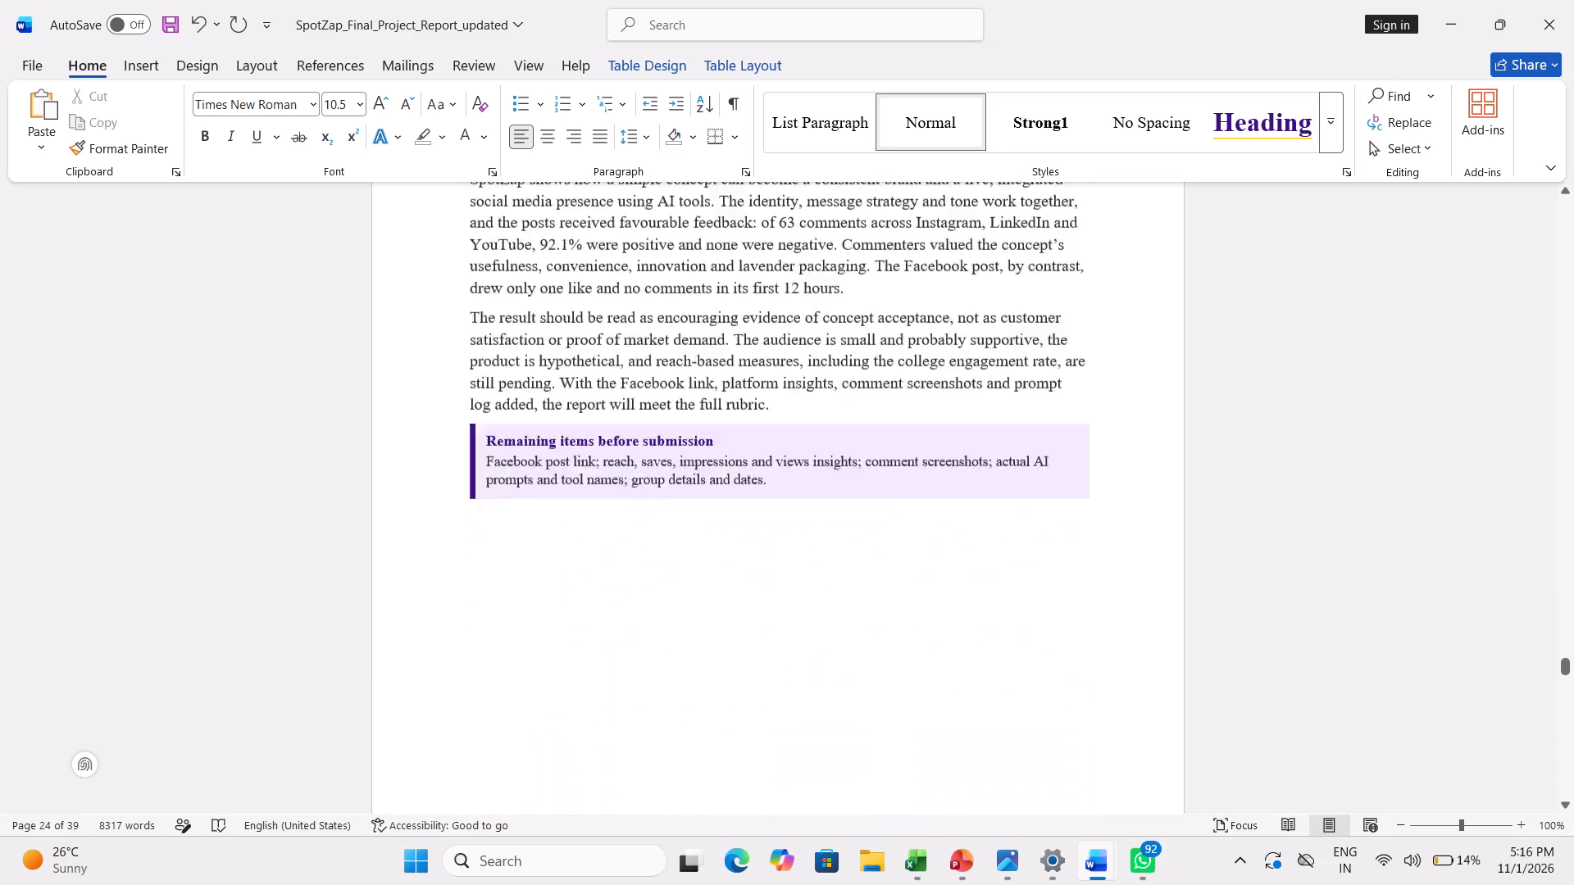
Examine the highlighted placeholders in Appendix C's evidence register, the AI prompt log and Table 40, Prompt quality checklist.
{"action": "scroll", "coordinate": [988, 808], "scroll_direction": "down", "scroll_amount": 20}
{"action": "scroll", "coordinate": [988, 808], "scroll_direction": "down", "scroll_amount": 20}
{"action": "scroll", "coordinate": [988, 808], "scroll_direction": "down", "scroll_amount": 1}
{"action": "scroll", "coordinate": [988, 808], "scroll_direction": "up", "scroll_amount": 1}
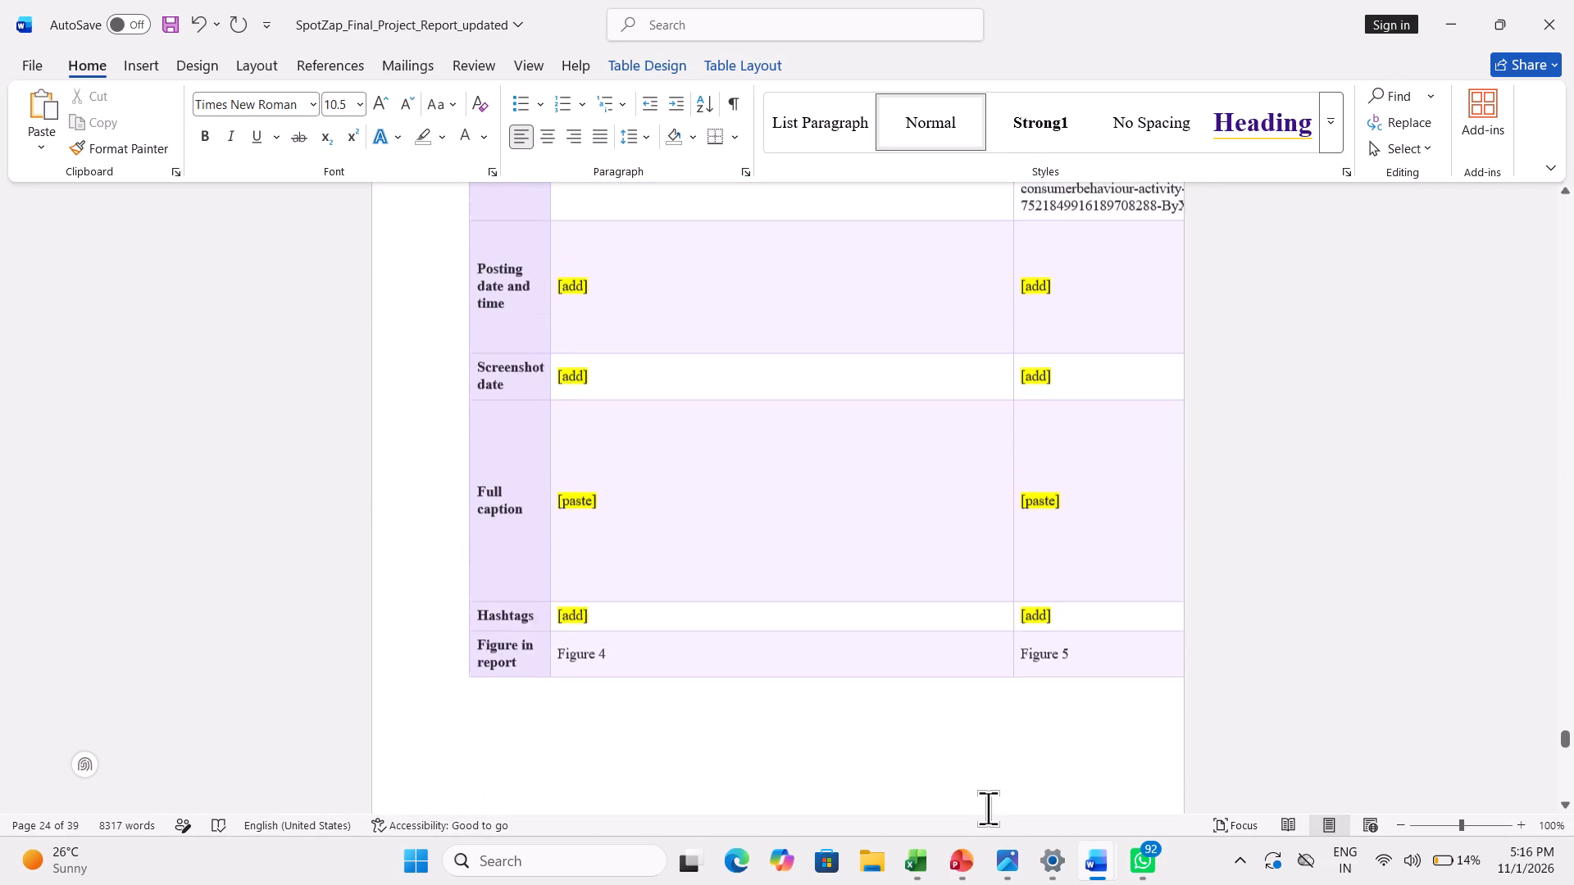
{"action": "scroll", "coordinate": [988, 808], "scroll_direction": "up", "scroll_amount": 2}
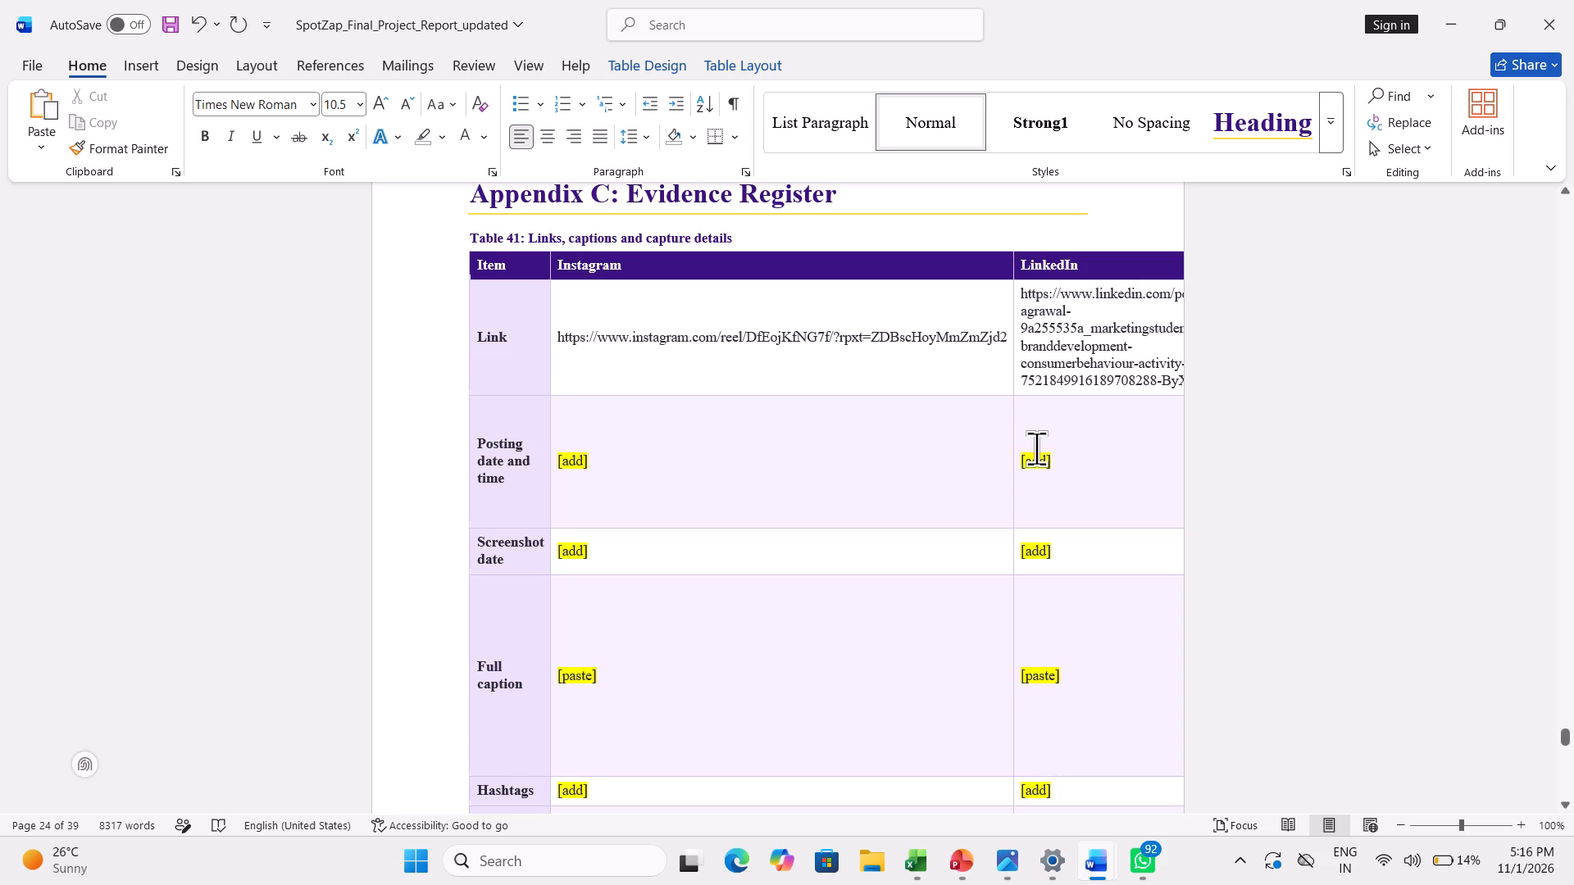
{"action": "scroll", "coordinate": [1036, 448], "scroll_direction": "left", "scroll_amount": 2}
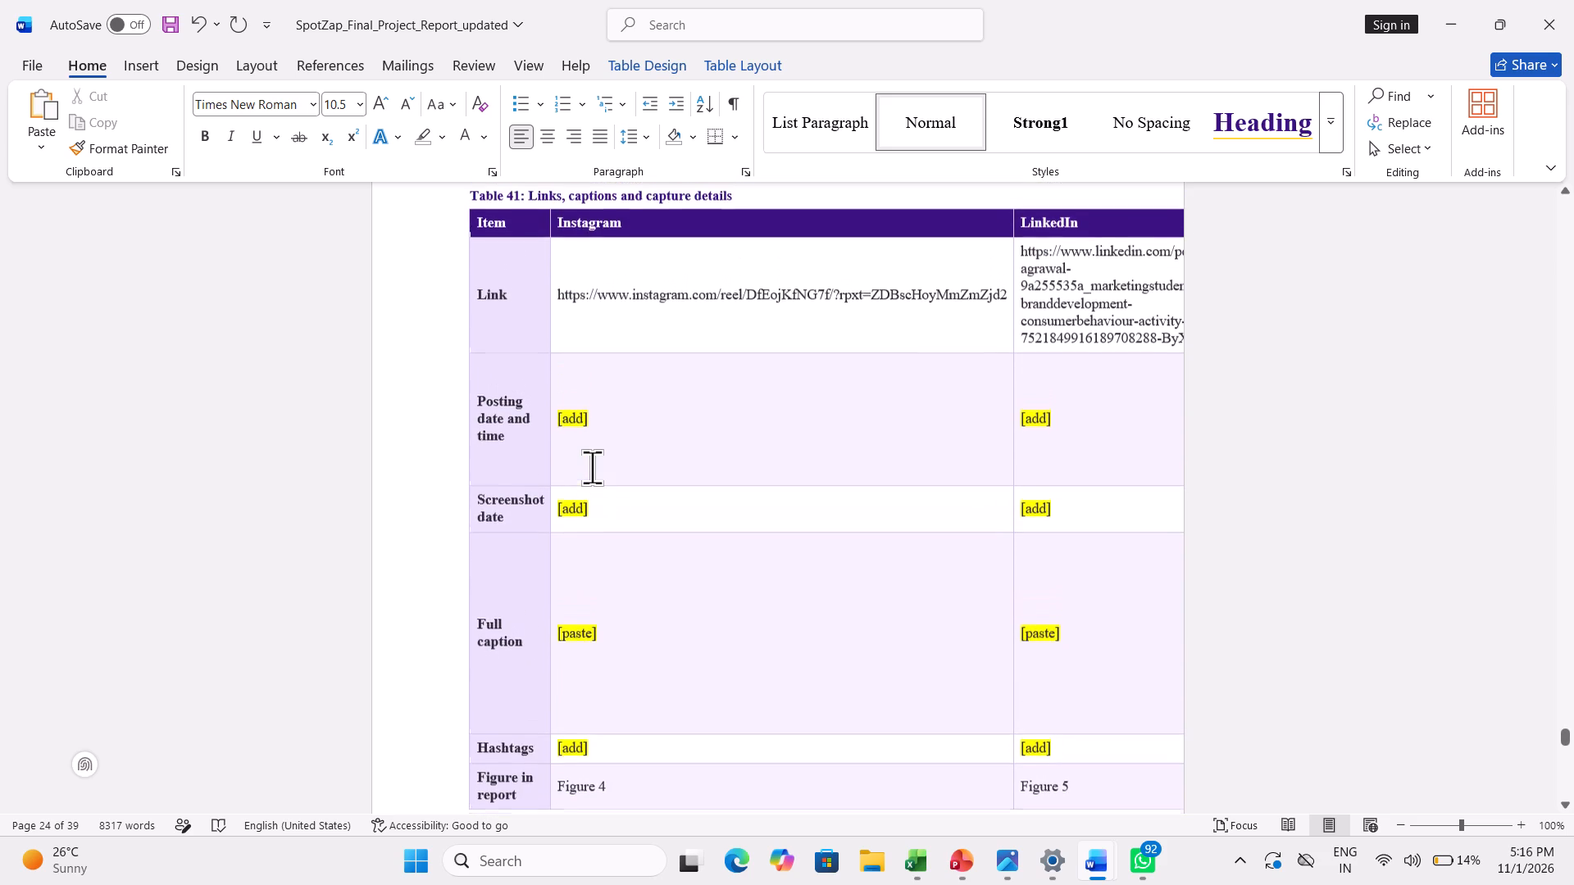
{"action": "scroll", "coordinate": [596, 438], "scroll_direction": "up", "scroll_amount": 5}
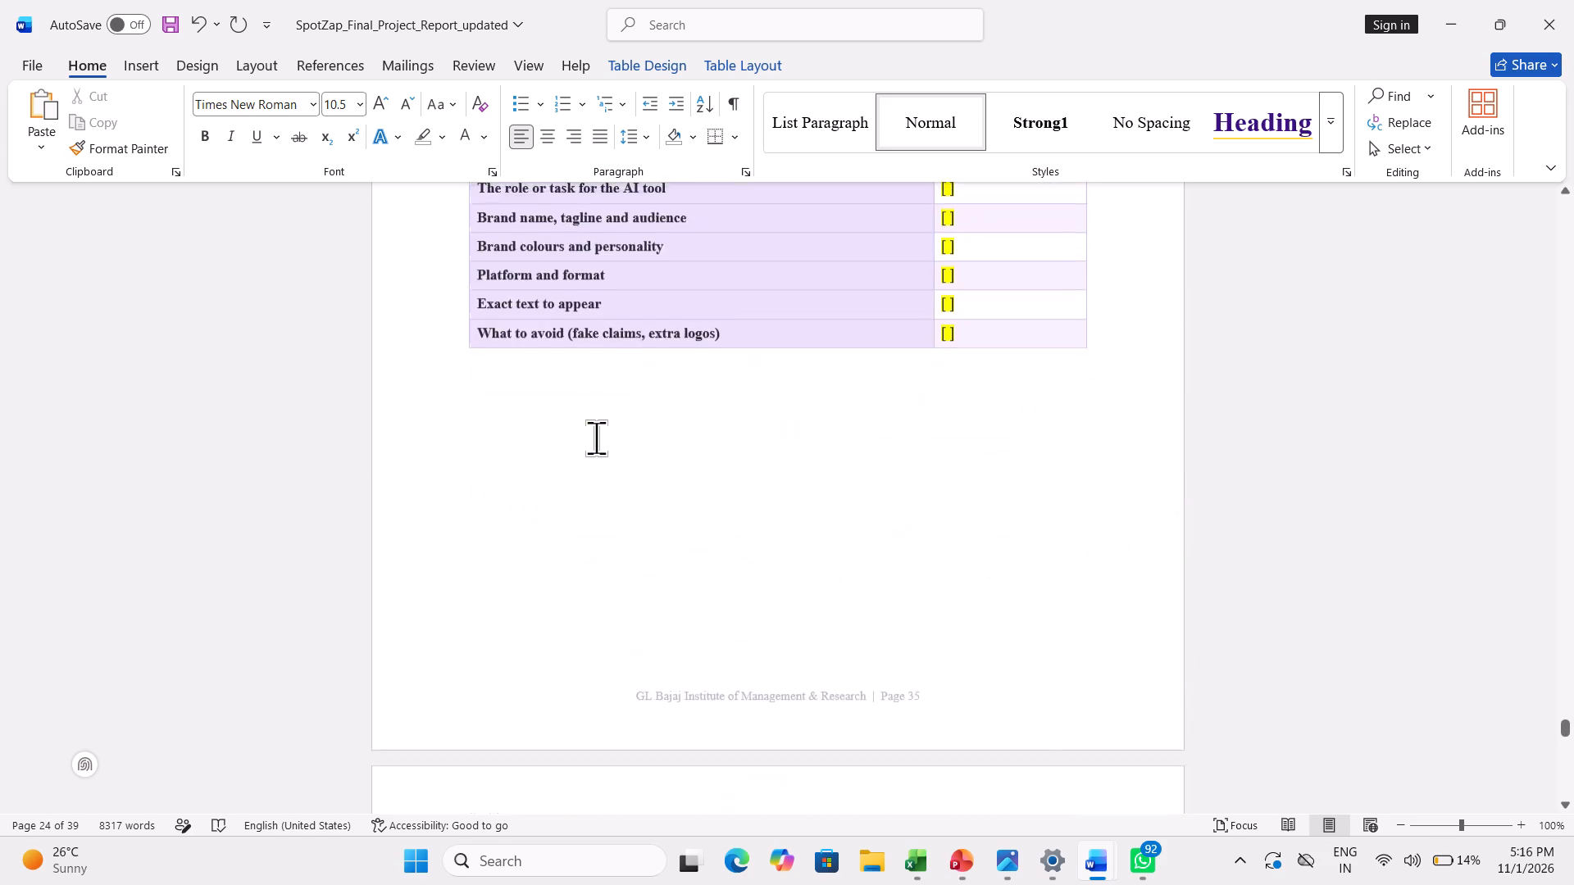
{"action": "scroll", "coordinate": [596, 438], "scroll_direction": "up", "scroll_amount": 1}
{"action": "scroll", "coordinate": [596, 438], "scroll_direction": "down", "scroll_amount": 2}
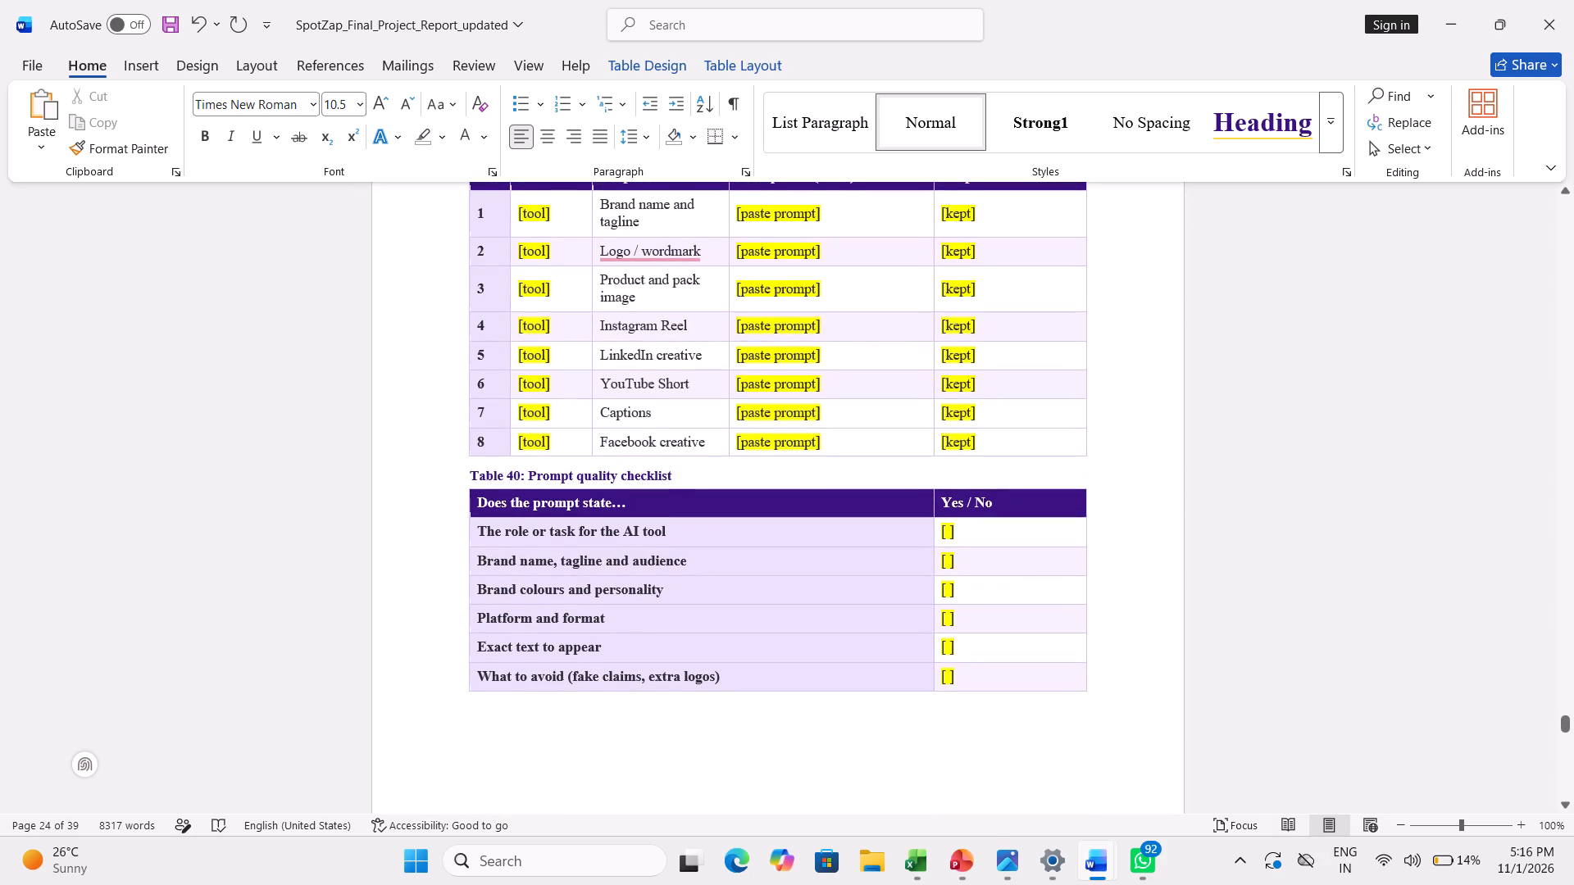
Delete the "[tool]" placeholder from row 1, Brand name and tagline, in Table 39, Prompt log.
{"action": "scroll", "coordinate": [596, 438], "scroll_direction": "up", "scroll_amount": 1}
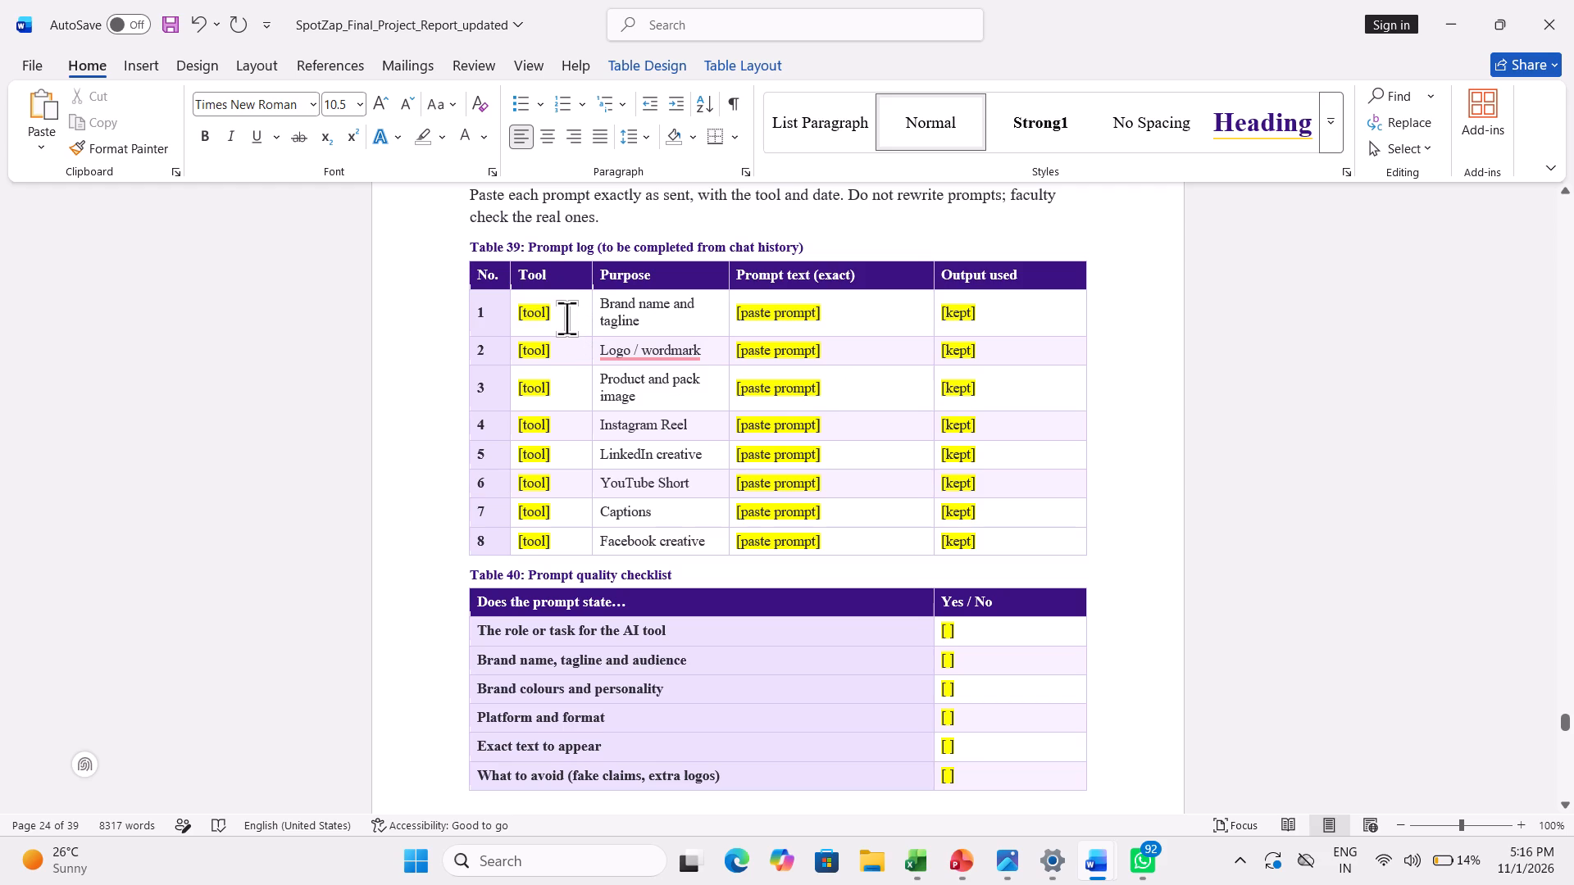
{"action": "left_click_drag", "start_coordinate": [566, 318], "coordinate": [519, 314]}
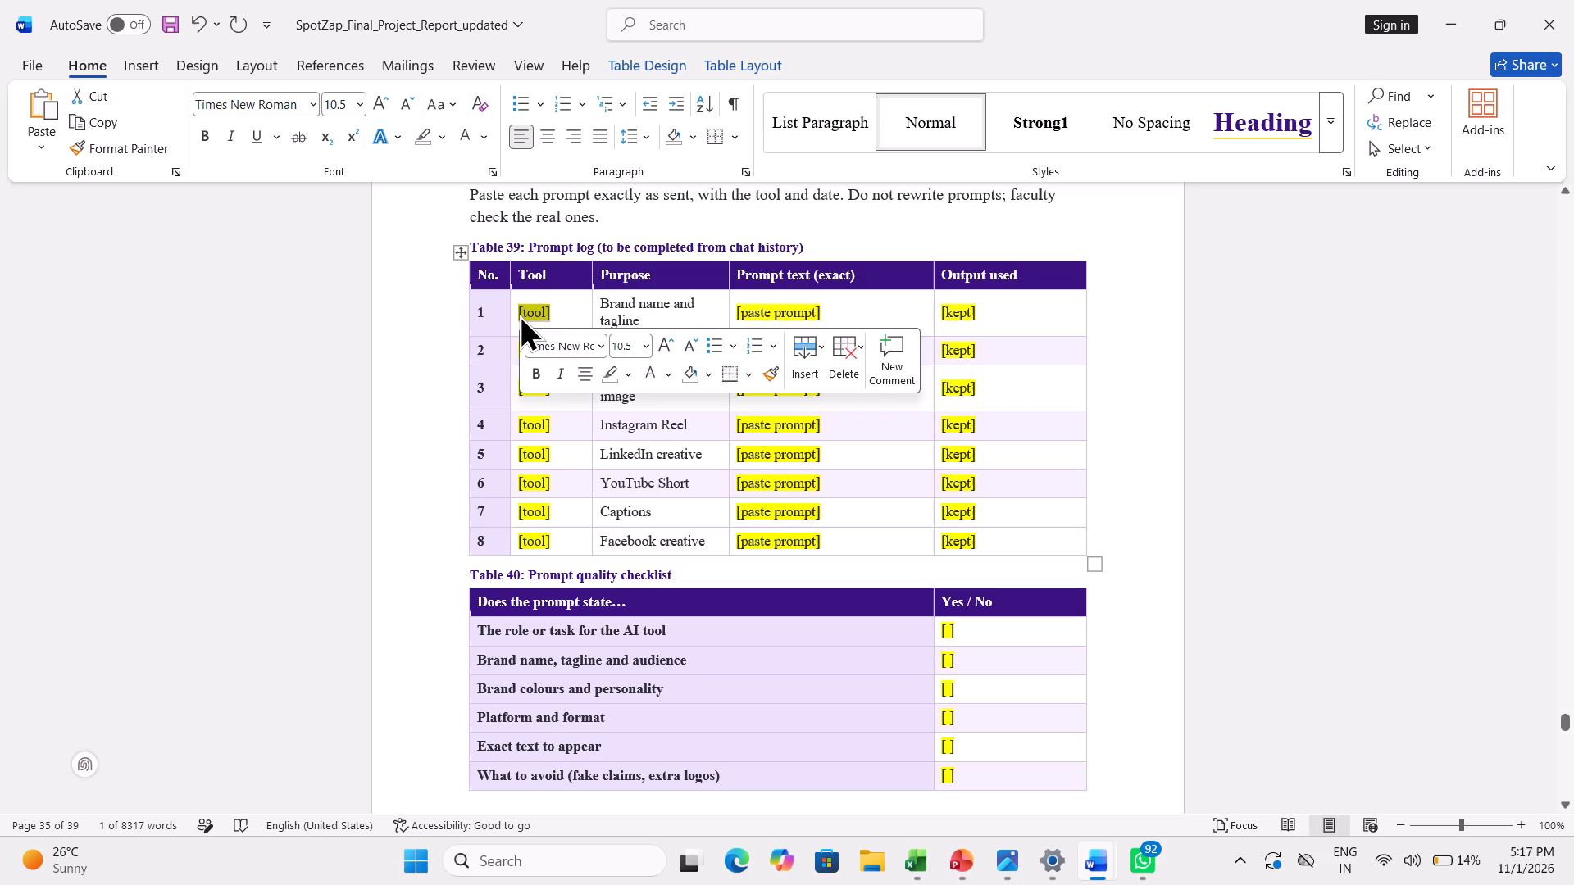
{"action": "key", "text": "BackSpace"}
Save the updated SpotZap project report under its existing file name.
{"action": "scroll", "coordinate": [519, 314], "scroll_direction": "up", "scroll_amount": 1}
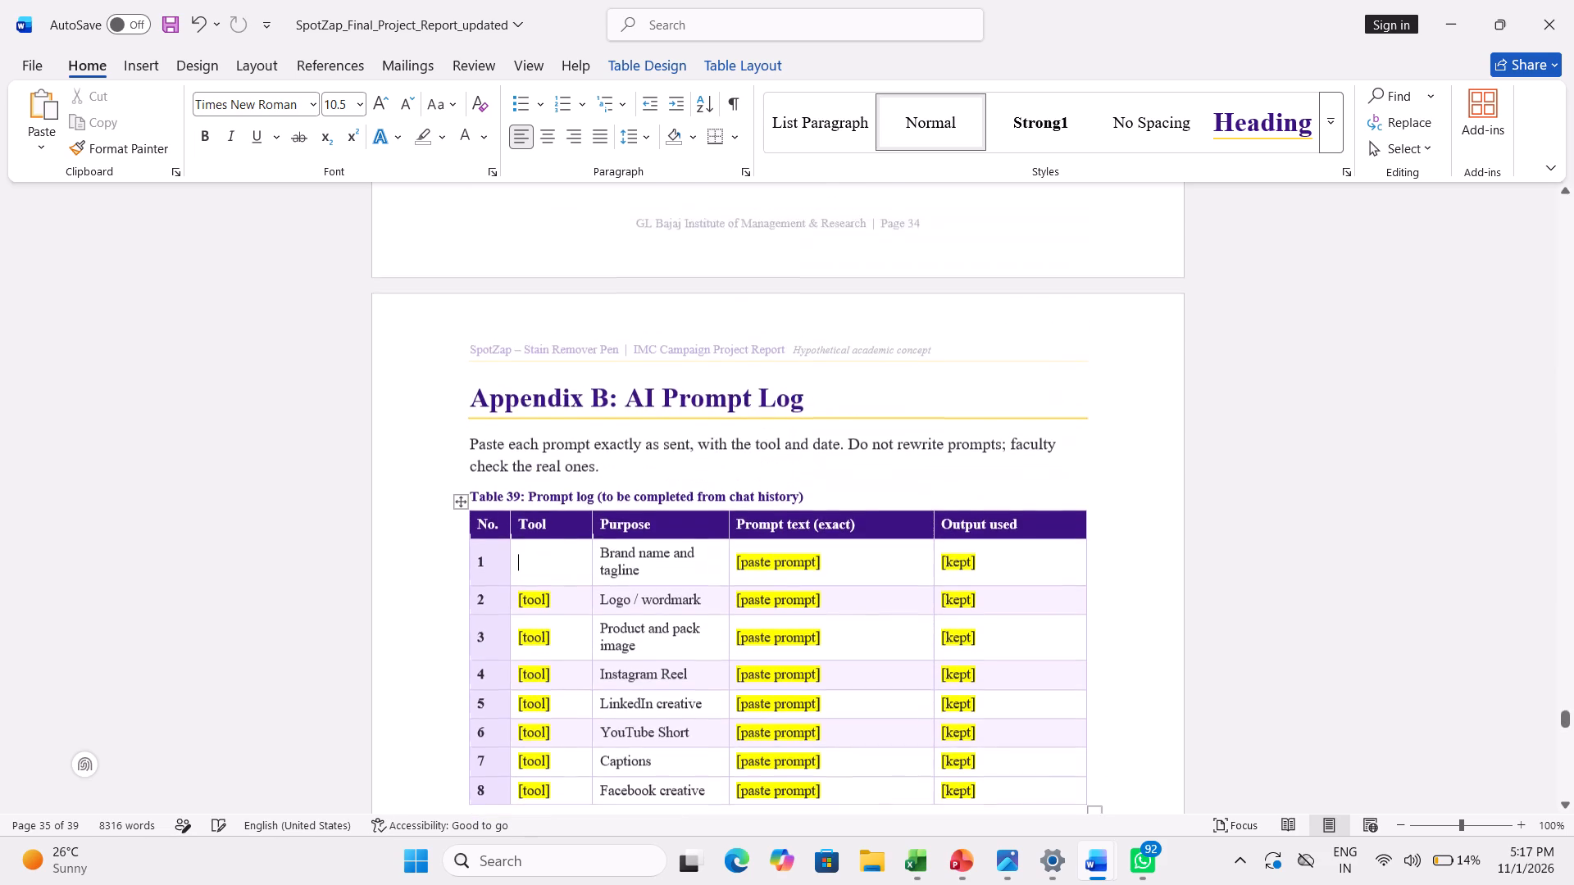
{"action": "scroll", "coordinate": [519, 314], "scroll_direction": "up", "scroll_amount": 6}
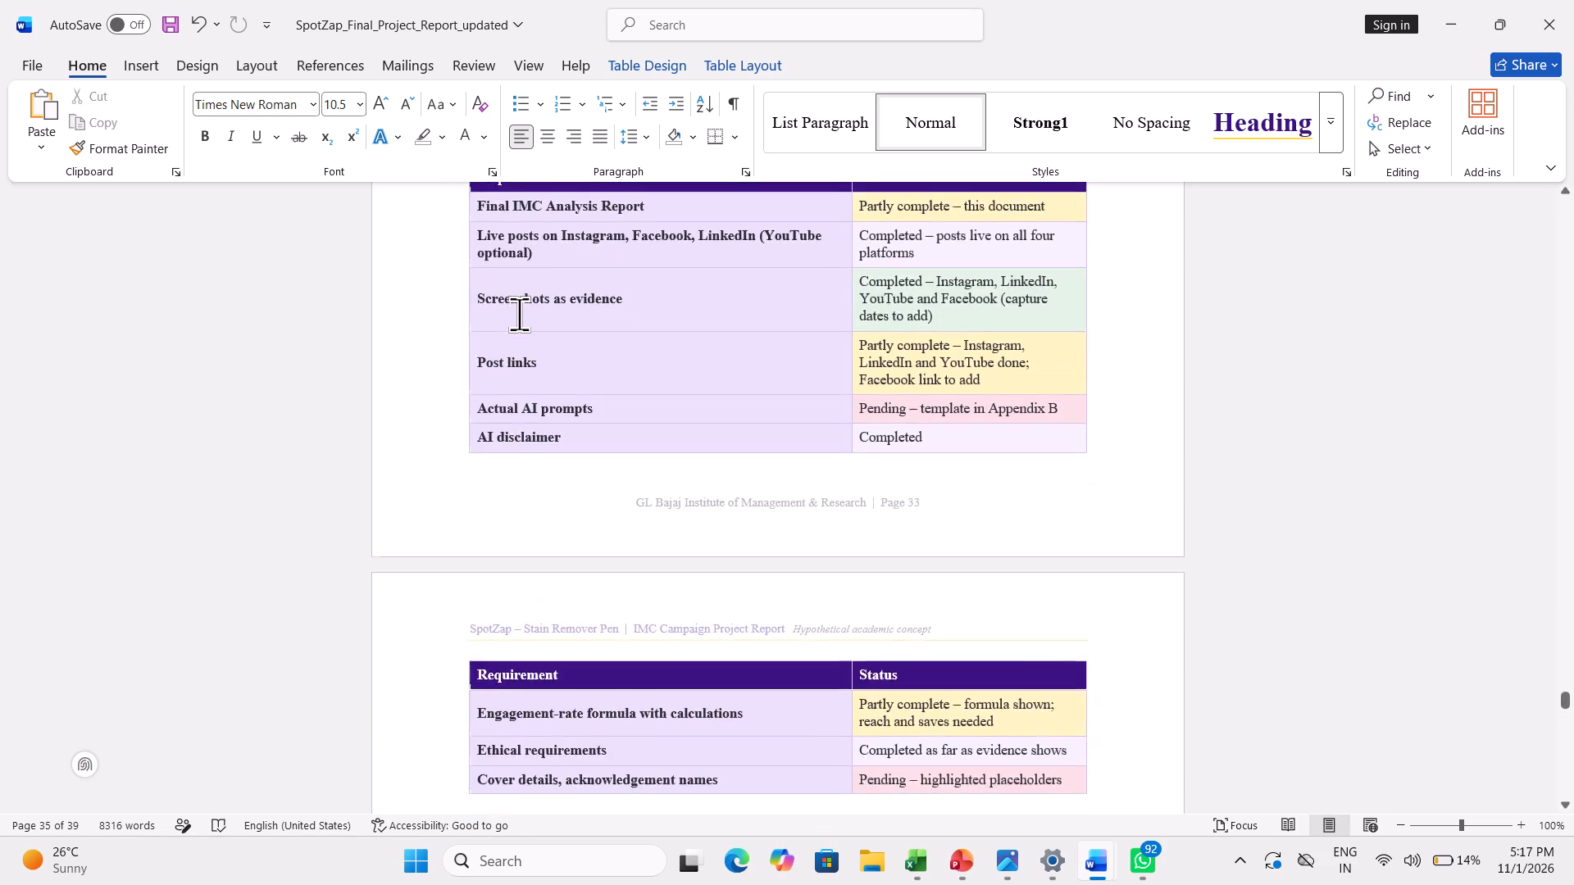
{"action": "scroll", "coordinate": [519, 314], "scroll_direction": "up", "scroll_amount": 1}
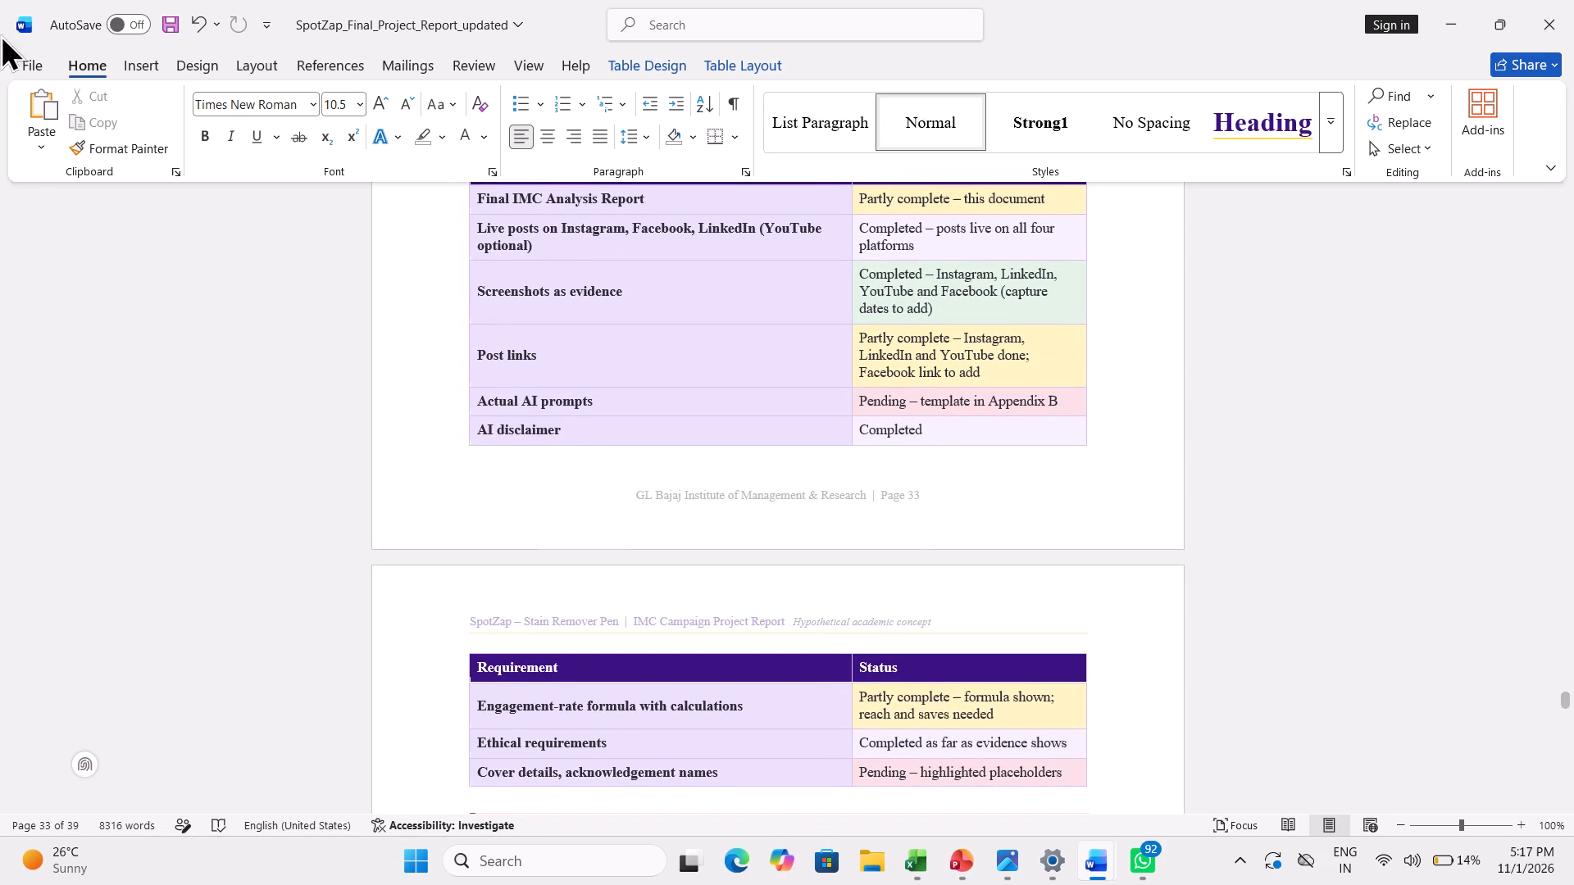
{"action": "left_click", "coordinate": [35, 67]}
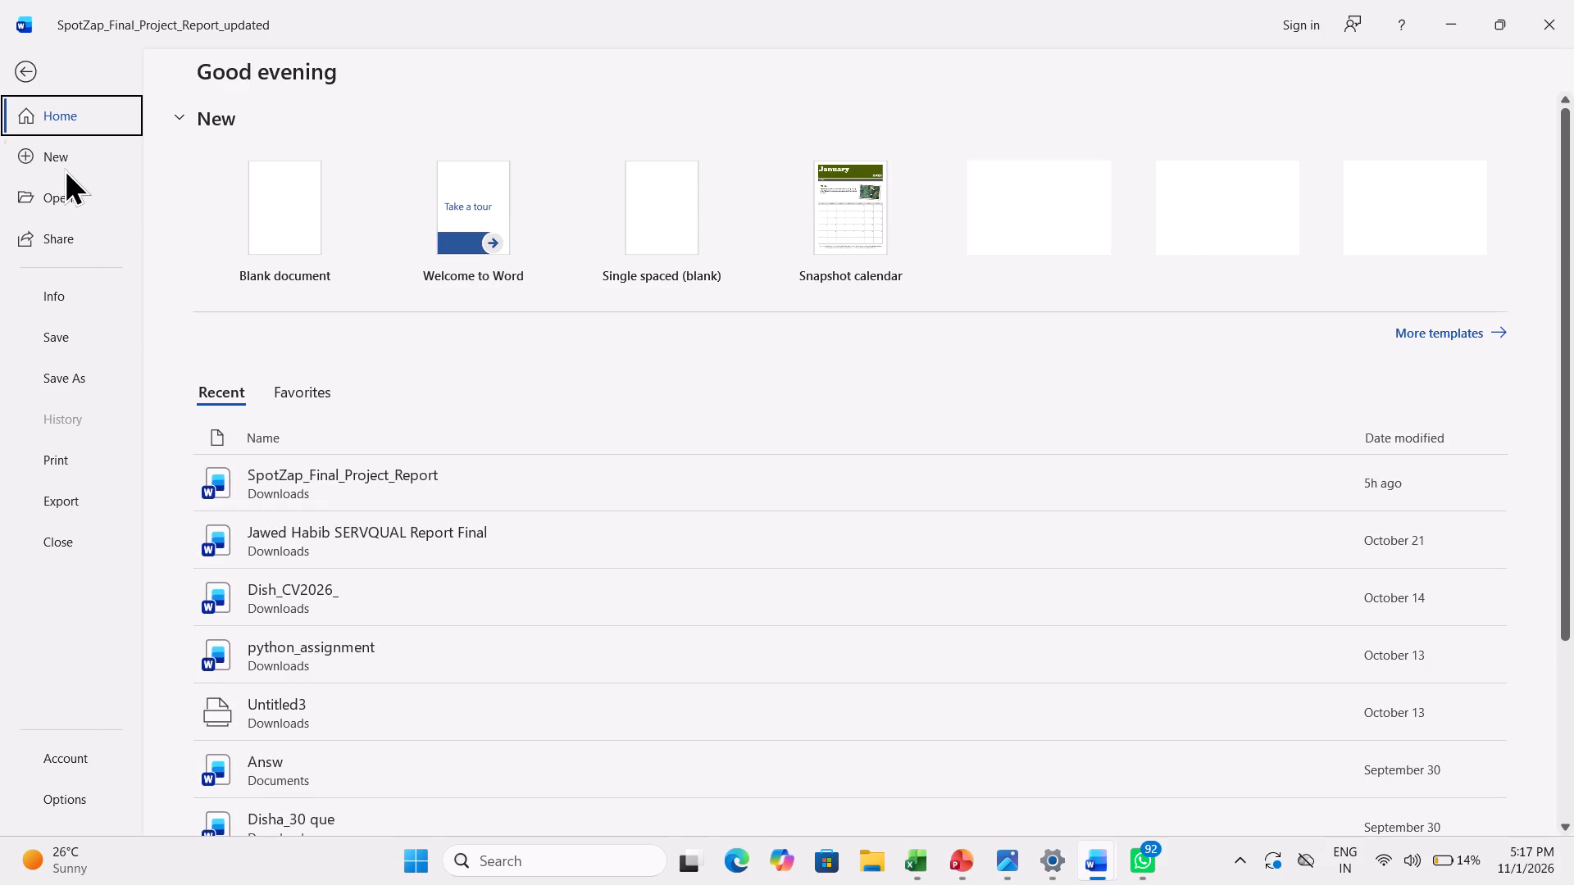
{"action": "left_click", "coordinate": [16, 64]}
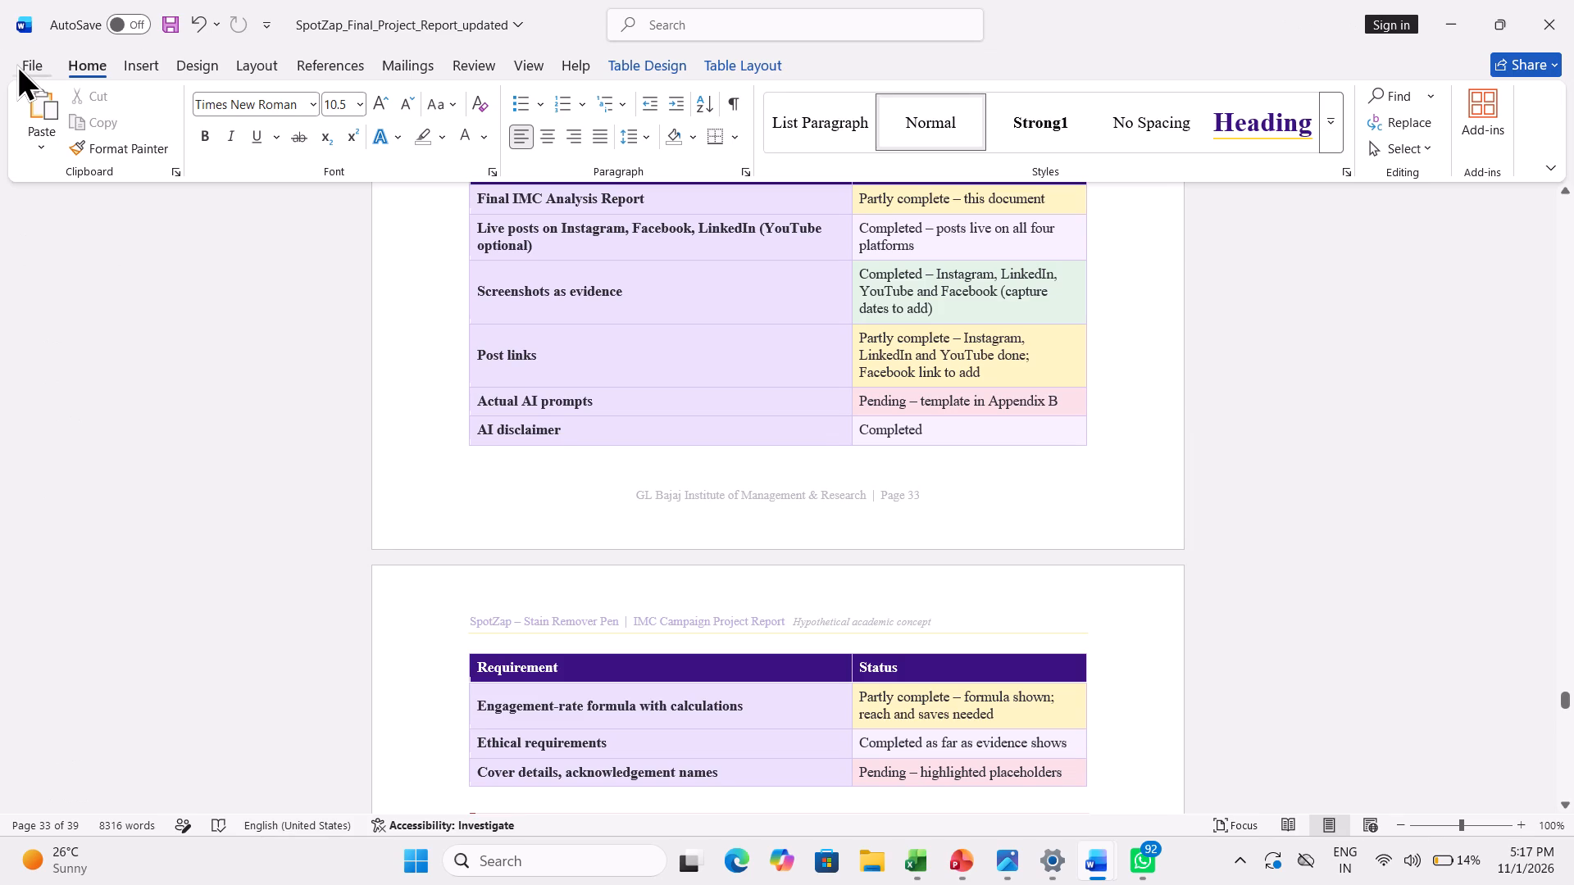
{"action": "key", "text": "ctrl+s"}
{"action": "key", "text": "ctrl+s"}
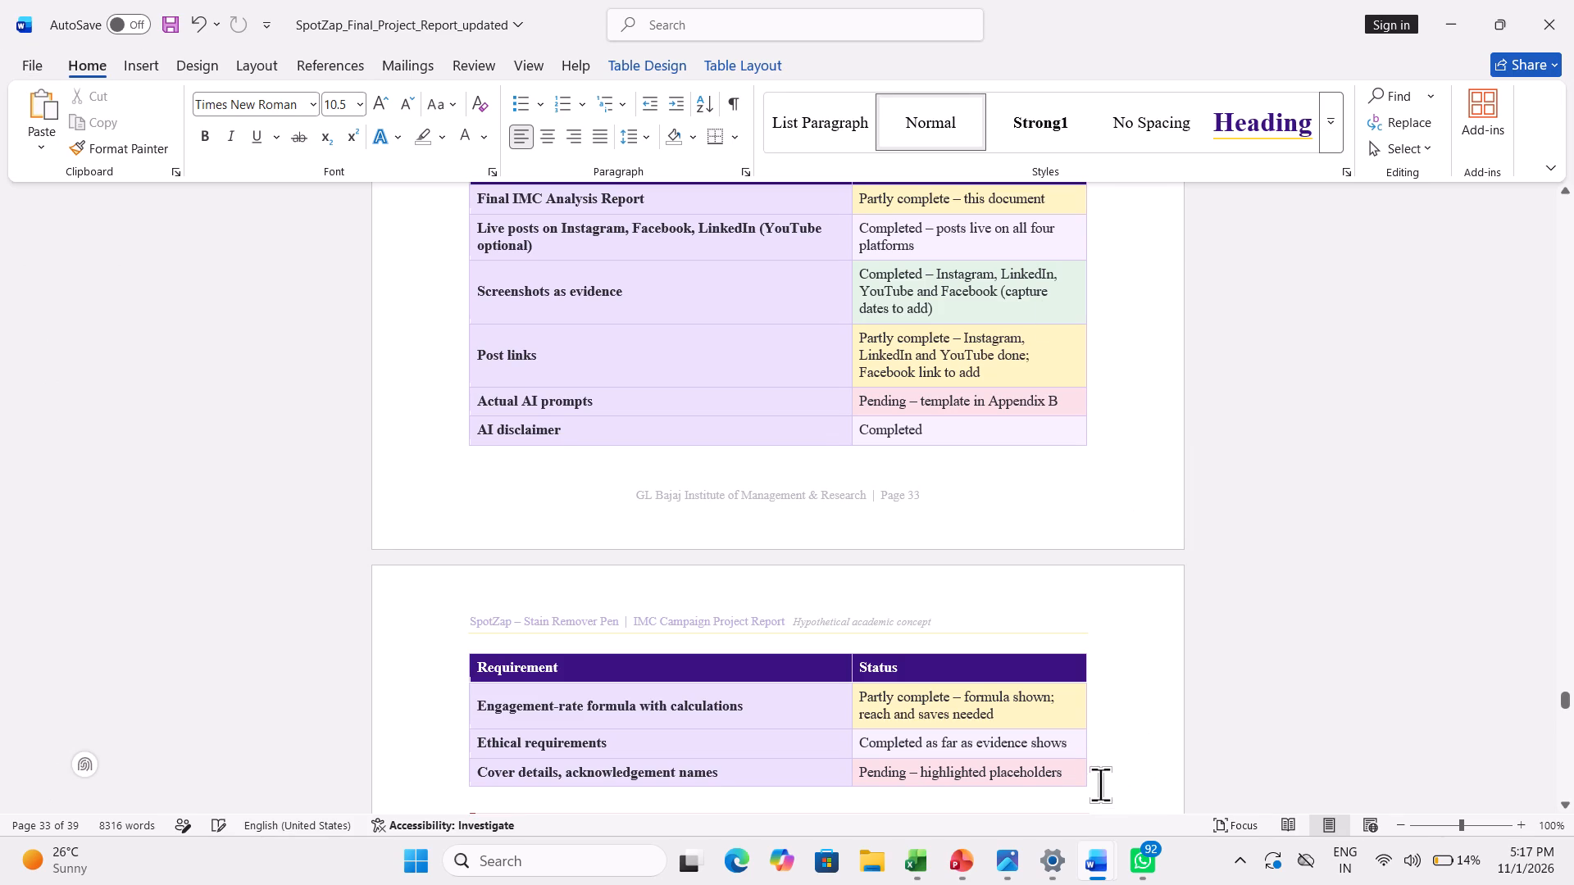
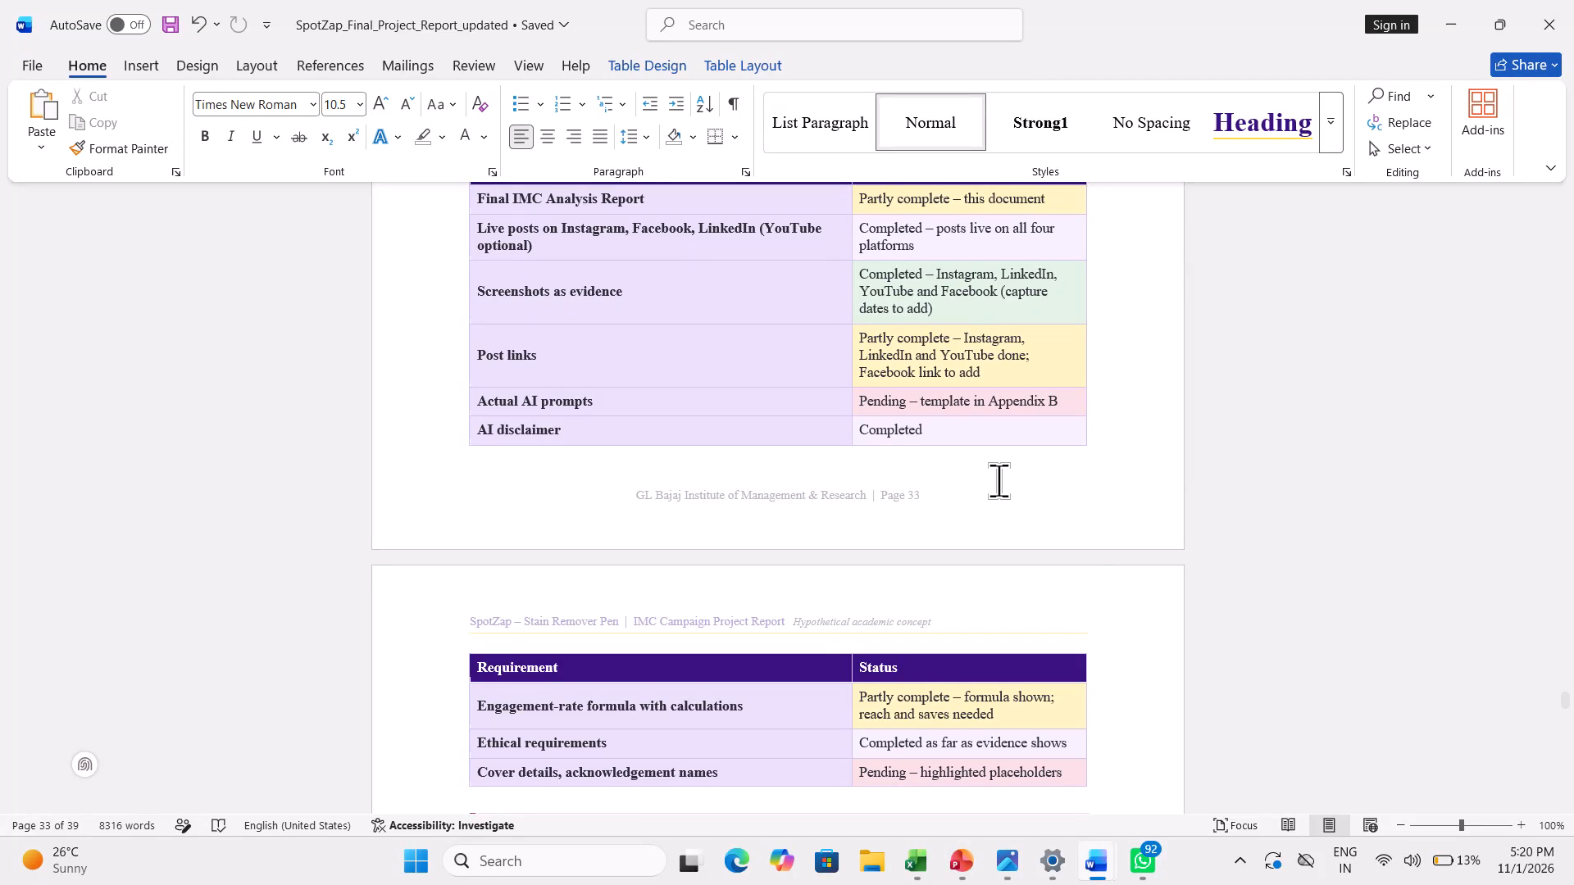
Review the report's closing requirement-status table and appendices for remaining placeholders, returning to Table 39, Prompt log, in Appendix B.
{"action": "scroll", "coordinate": [999, 480], "scroll_direction": "down", "scroll_amount": 10}
{"action": "scroll", "coordinate": [999, 480], "scroll_direction": "up", "scroll_amount": 2}
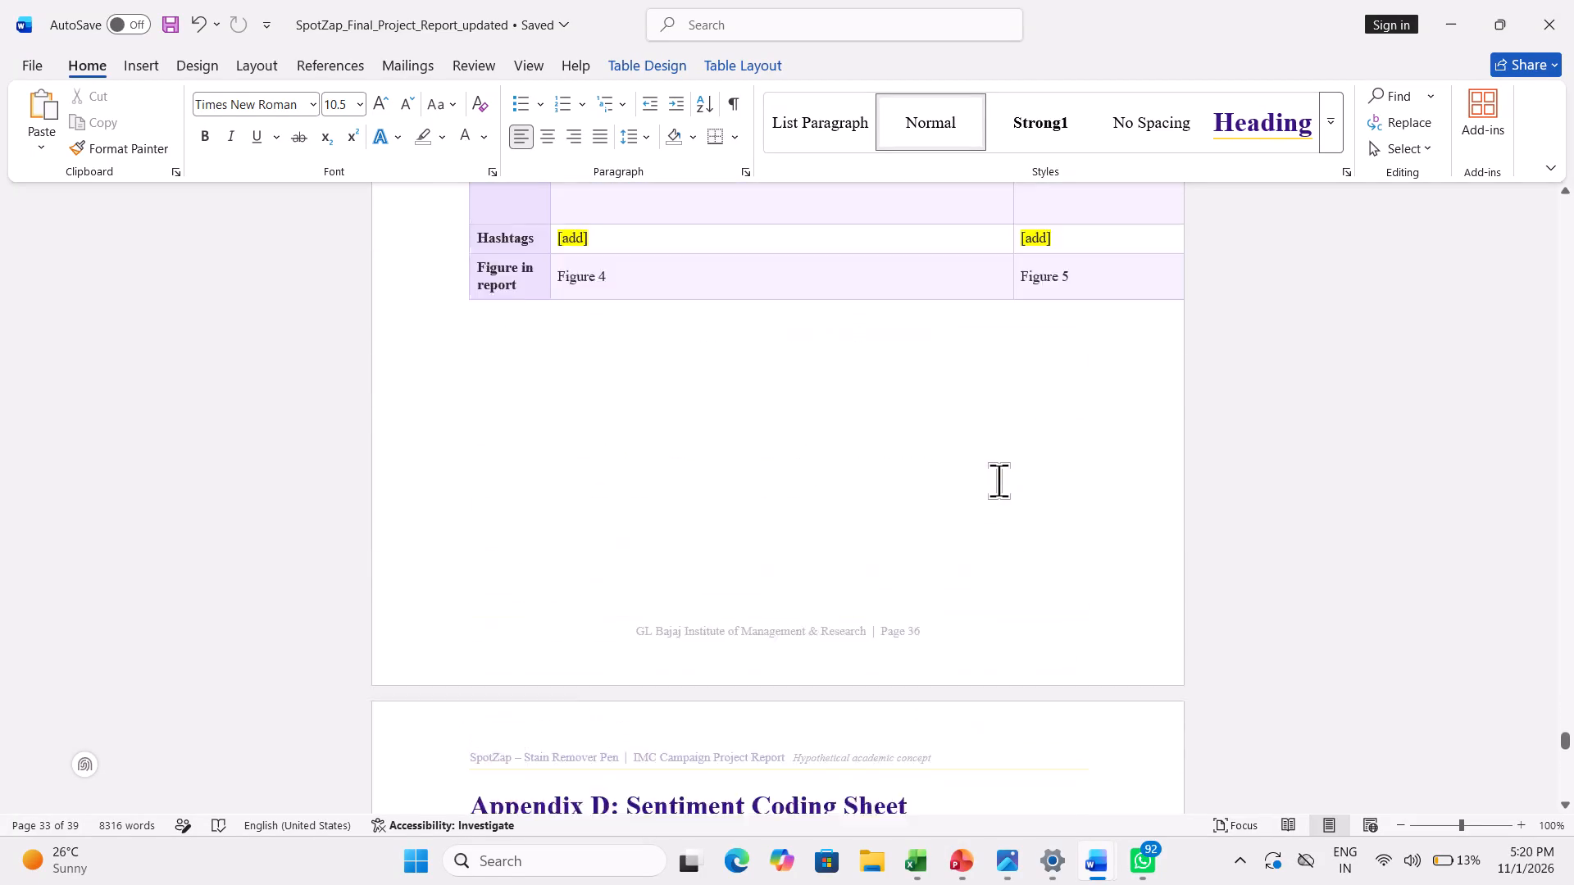
{"action": "scroll", "coordinate": [999, 480], "scroll_direction": "up", "scroll_amount": 1}
{"action": "scroll", "coordinate": [999, 480], "scroll_direction": "down", "scroll_amount": 6}
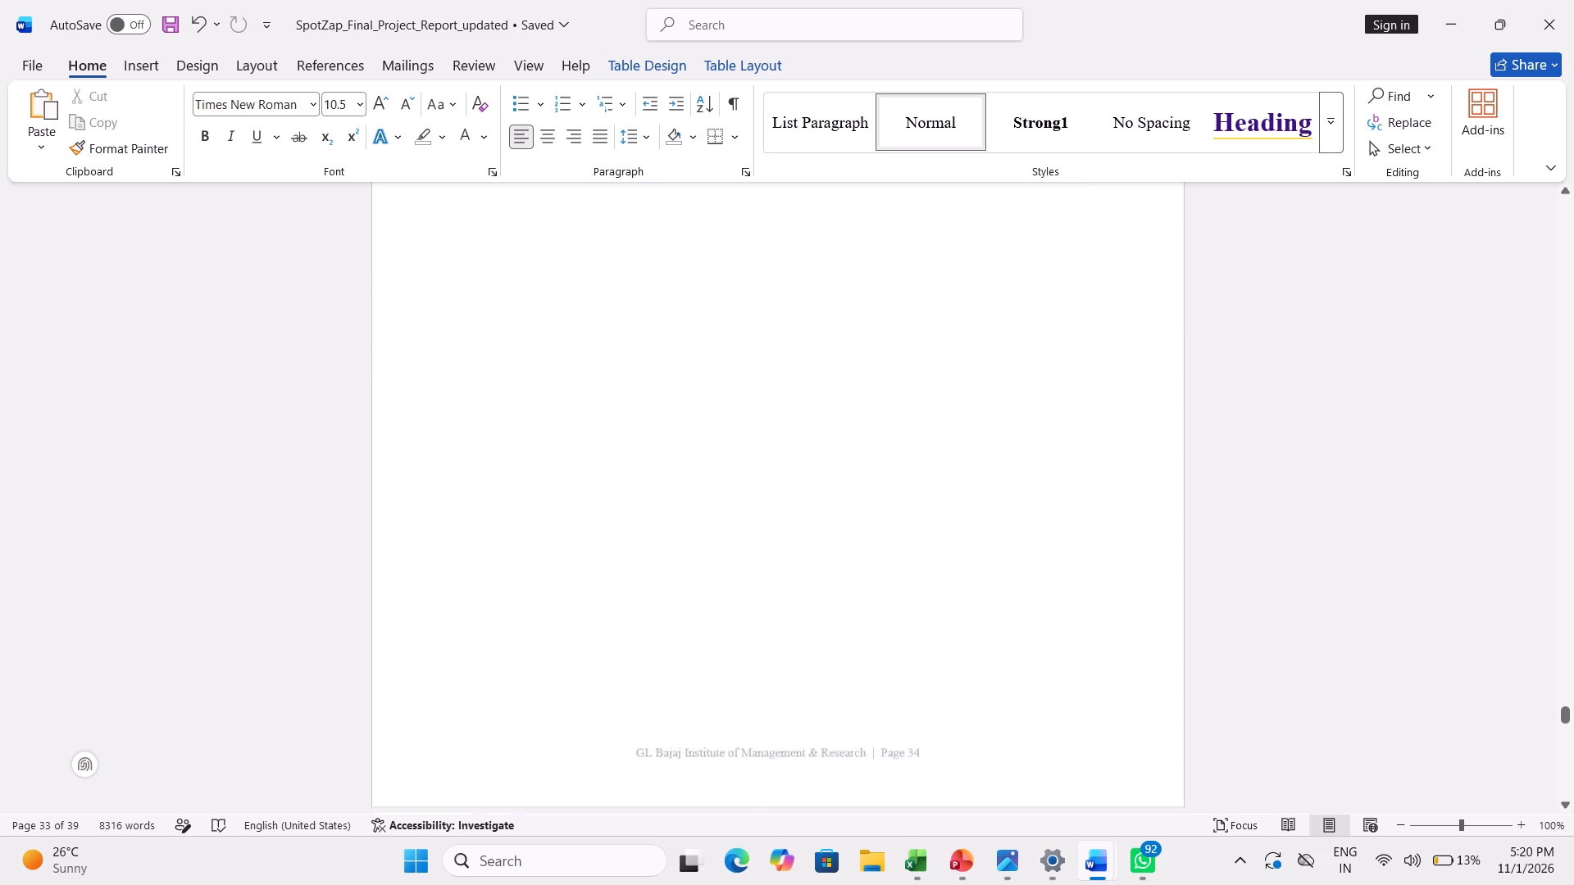
{"action": "scroll", "coordinate": [999, 480], "scroll_direction": "down", "scroll_amount": 3}
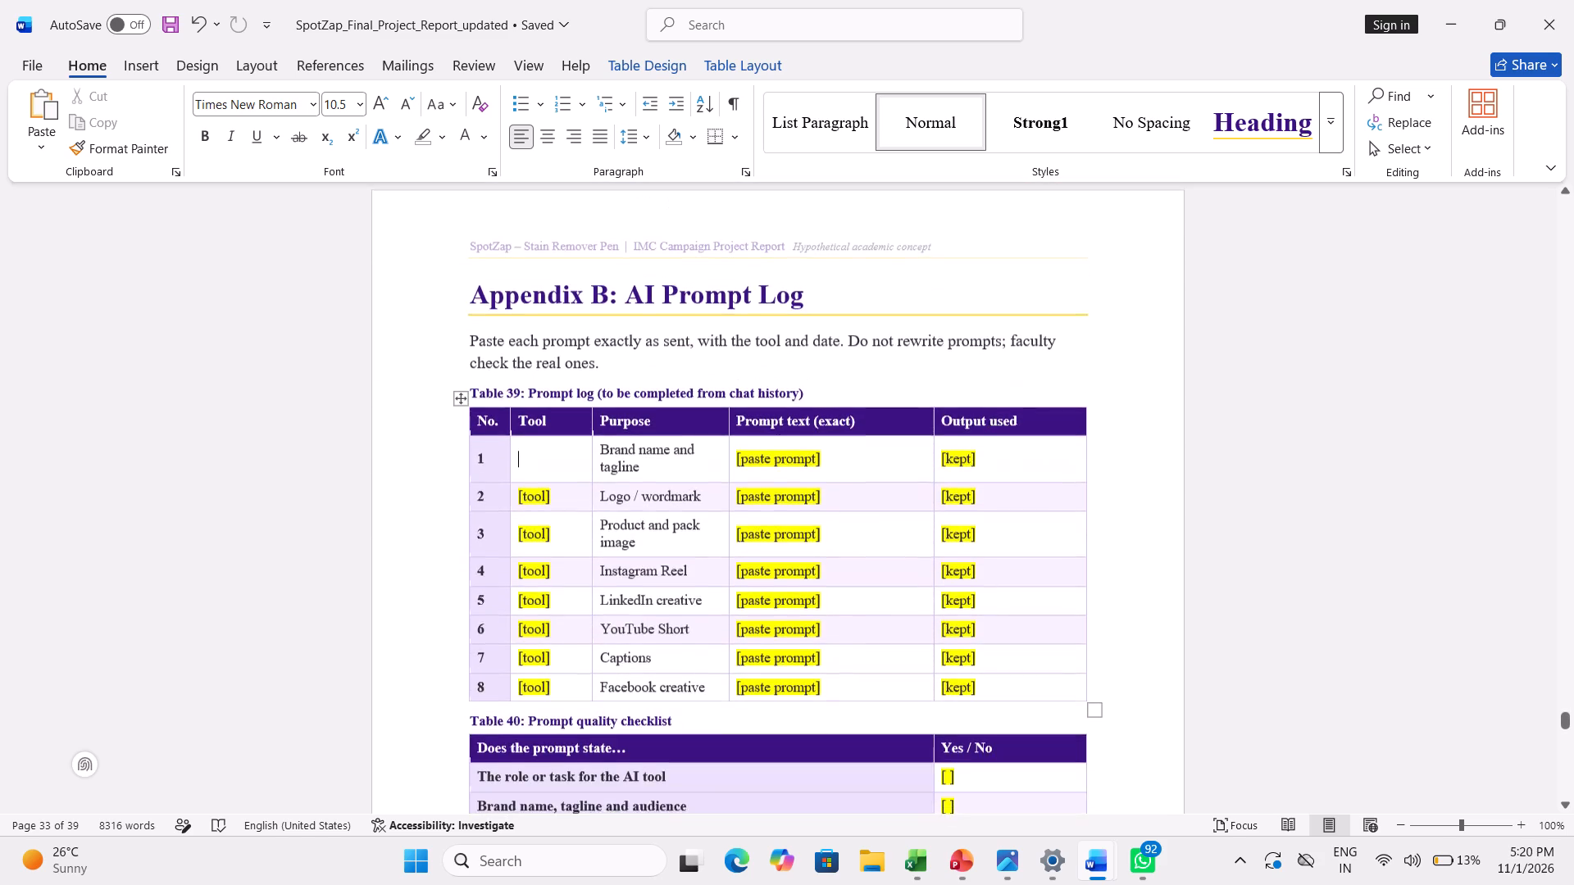
{"action": "scroll", "coordinate": [999, 480], "scroll_direction": "down", "scroll_amount": 1}
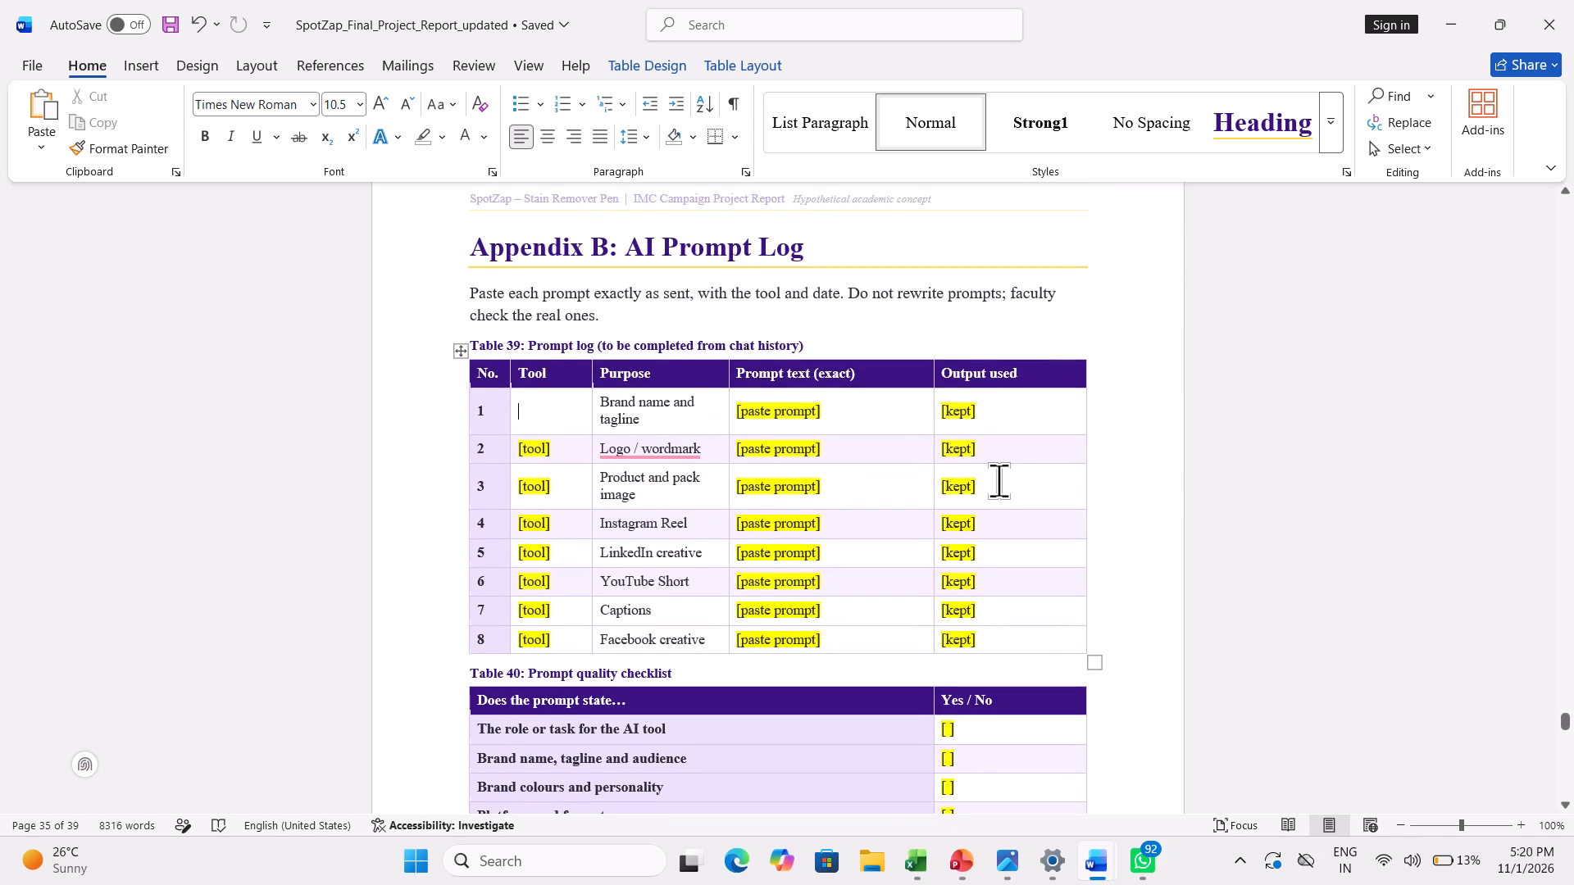
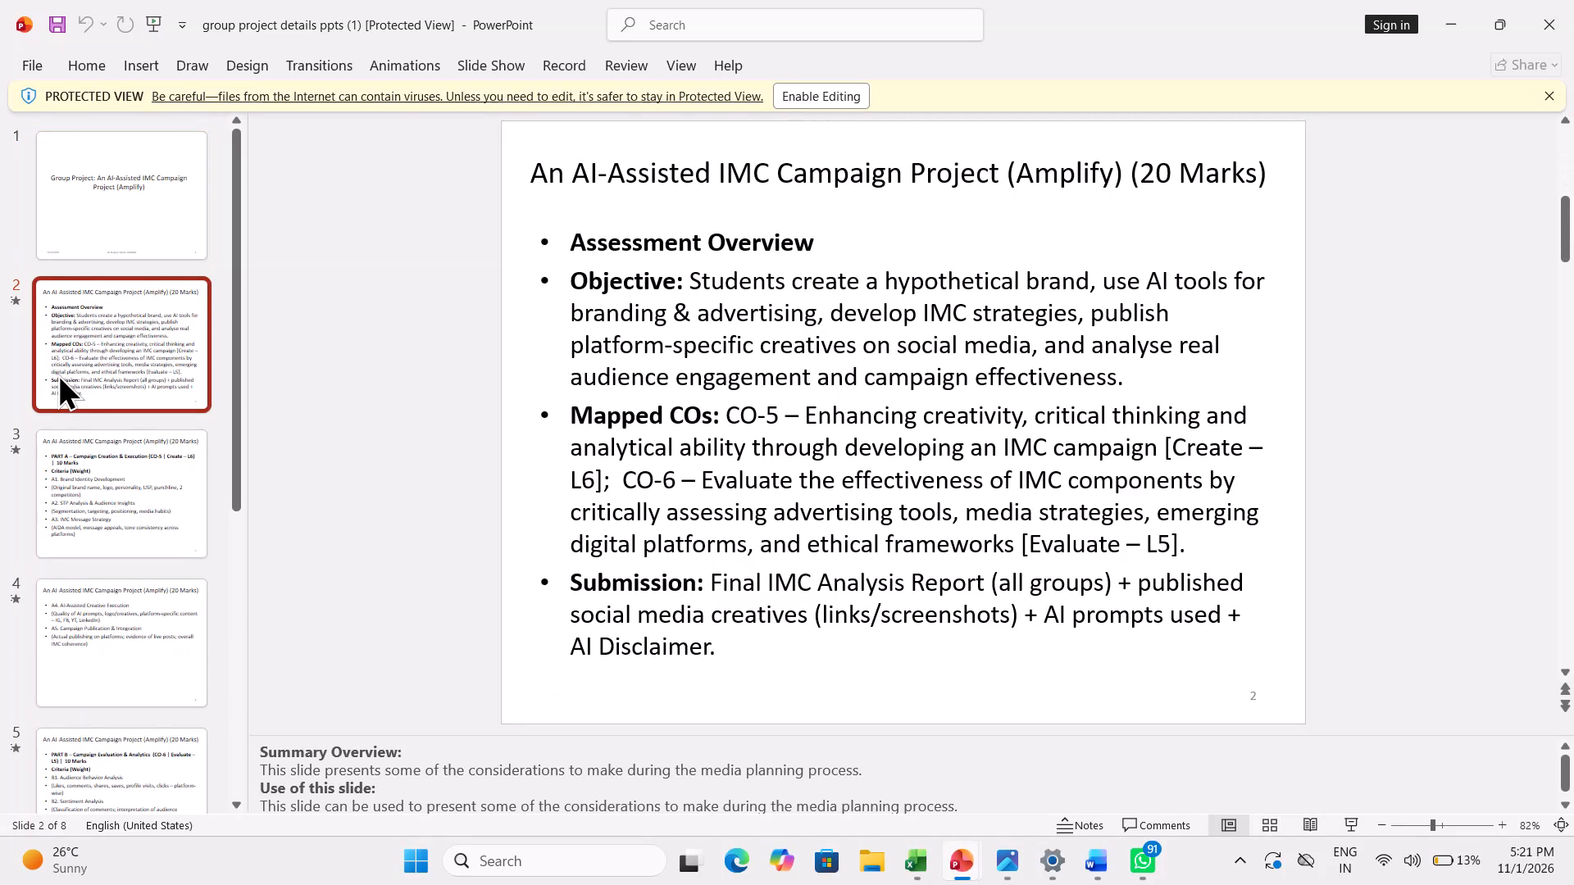
Review slides 3 to 8 of the group project brief for the Part A and Part B criteria, guidelines and engagement rate formula.
{"action": "key", "text": "Down"}
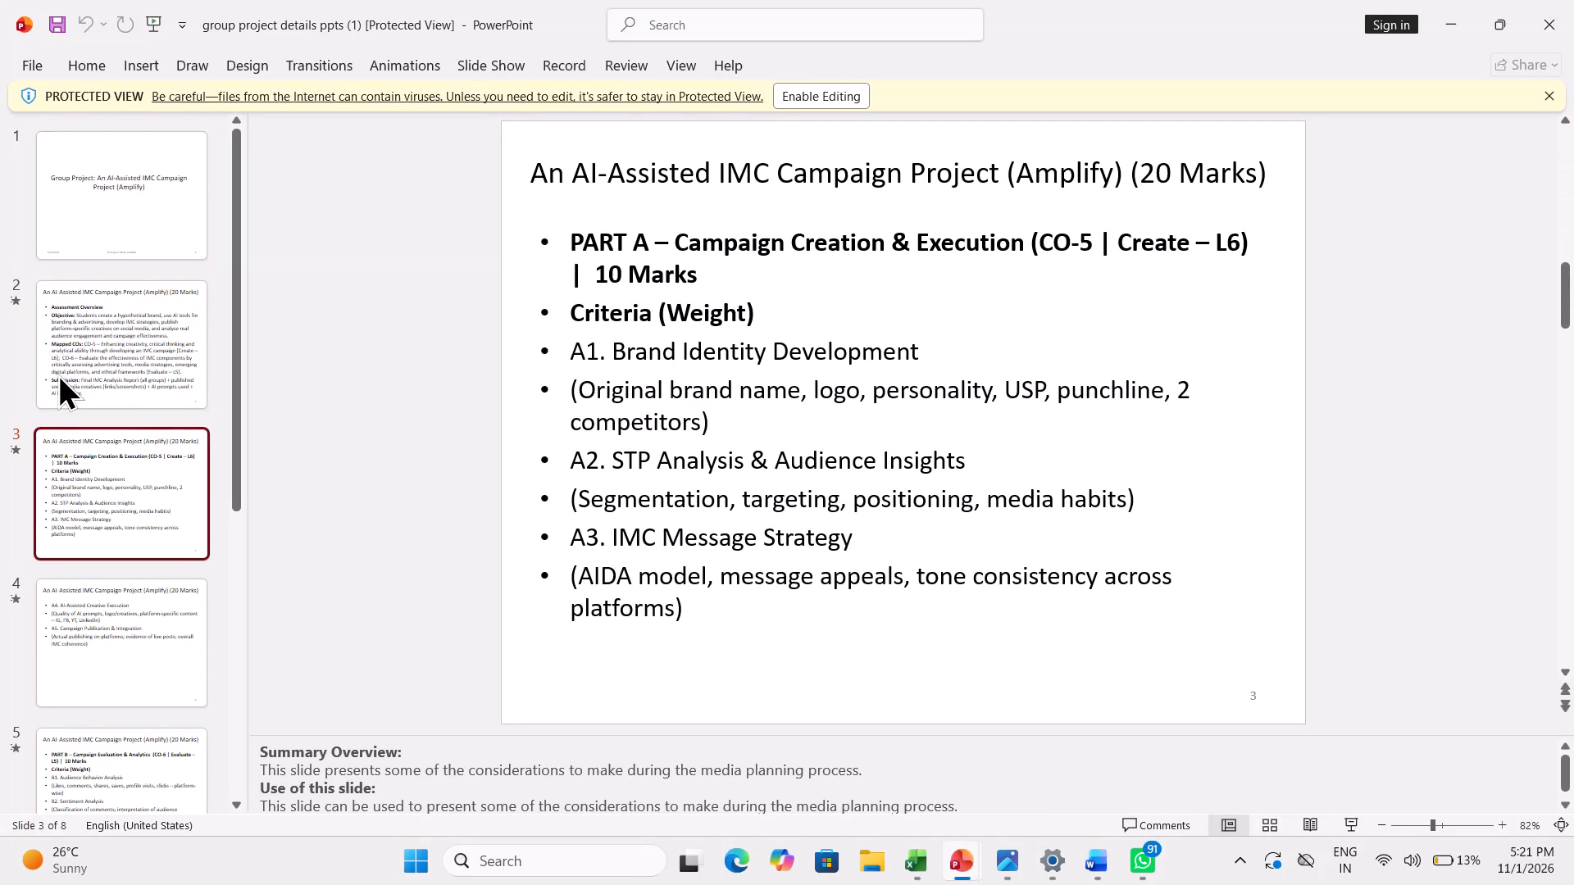
{"action": "key", "text": "Down"}
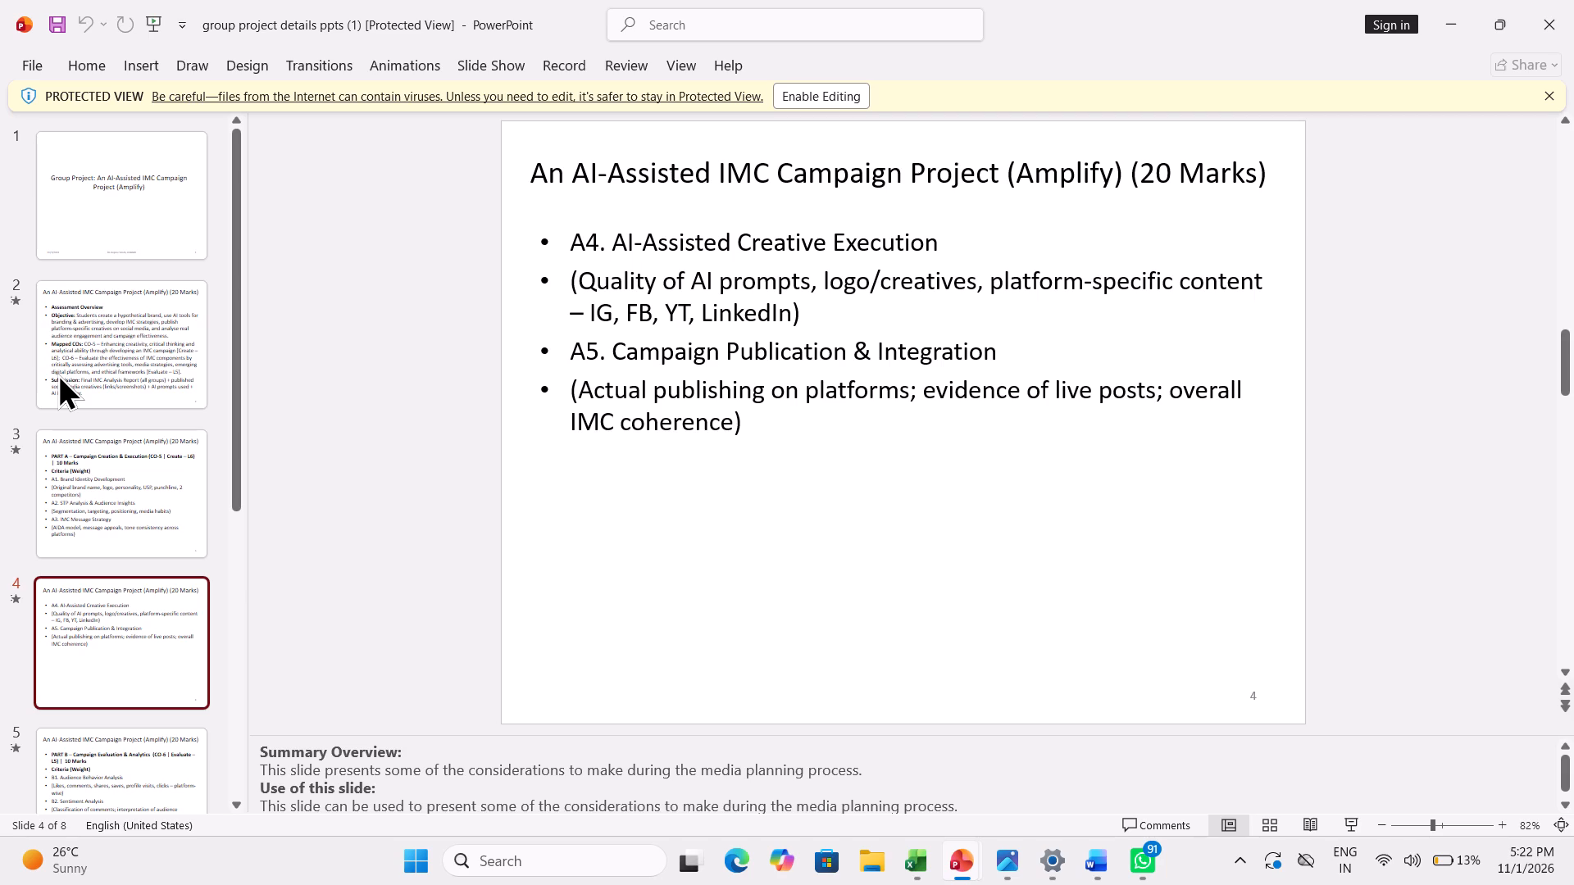
{"action": "key", "text": "Down"}
{"action": "key", "text": "Up"}
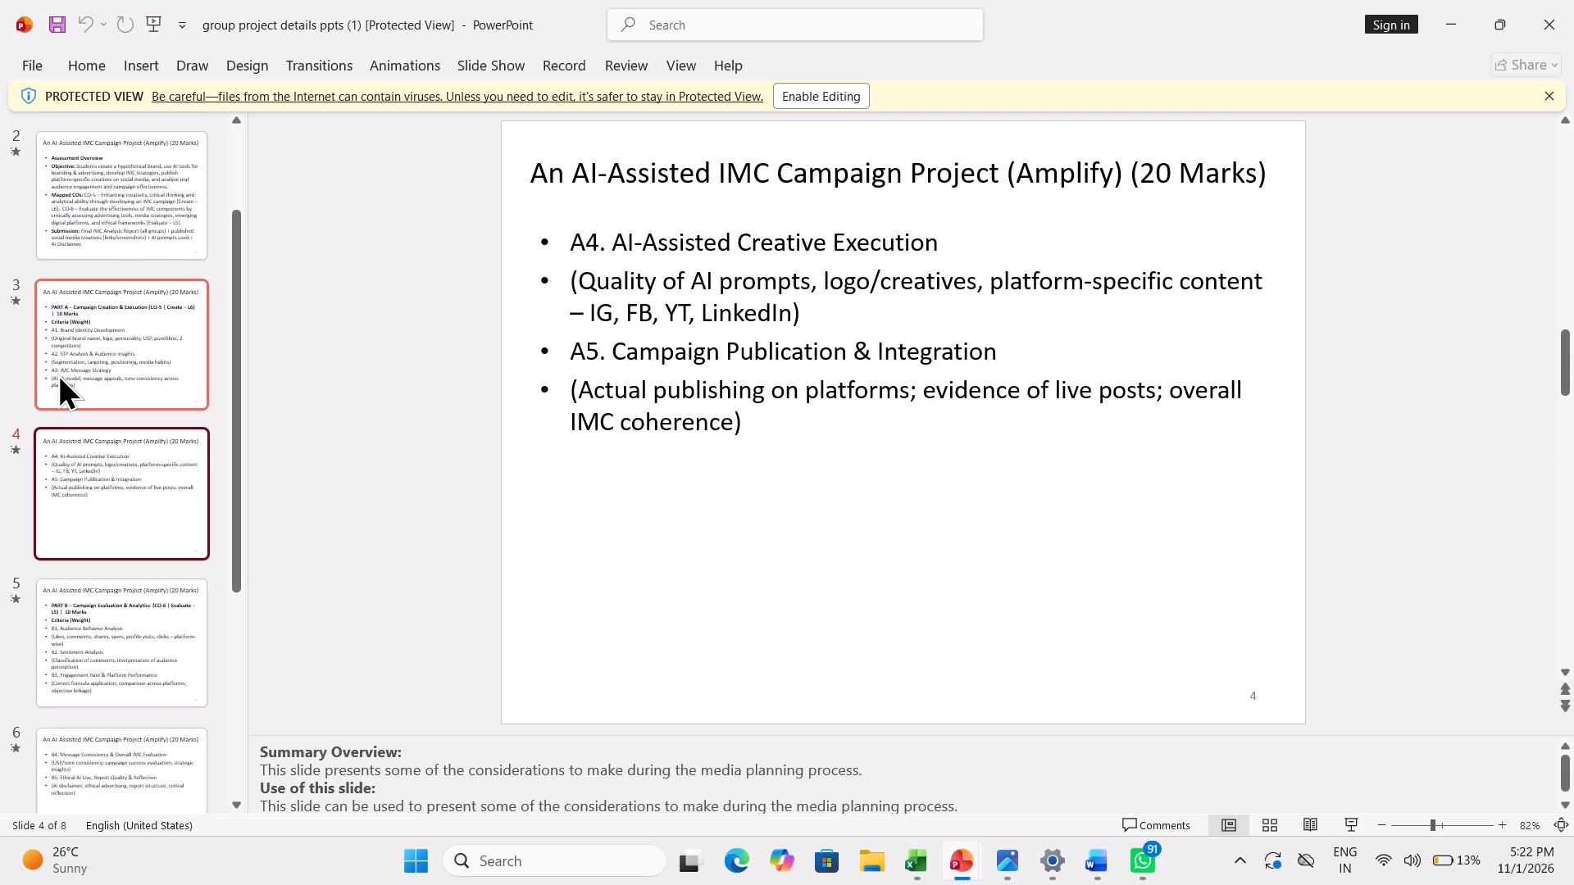
{"action": "key", "text": "Down"}
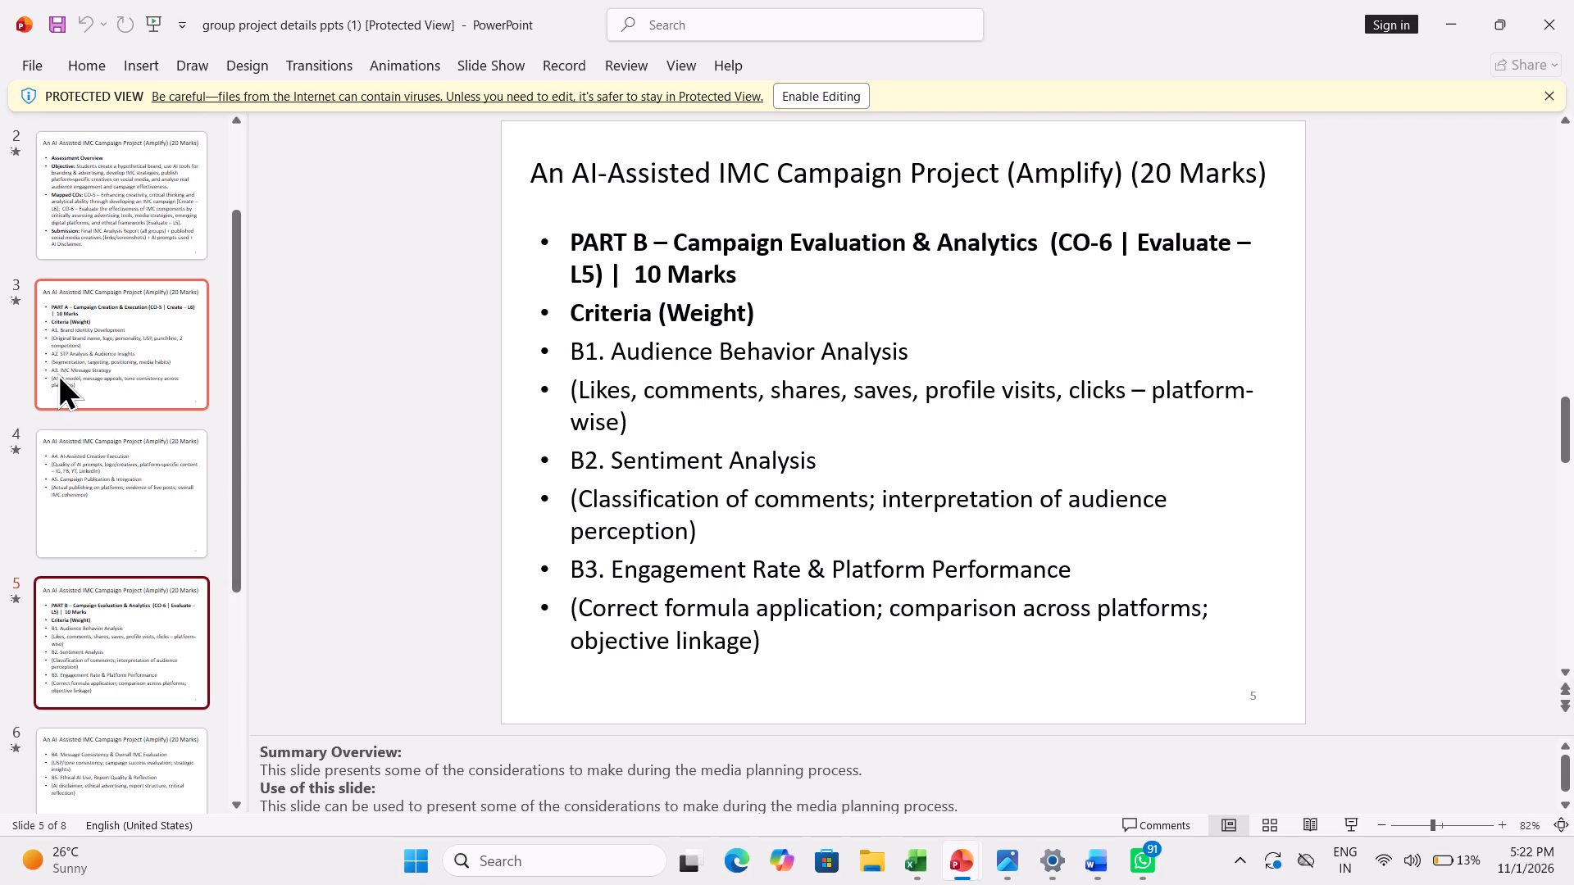
{"action": "key", "text": "Down"}
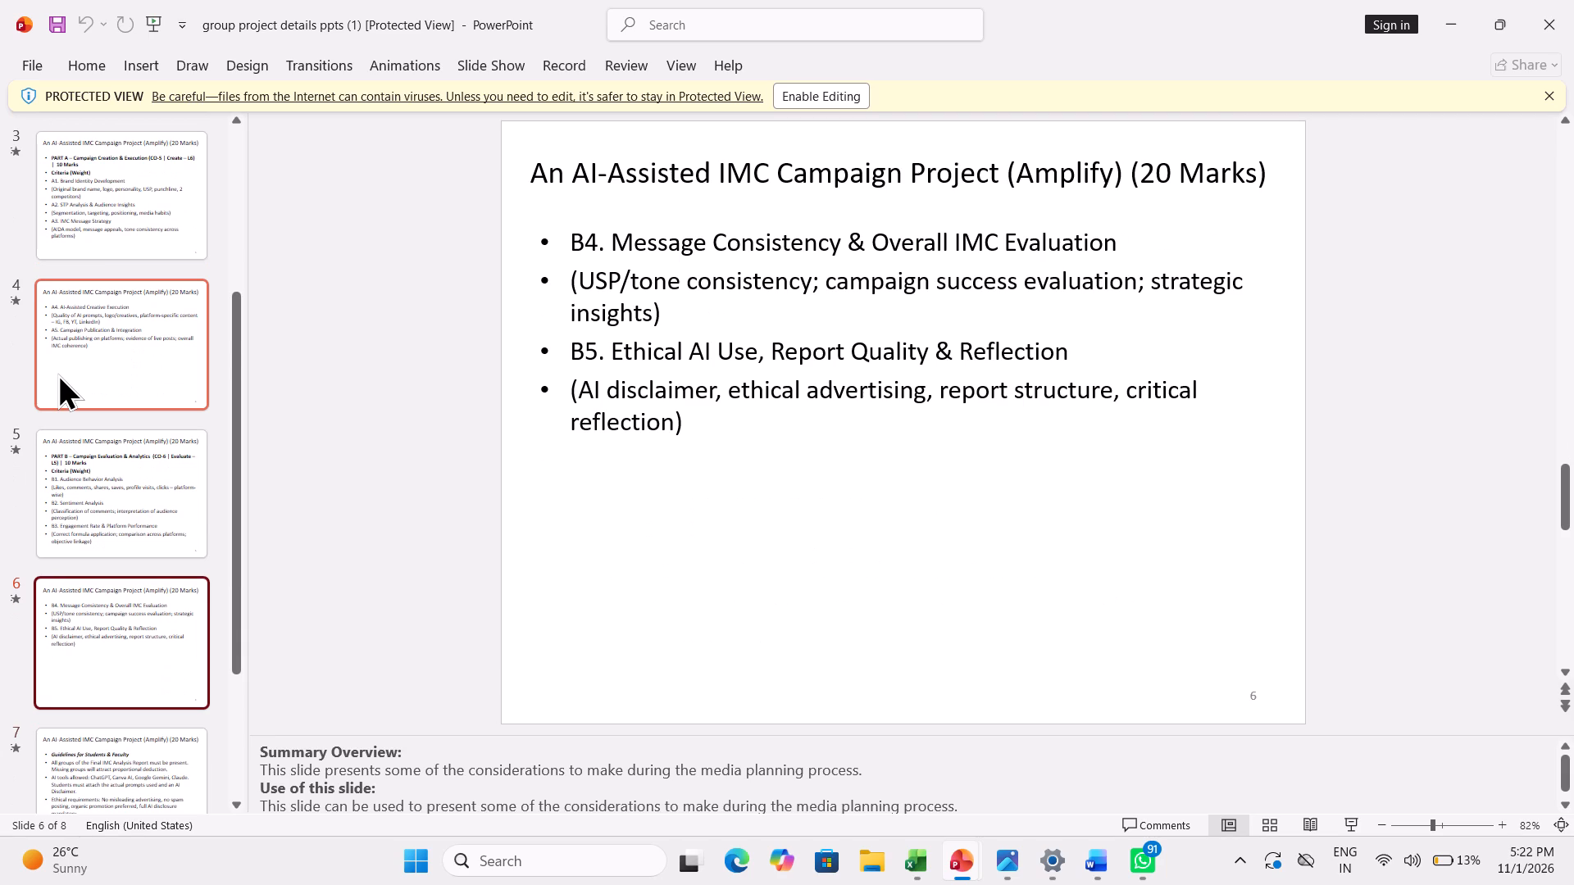
{"action": "key", "text": "Down"}
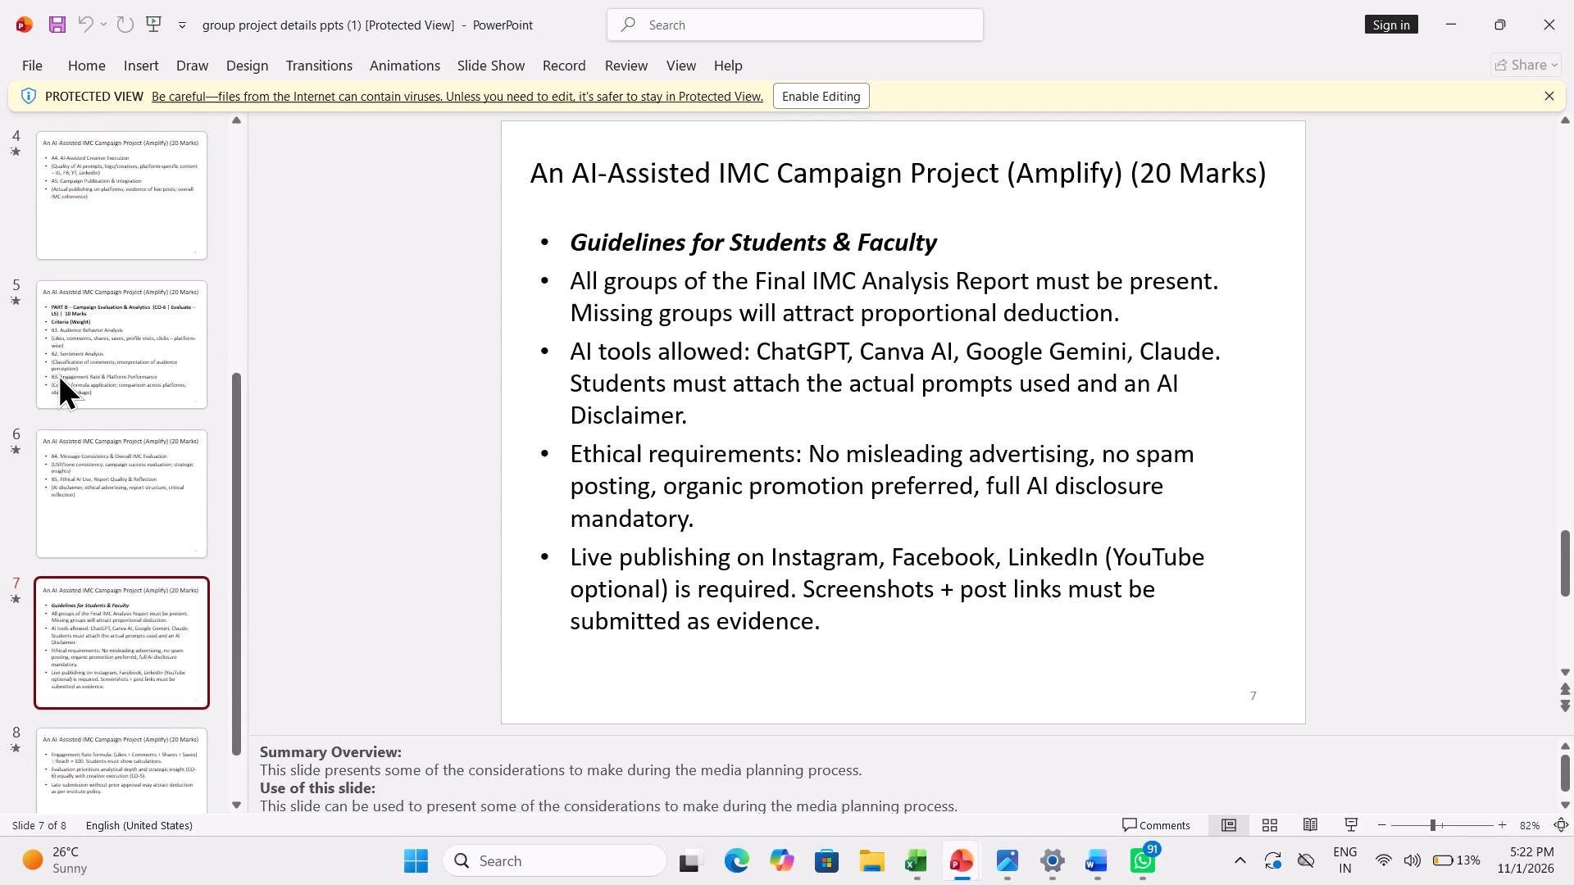
{"action": "key", "text": "Down"}
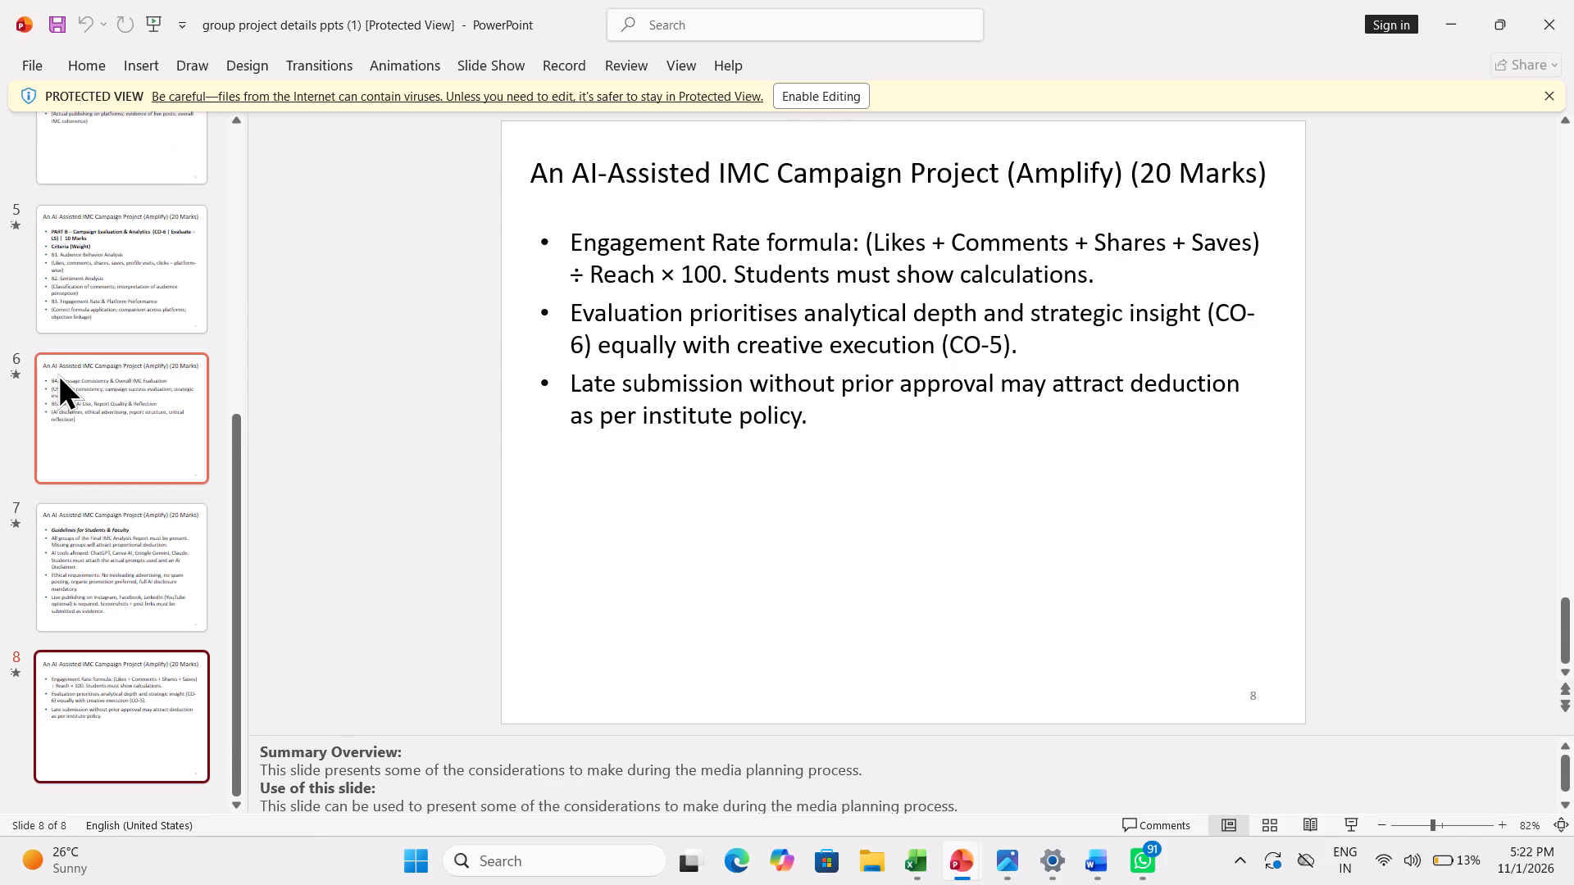
{"action": "key", "text": "Down"}
{"action": "key", "text": "Up"}
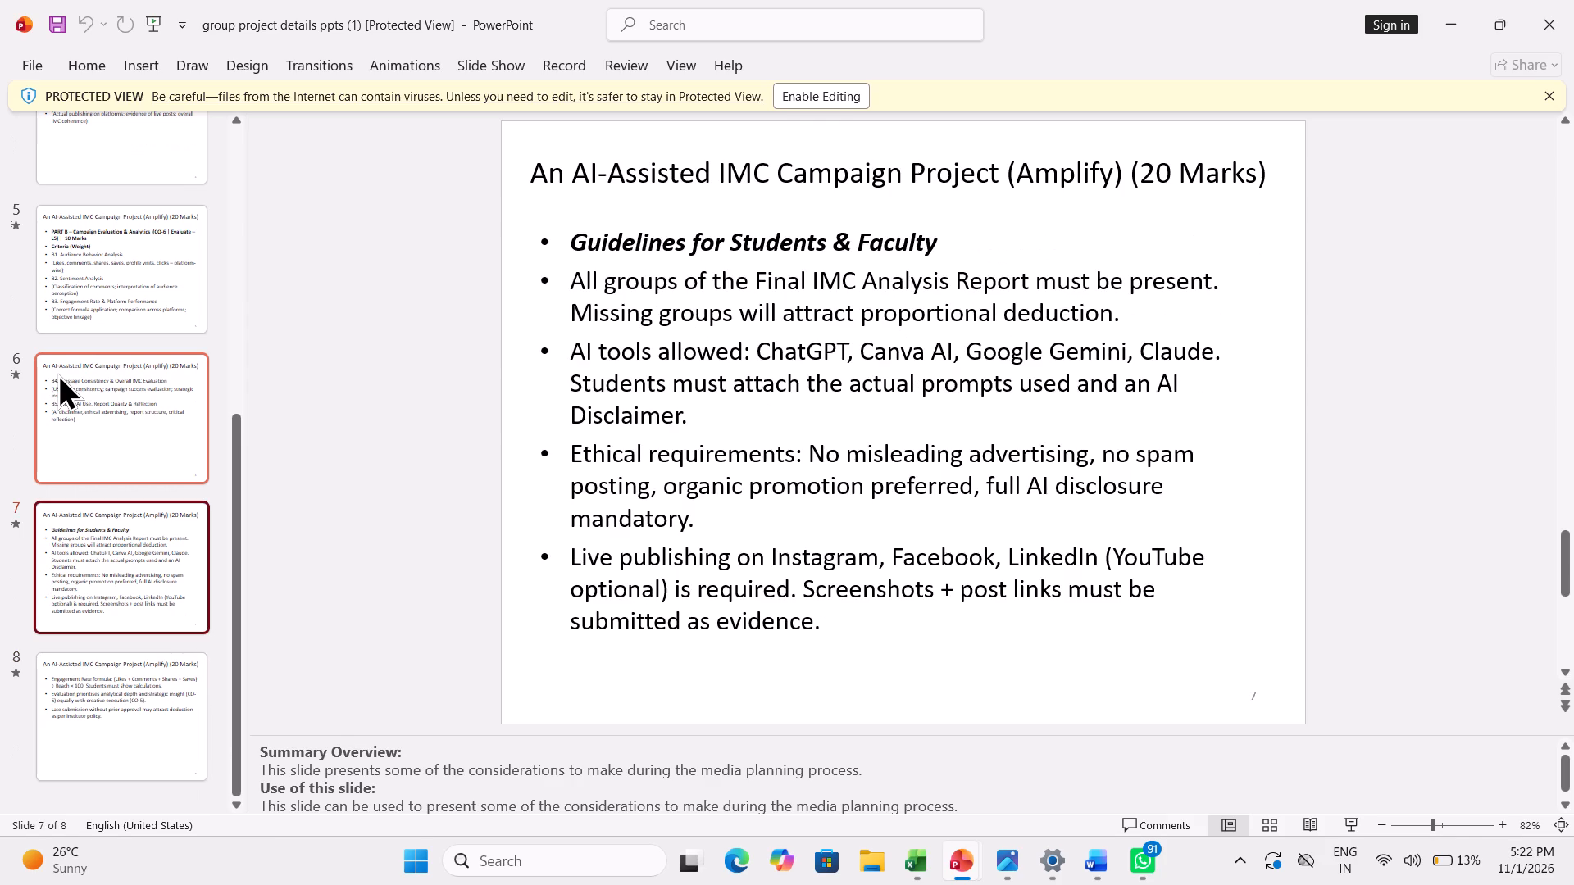
Enable editing of the group project details presentation and go to slide 6, covering criteria B4 and B5.
{"action": "left_click", "coordinate": [822, 86]}
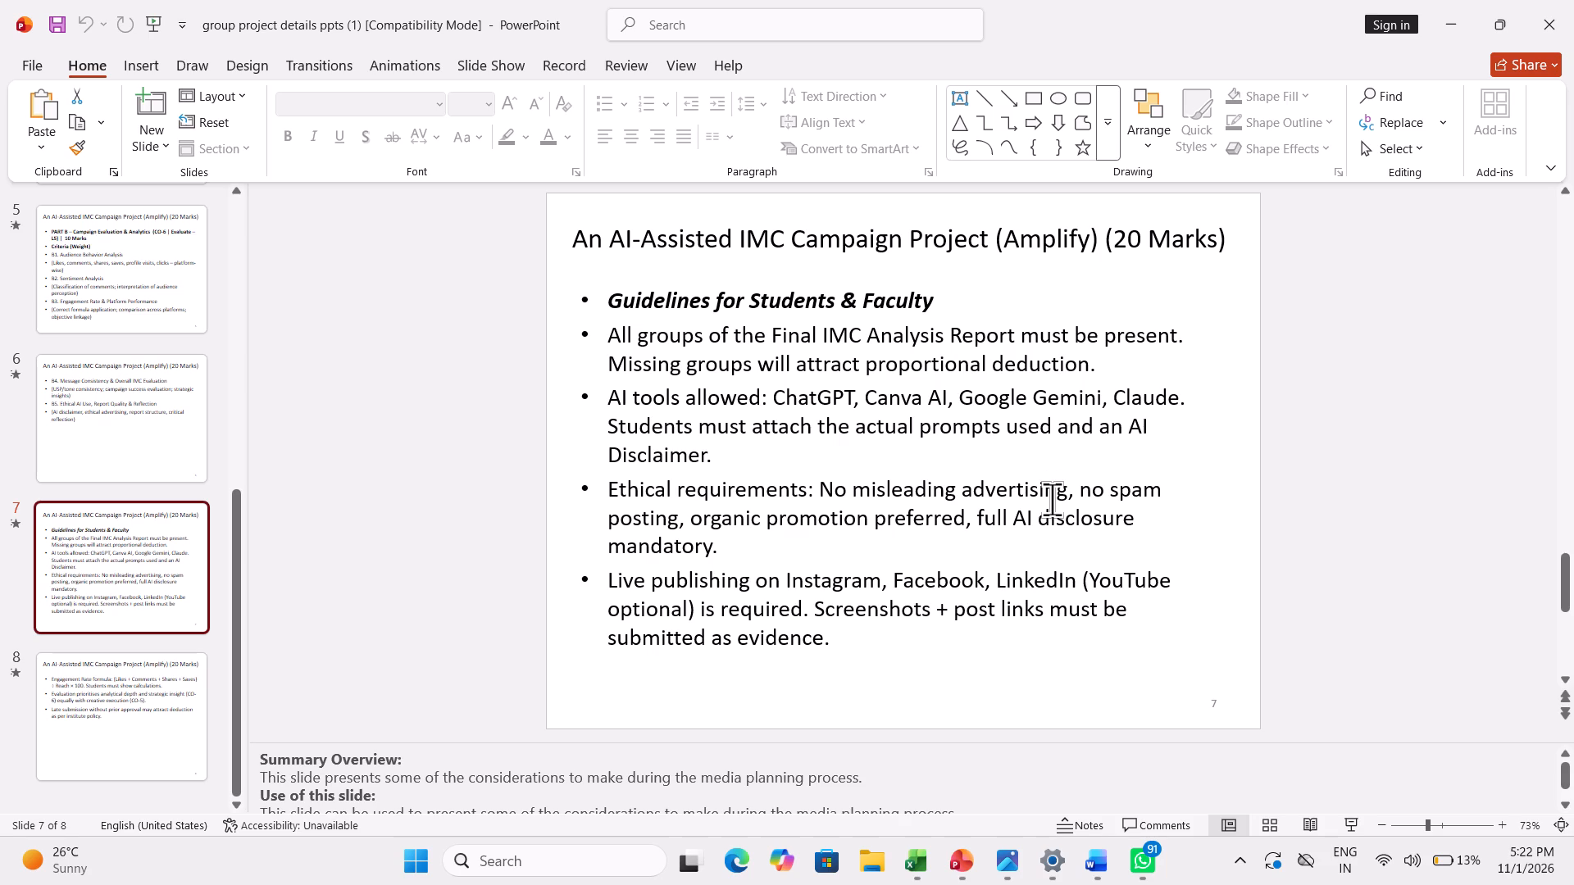
{"action": "left_click", "coordinate": [139, 426]}
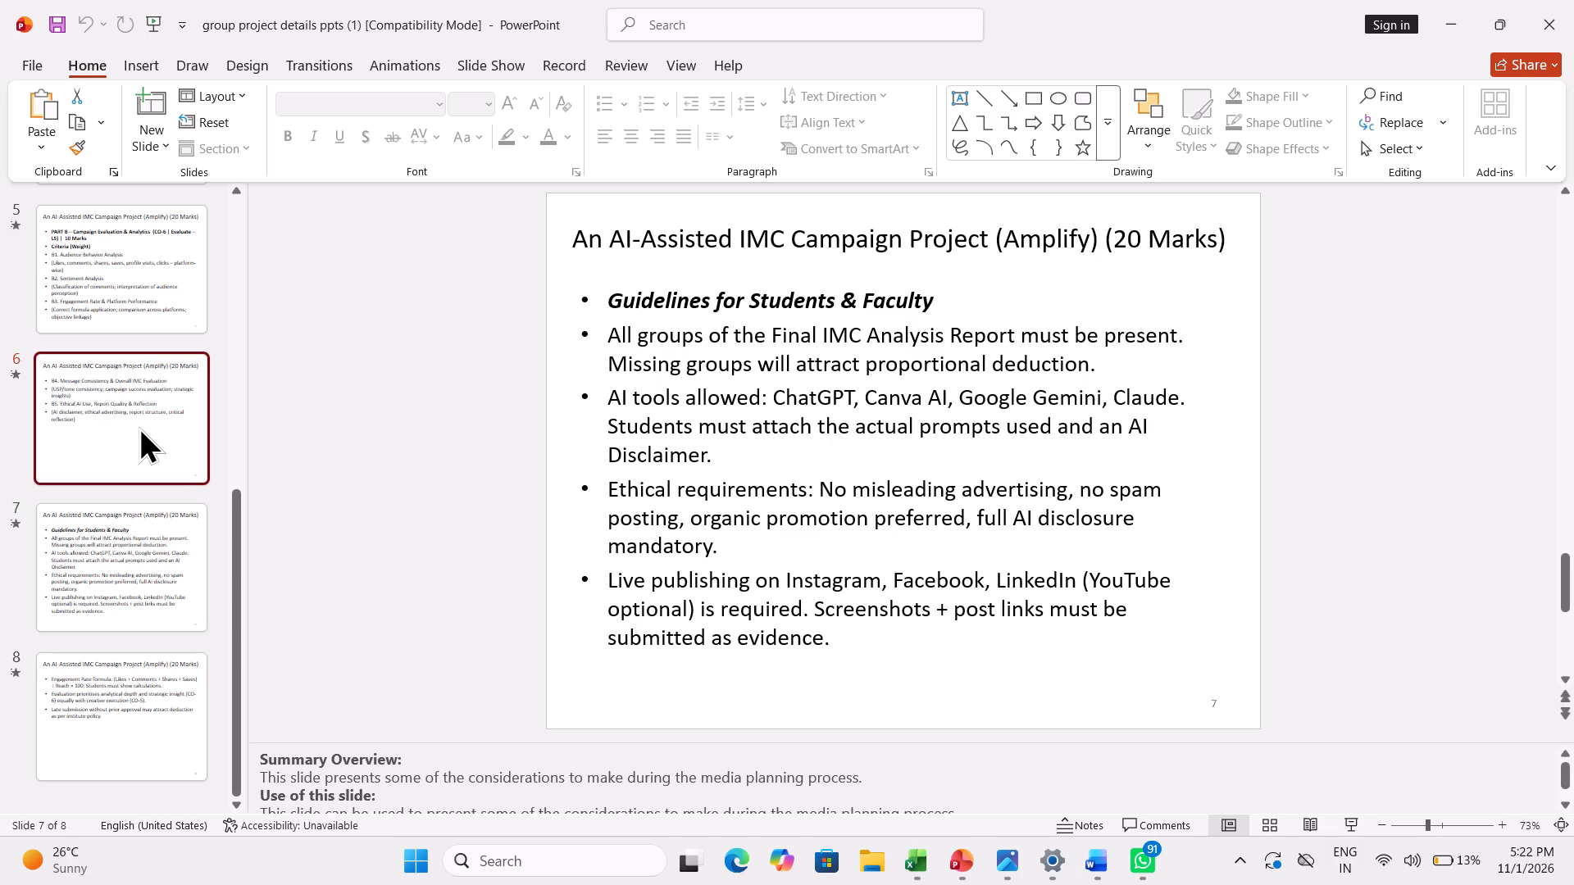
Go back to the brief's opening slides and examine slide 2's assessment overview for the objective, mapped COs and submission requirements.
{"action": "left_click", "coordinate": [145, 338]}
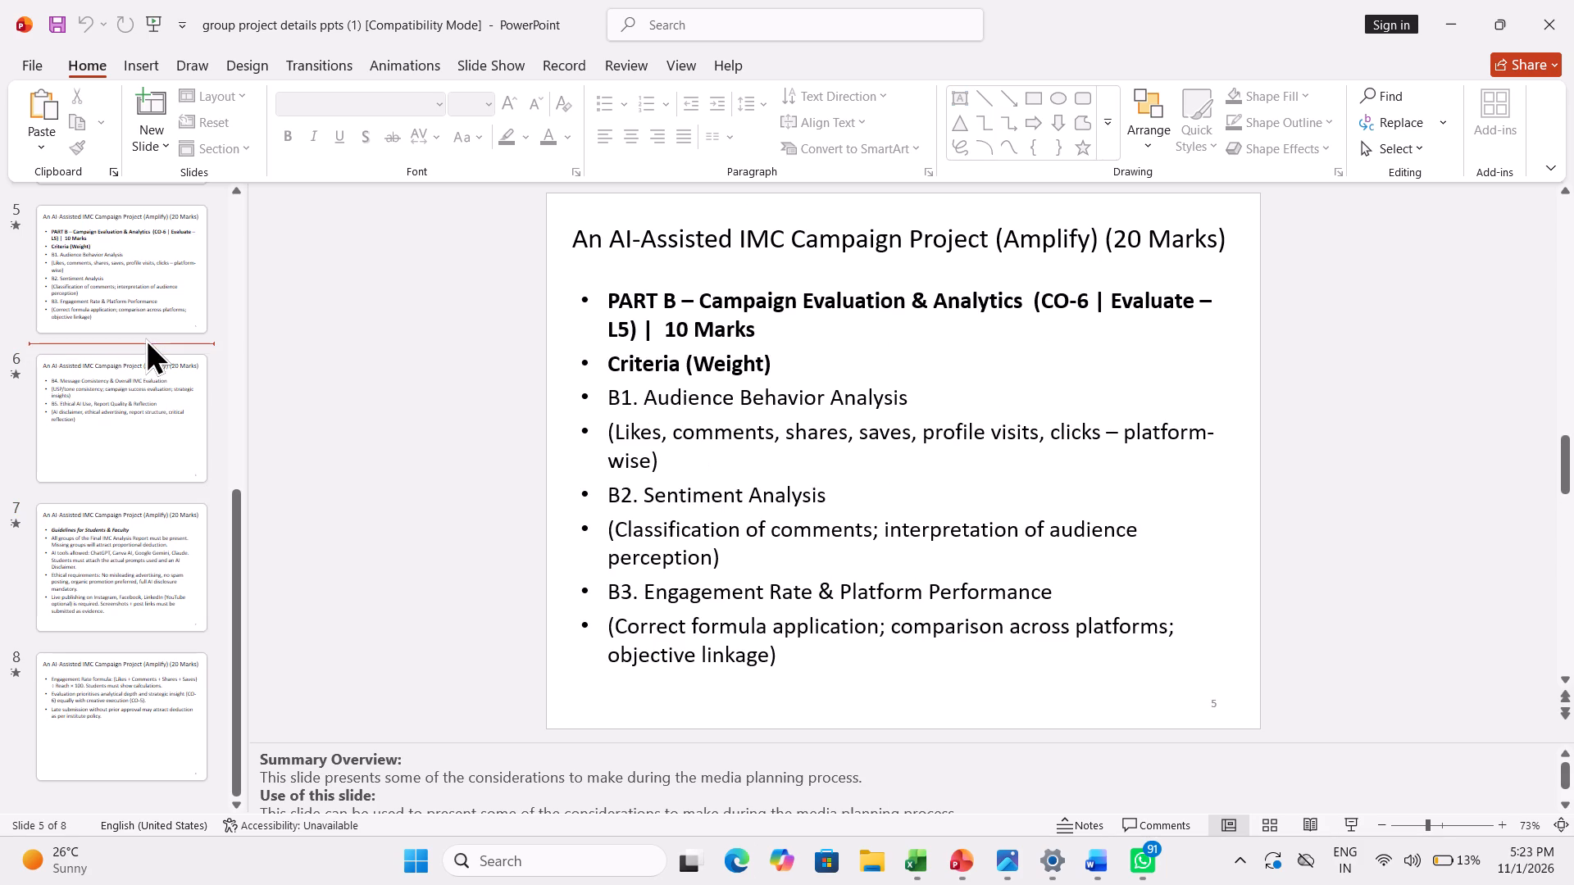
{"action": "scroll", "coordinate": [145, 338], "scroll_direction": "up", "scroll_amount": 6}
{"action": "left_click", "coordinate": [156, 283]}
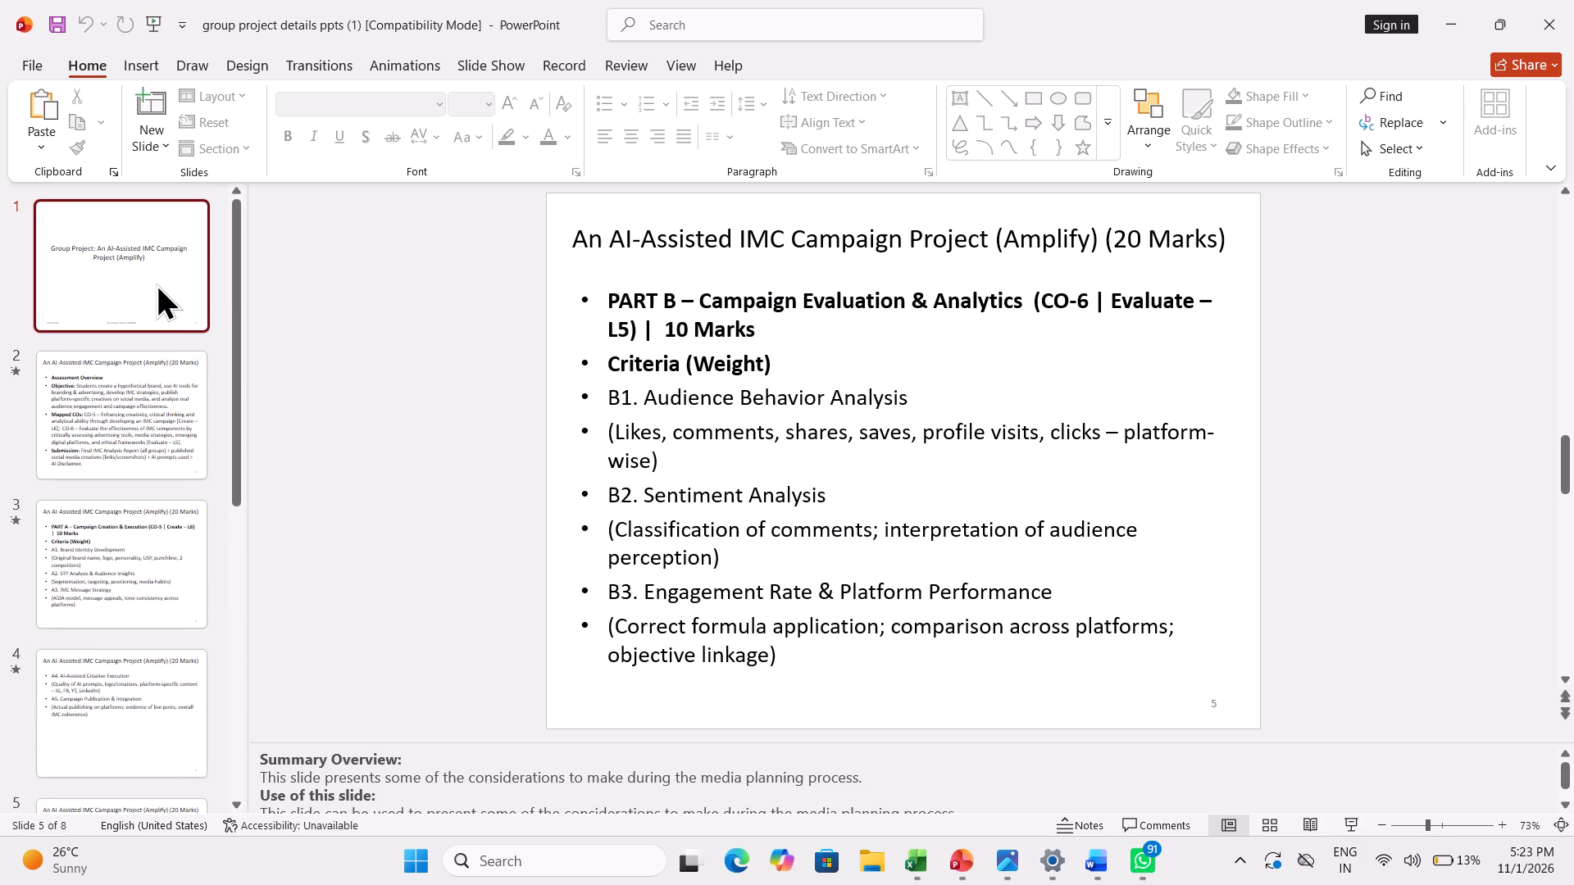
{"action": "left_click", "coordinate": [164, 405]}
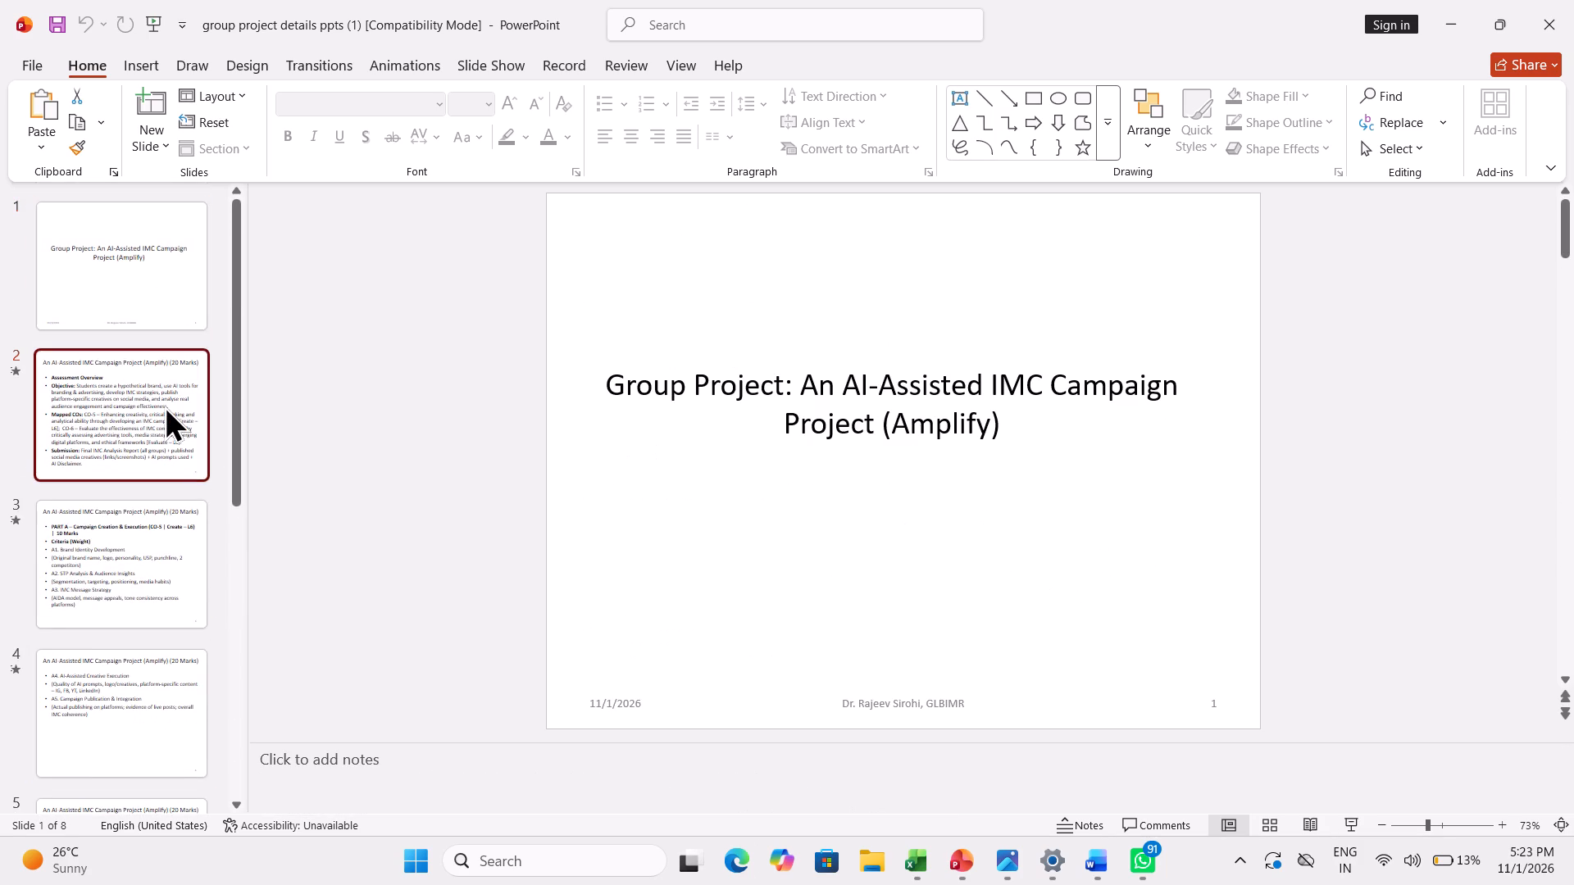
{"action": "scroll", "coordinate": [164, 405], "scroll_direction": "down", "scroll_amount": 20}
{"action": "scroll", "coordinate": [164, 405], "scroll_direction": "down", "scroll_amount": 5}
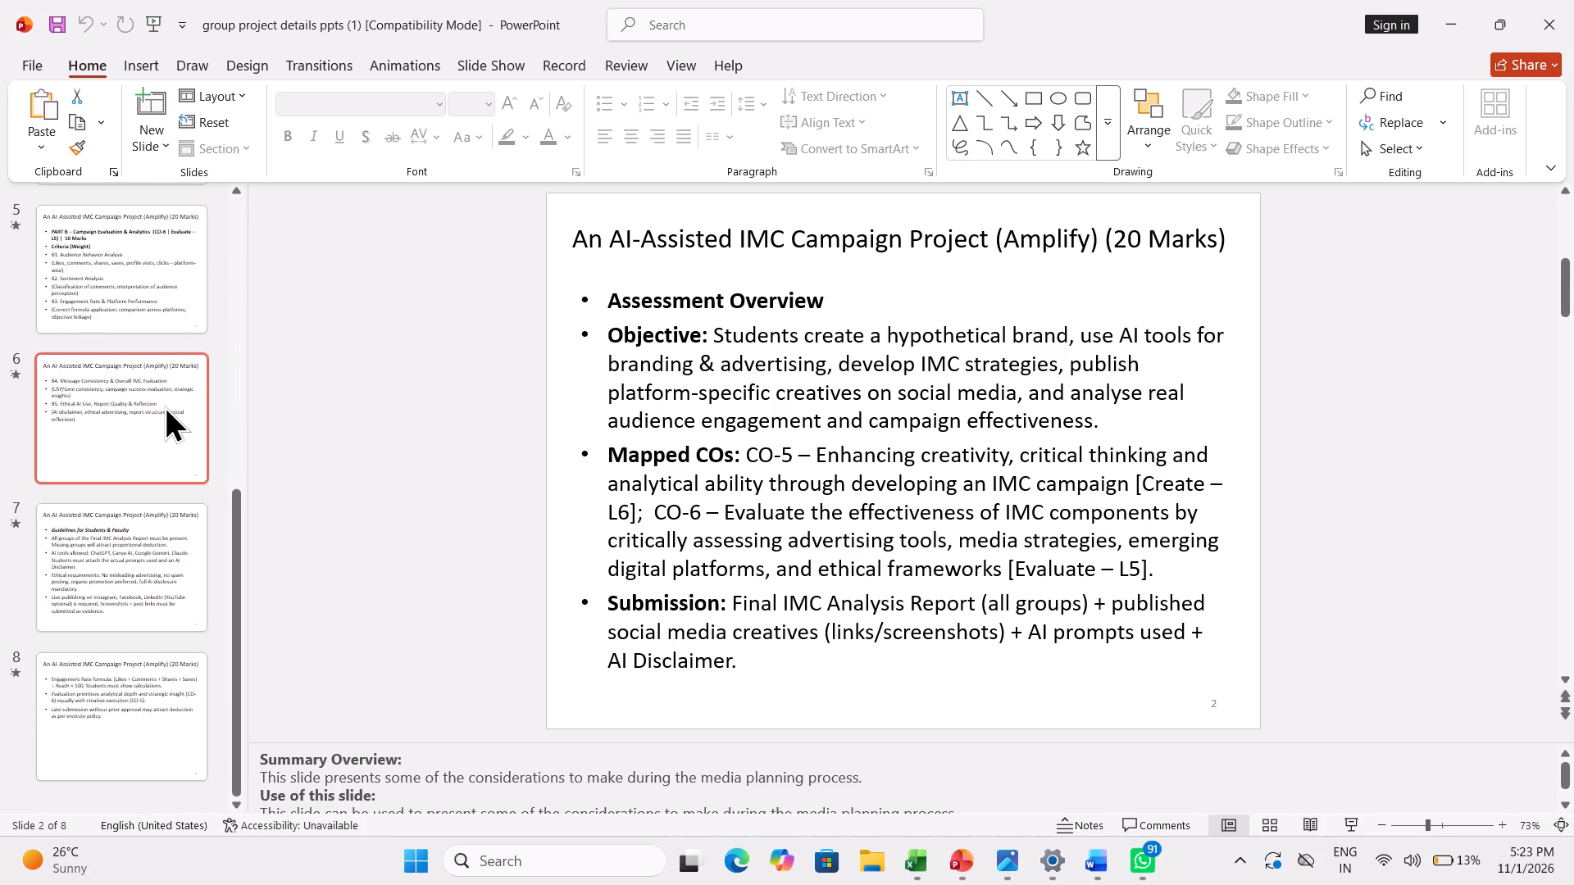
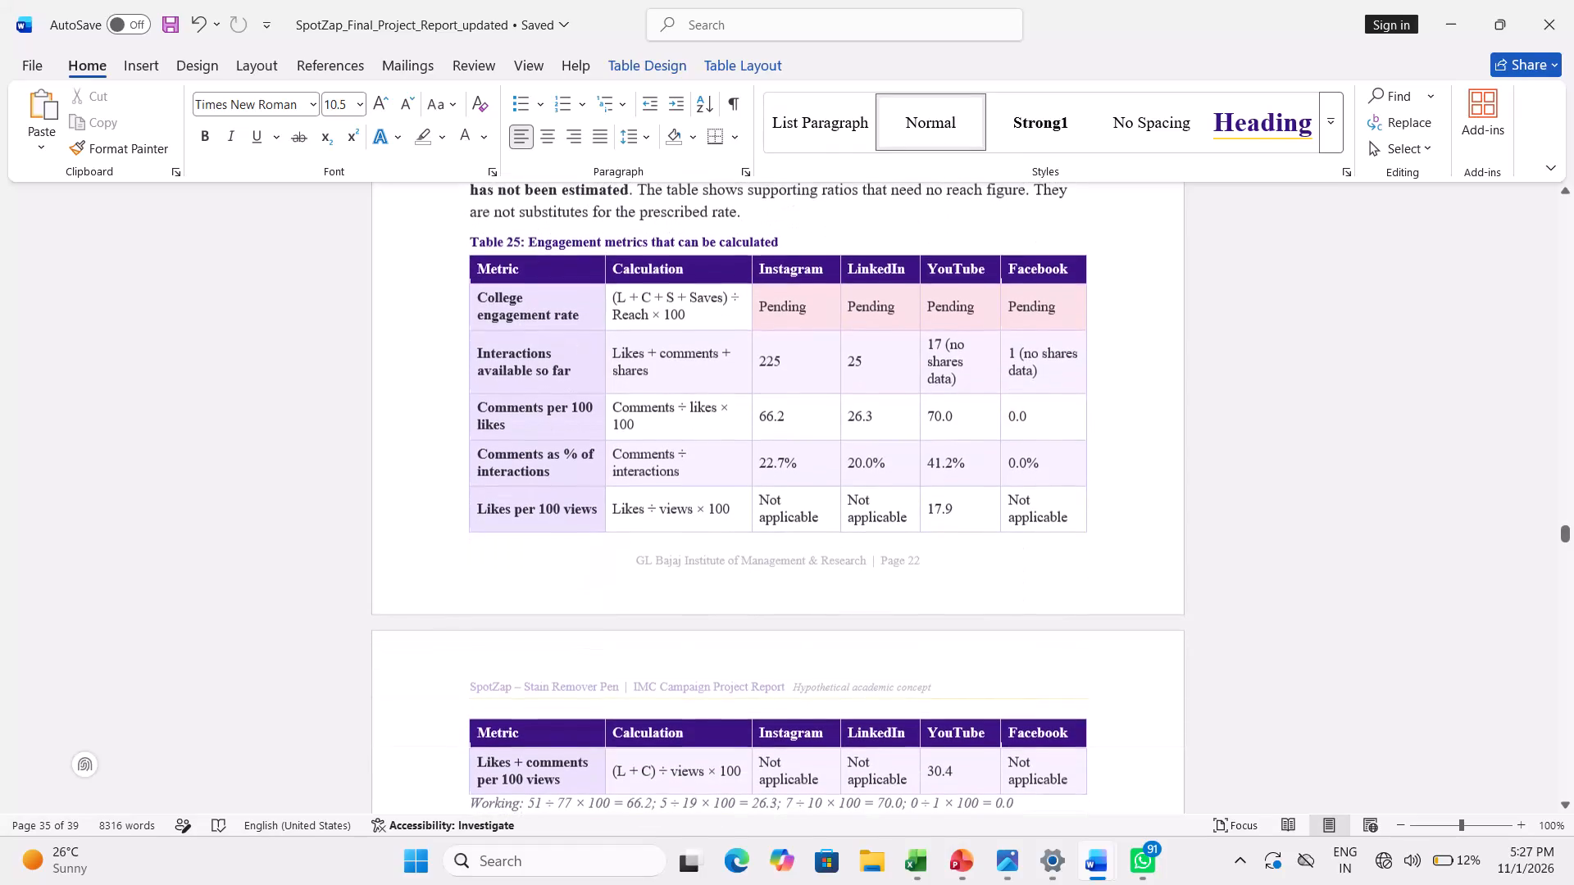
Review the report from section 10's platform performance and engagement tables through the comment analysis and limitations chapters for pending figures.
{"action": "scroll", "coordinate": [1011, 442], "scroll_direction": "right", "scroll_amount": 1}
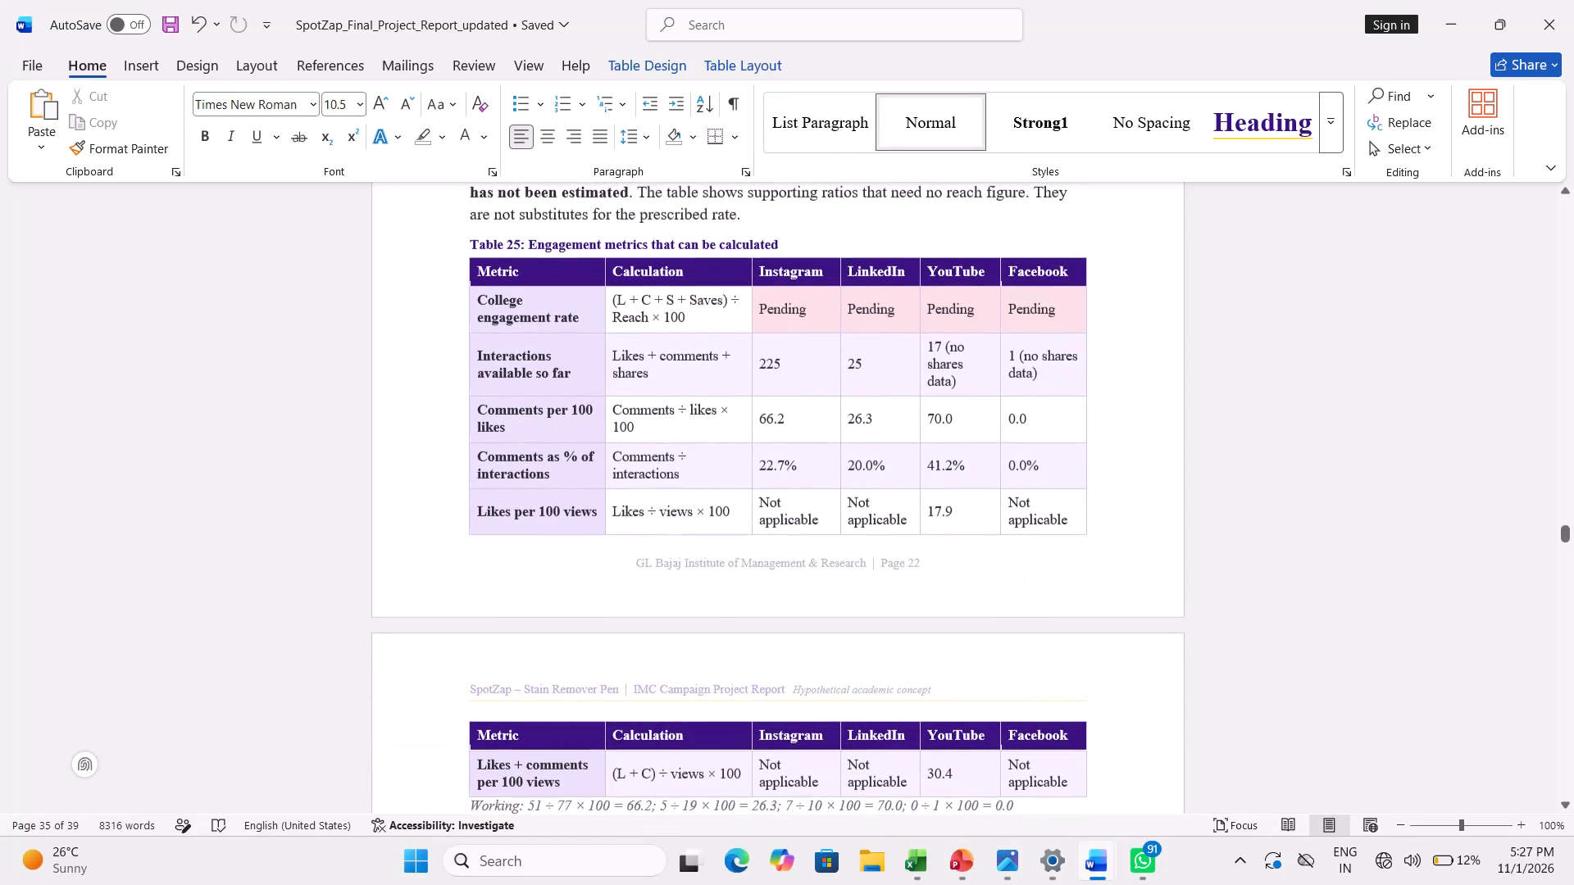
{"action": "scroll", "coordinate": [1011, 442], "scroll_direction": "right", "scroll_amount": 1}
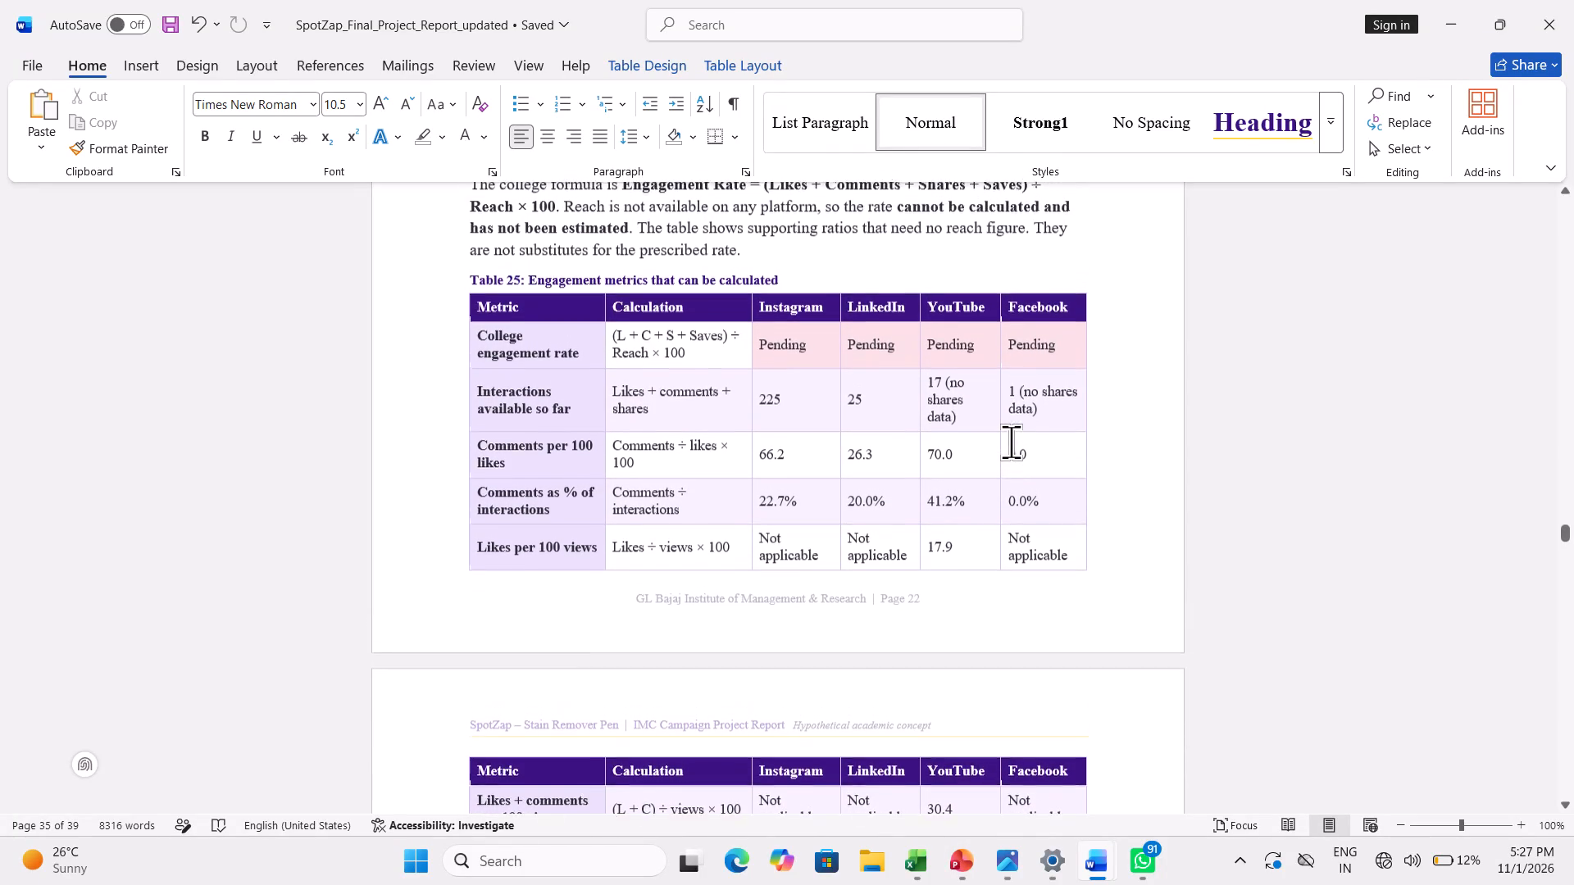
{"action": "scroll", "coordinate": [1011, 442], "scroll_direction": "right", "scroll_amount": 1}
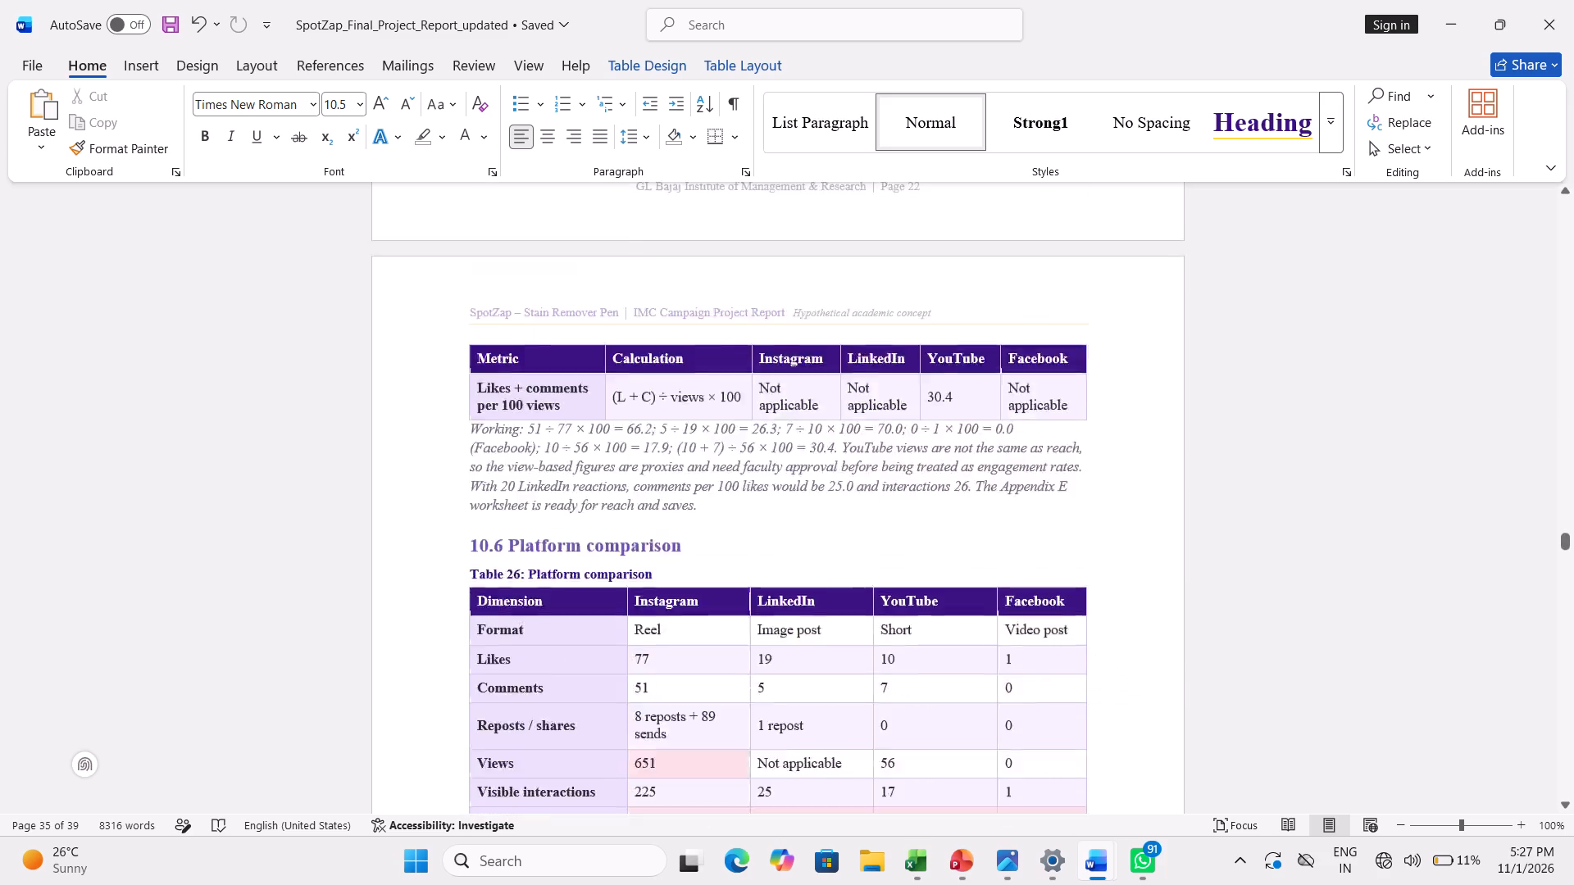
{"action": "scroll", "coordinate": [1087, 645], "scroll_direction": "down", "scroll_amount": 3}
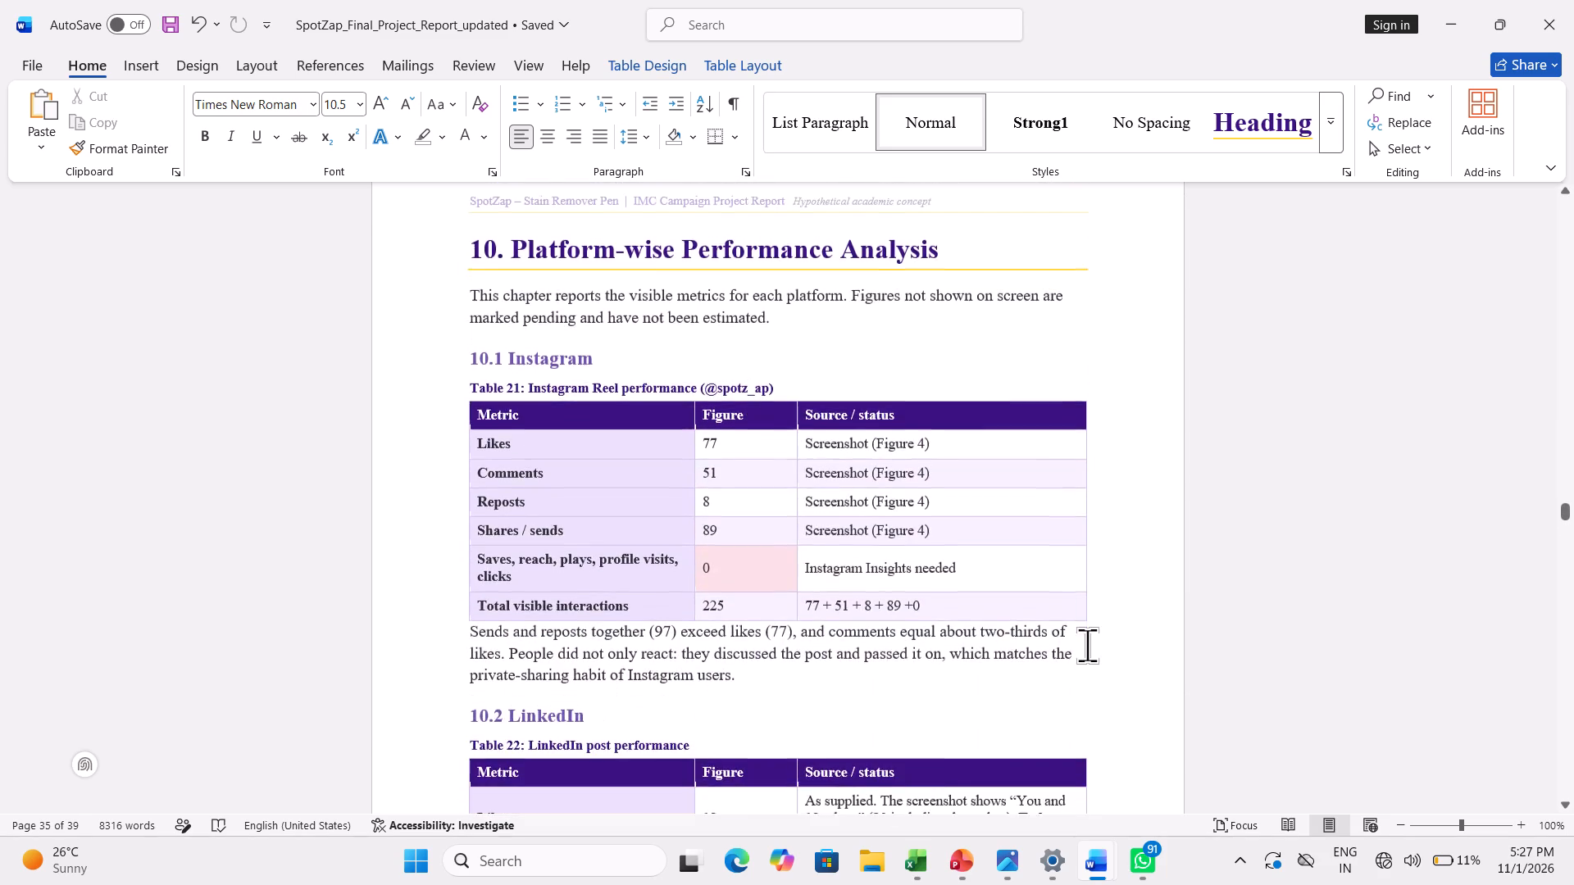
{"action": "scroll", "coordinate": [1087, 645], "scroll_direction": "down", "scroll_amount": 11}
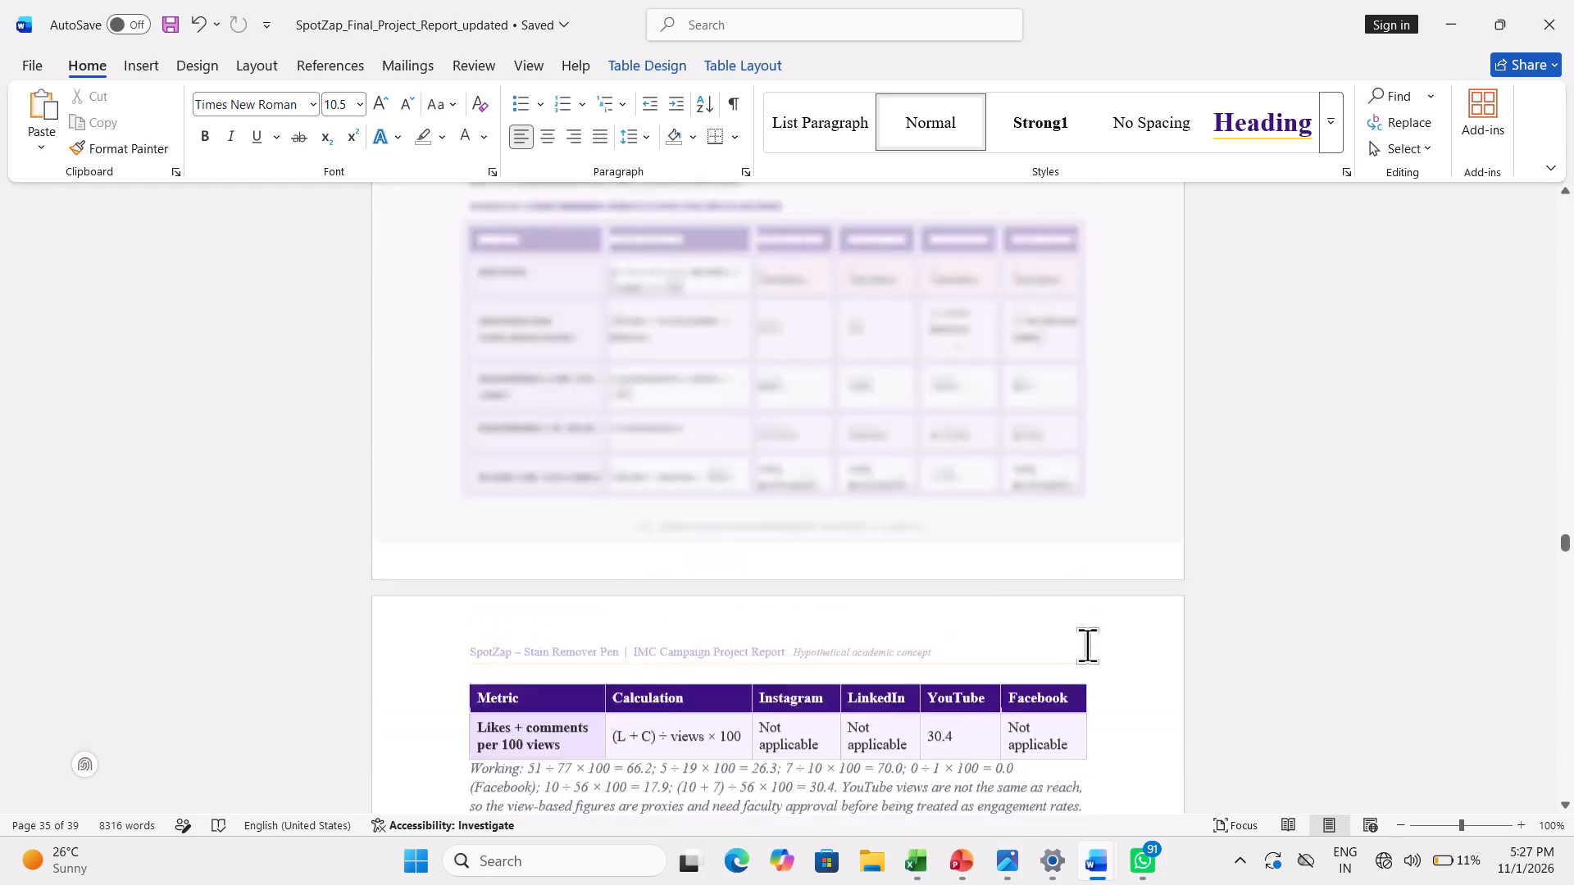
{"action": "scroll", "coordinate": [1087, 645], "scroll_direction": "down", "scroll_amount": 5}
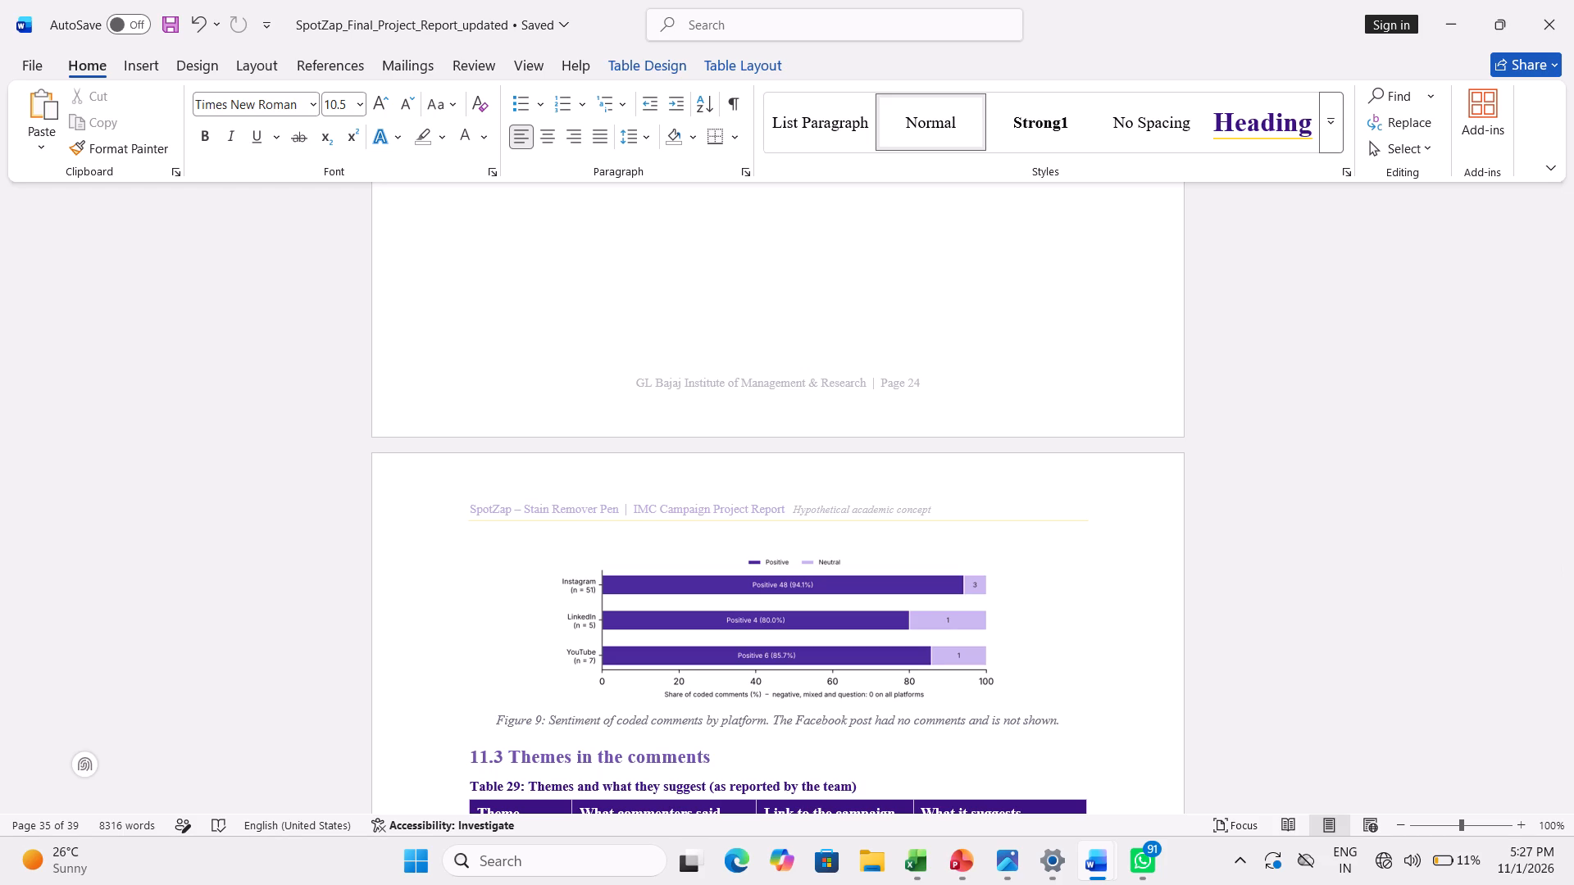
{"action": "scroll", "coordinate": [1087, 645], "scroll_direction": "down", "scroll_amount": 6}
{"action": "scroll", "coordinate": [1087, 645], "scroll_direction": "down", "scroll_amount": 20}
{"action": "scroll", "coordinate": [1087, 645], "scroll_direction": "down", "scroll_amount": 20}
{"action": "scroll", "coordinate": [1087, 645], "scroll_direction": "down", "scroll_amount": 20}
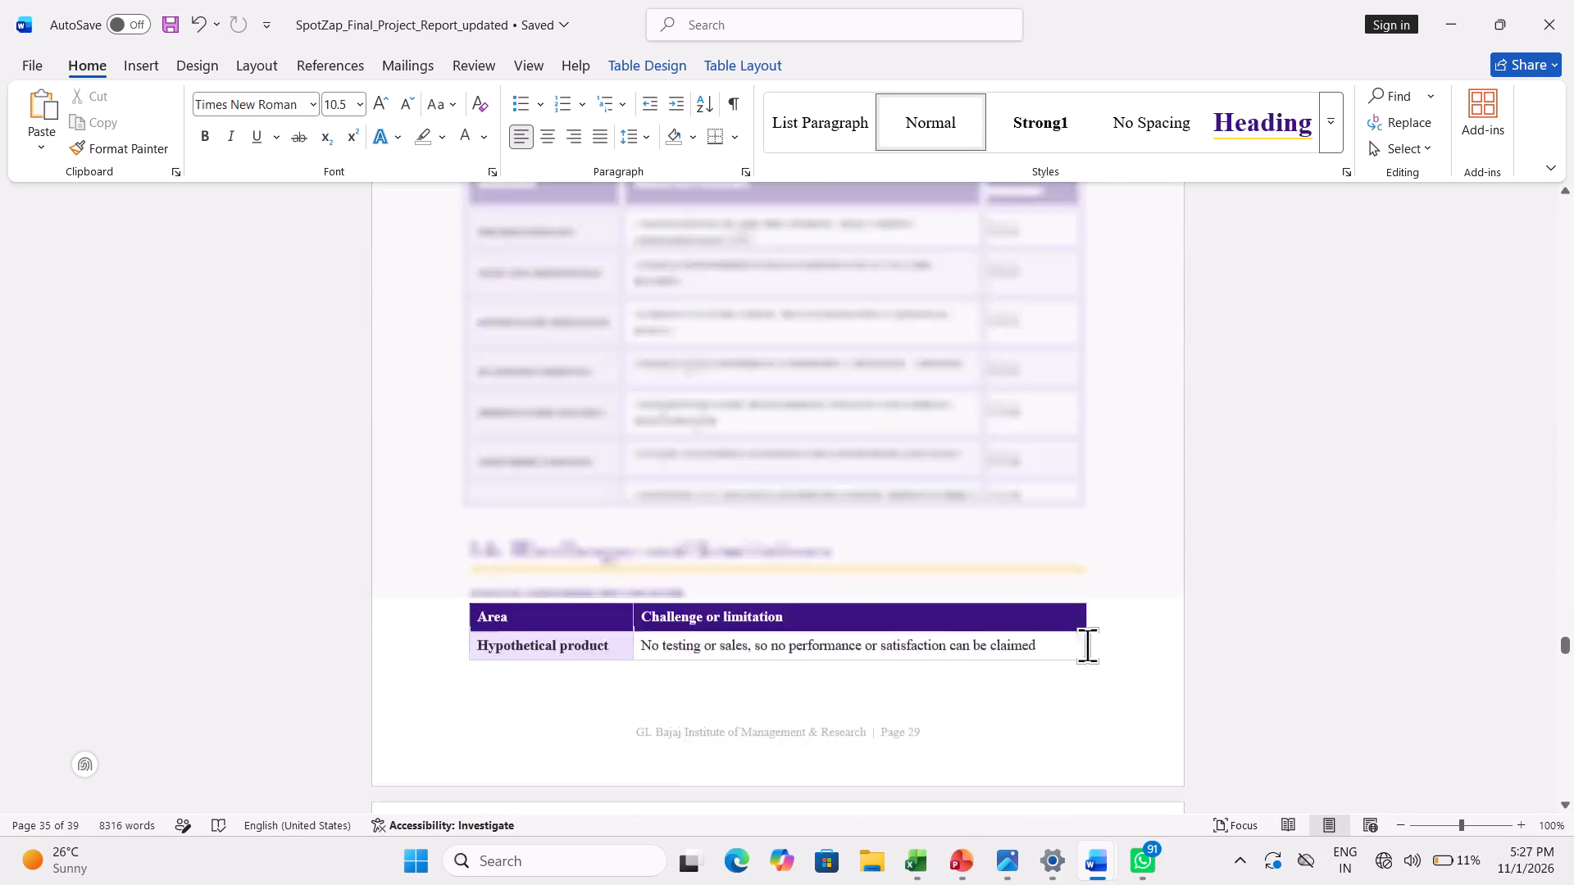
Review Appendices C, D and E for unfilled placeholders in the evidence register, sentiment coding sheet and engagement worksheet.
{"action": "scroll", "coordinate": [1087, 645], "scroll_direction": "down", "scroll_amount": 20}
{"action": "scroll", "coordinate": [1087, 645], "scroll_direction": "down", "scroll_amount": 20}
{"action": "scroll", "coordinate": [1087, 645], "scroll_direction": "down", "scroll_amount": 20}
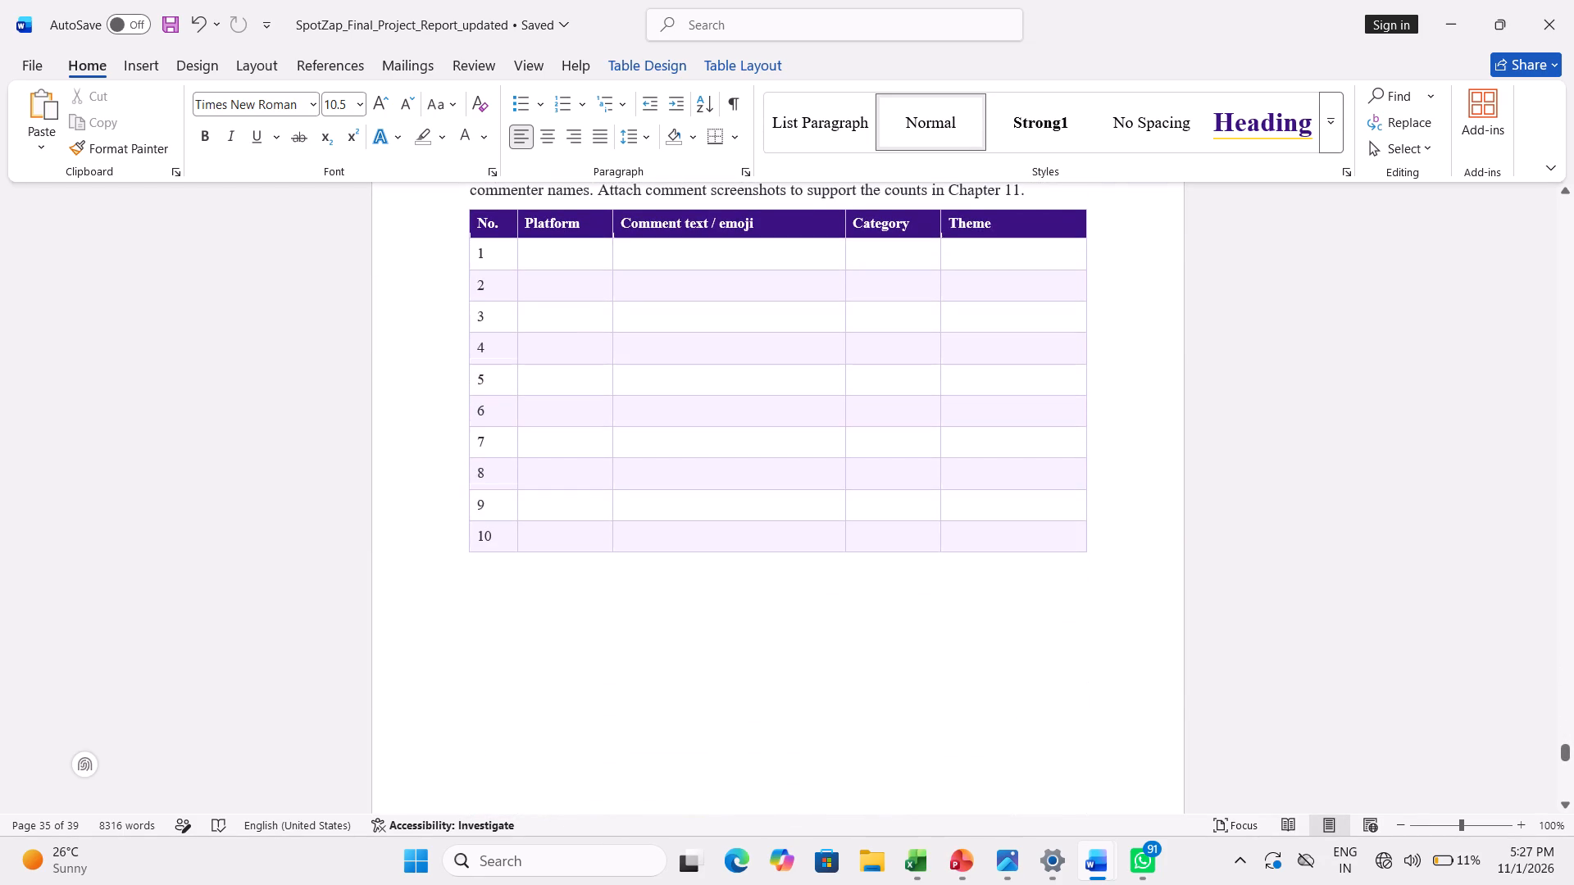
{"action": "scroll", "coordinate": [1087, 645], "scroll_direction": "up", "scroll_amount": 1}
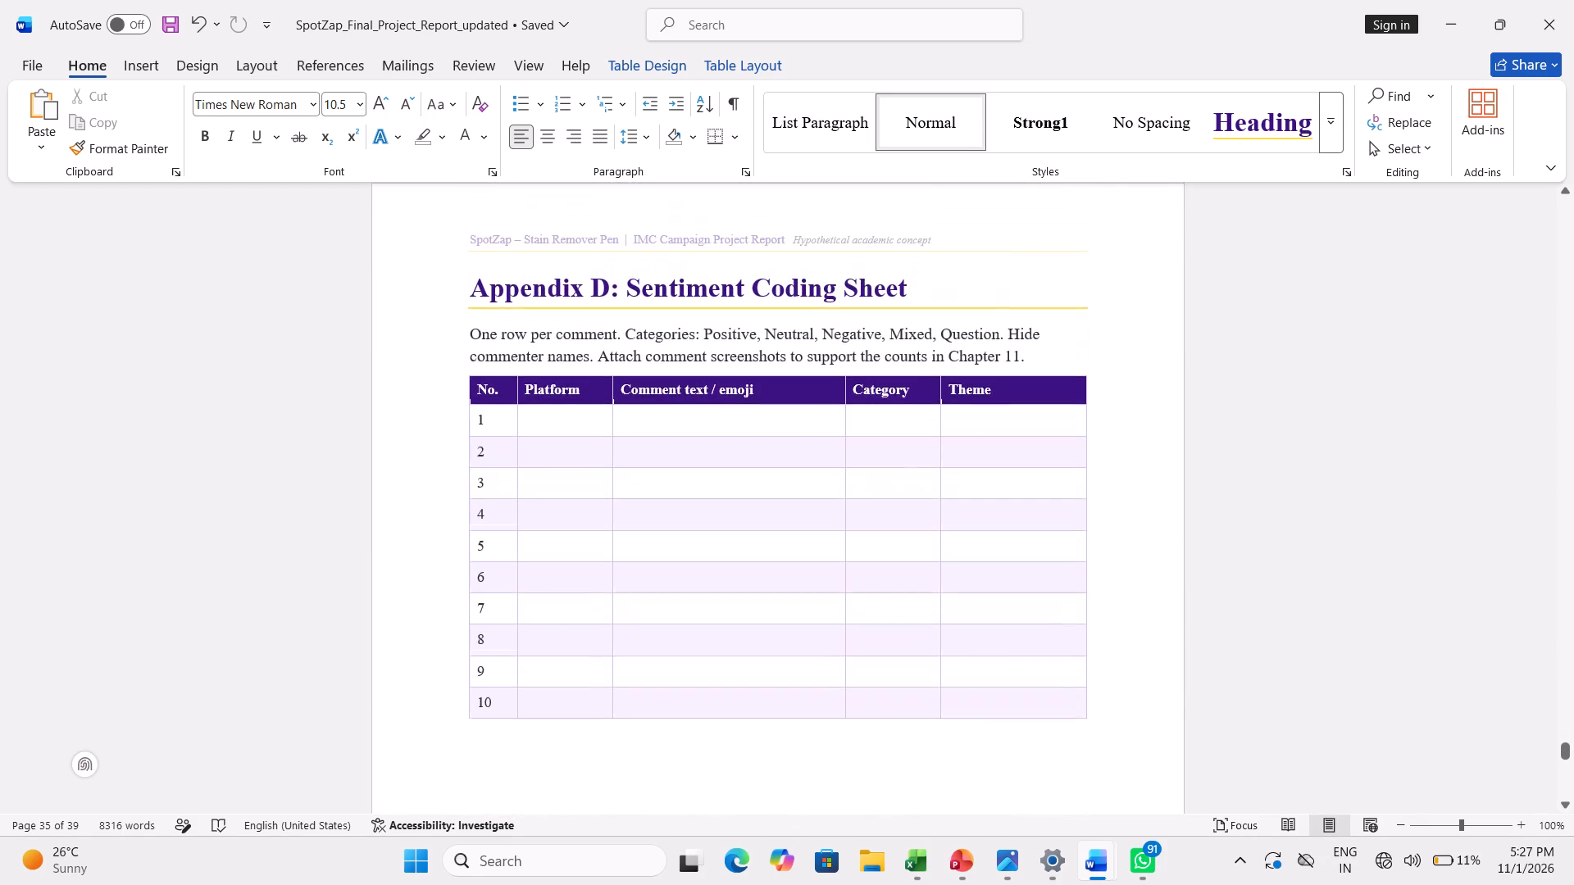
{"action": "scroll", "coordinate": [1087, 645], "scroll_direction": "up", "scroll_amount": 2}
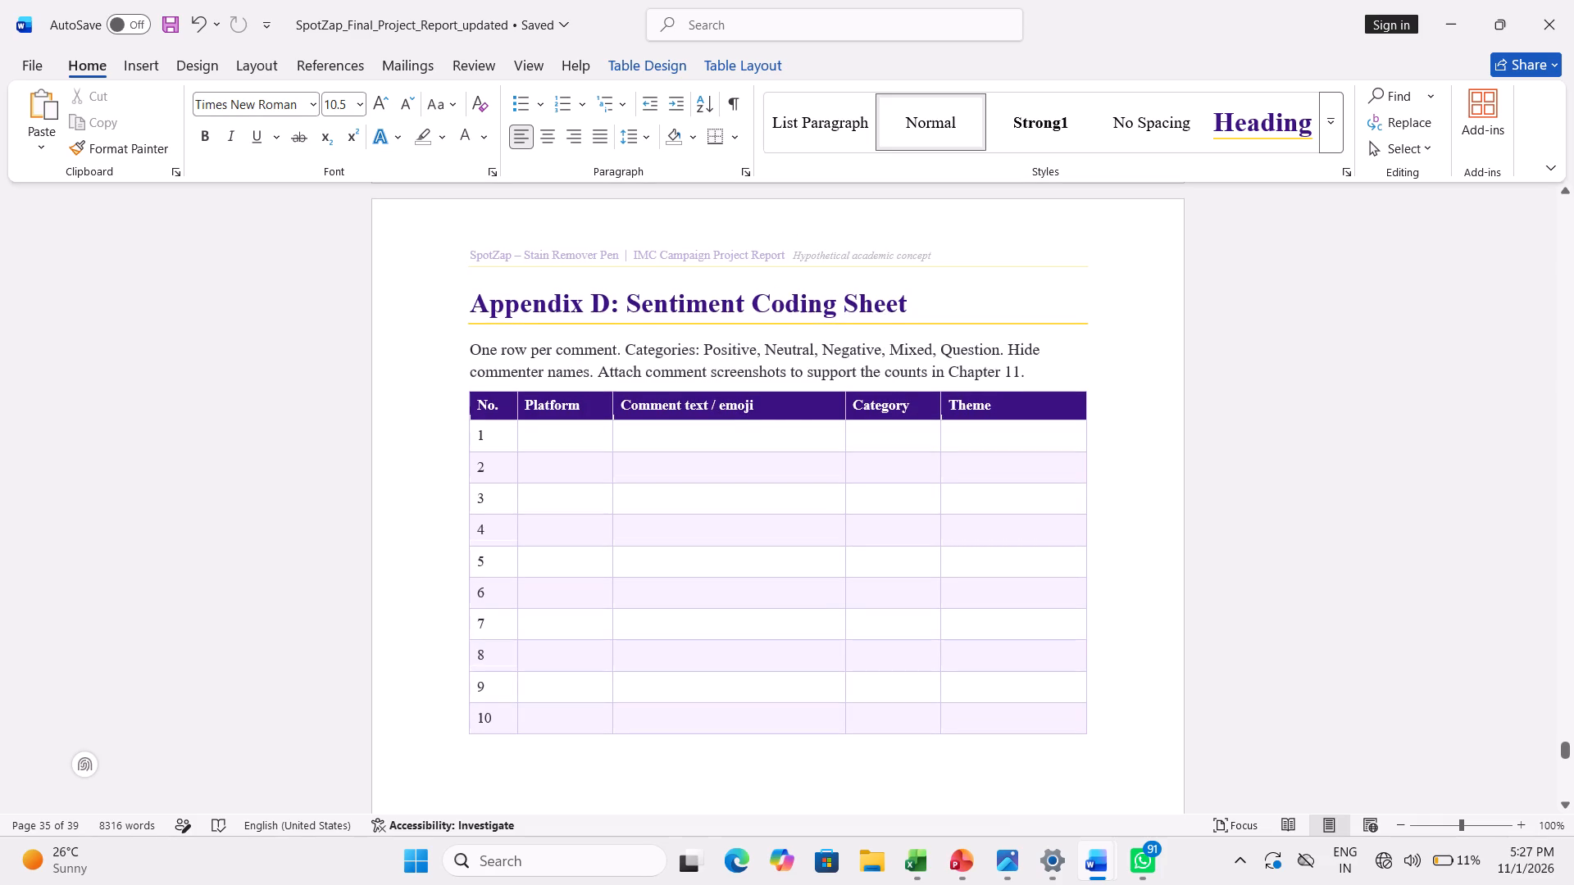
{"action": "scroll", "coordinate": [1087, 645], "scroll_direction": "up", "scroll_amount": 5}
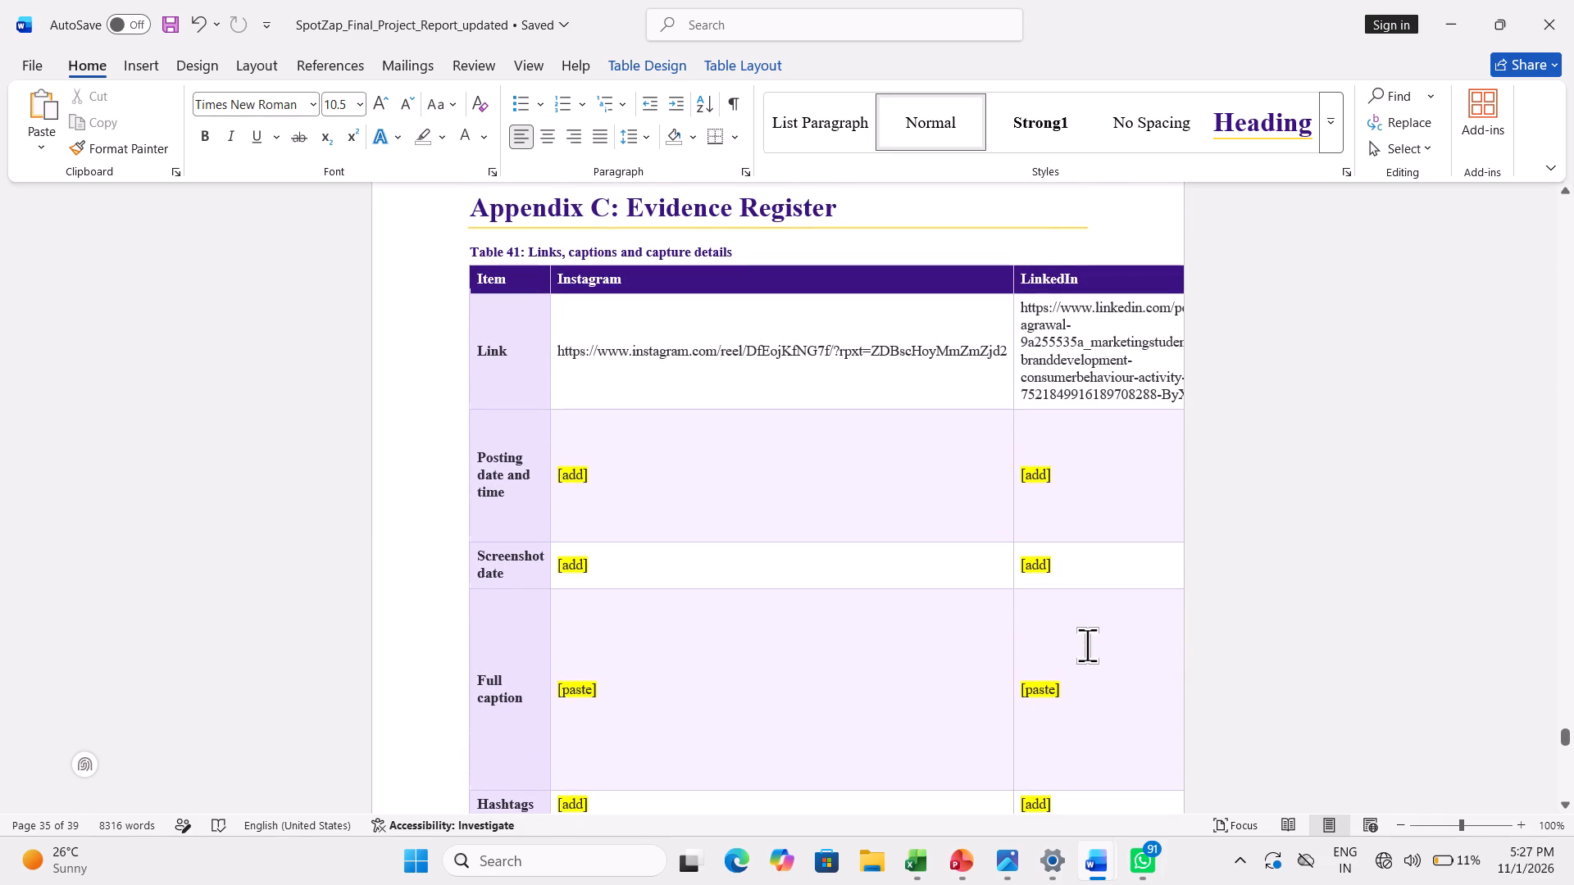
{"action": "scroll", "coordinate": [1087, 645], "scroll_direction": "down", "scroll_amount": 11}
{"action": "scroll", "coordinate": [1087, 645], "scroll_direction": "up", "scroll_amount": 3}
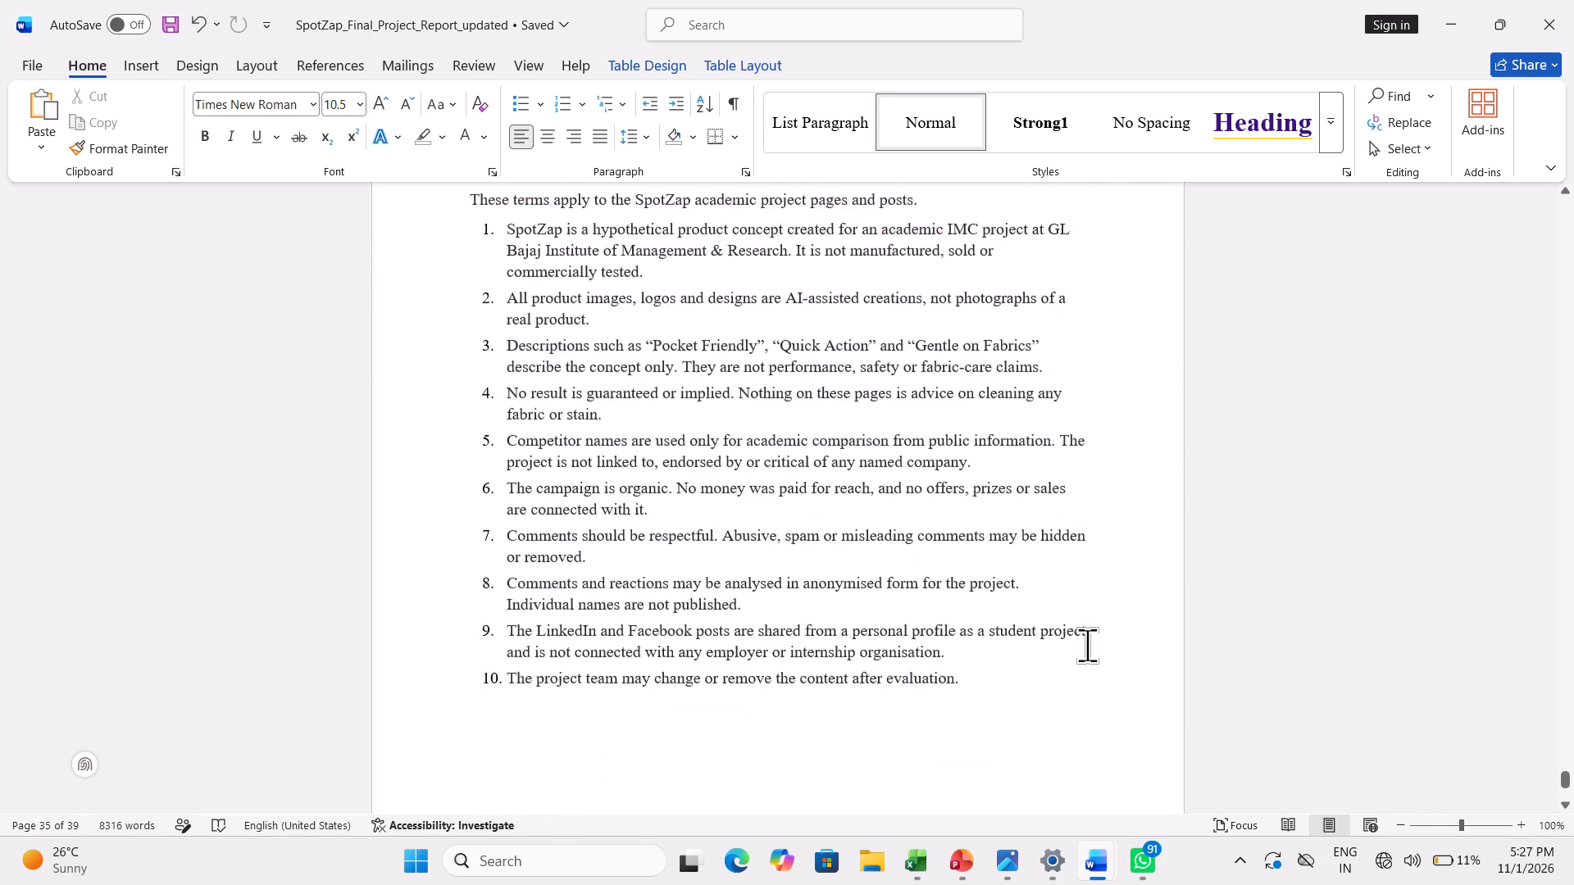
{"action": "scroll", "coordinate": [1087, 645], "scroll_direction": "up", "scroll_amount": 8}
{"action": "scroll", "coordinate": [1087, 645], "scroll_direction": "down", "scroll_amount": 2}
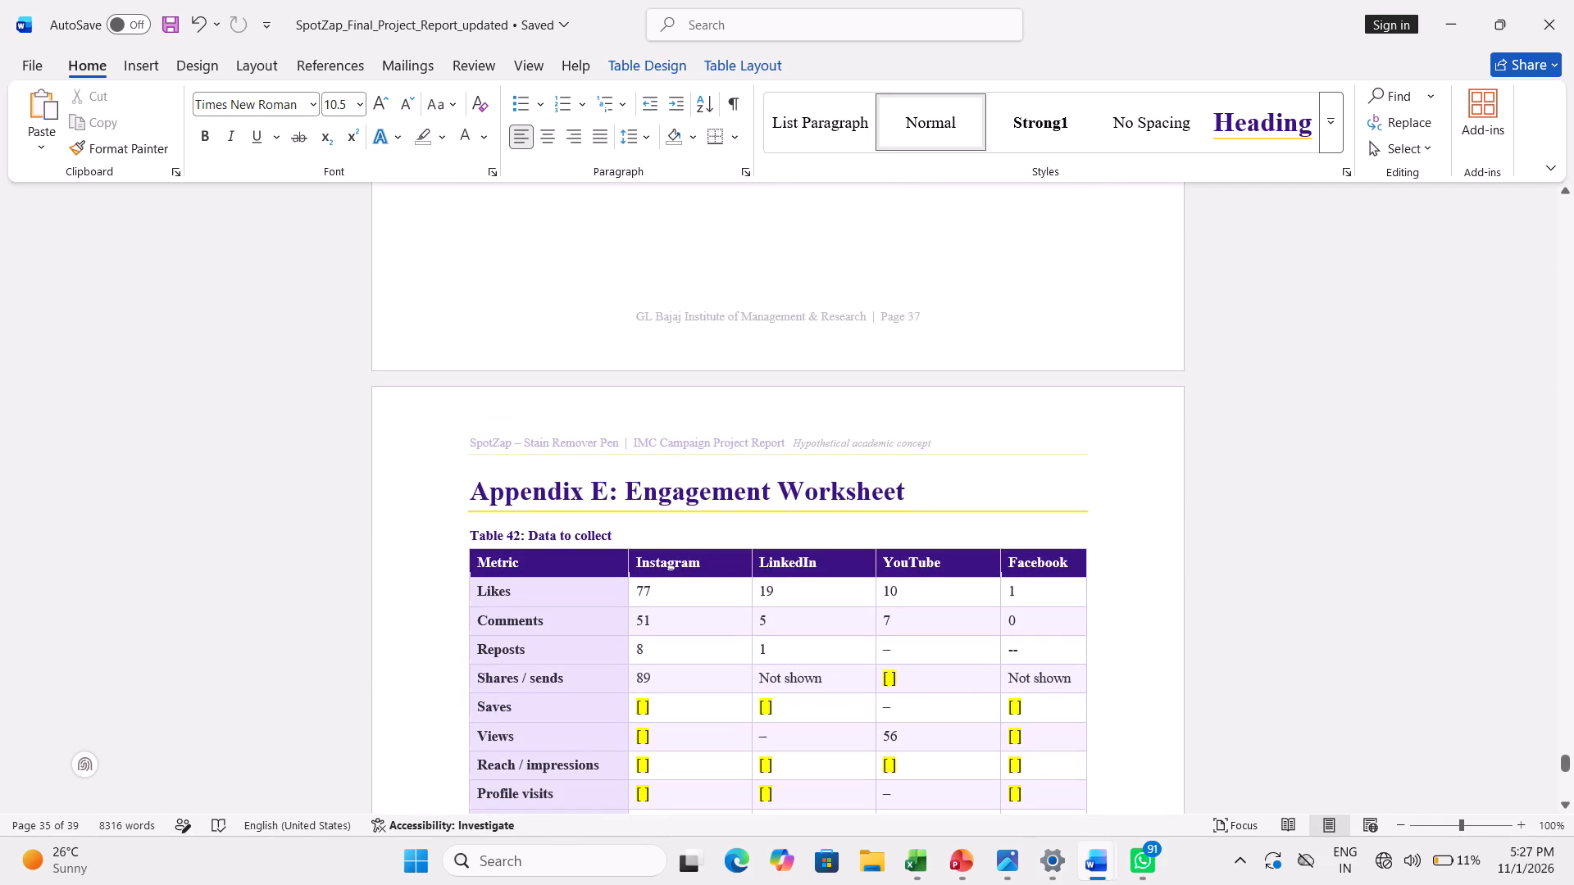
{"action": "scroll", "coordinate": [1087, 645], "scroll_direction": "down", "scroll_amount": 2}
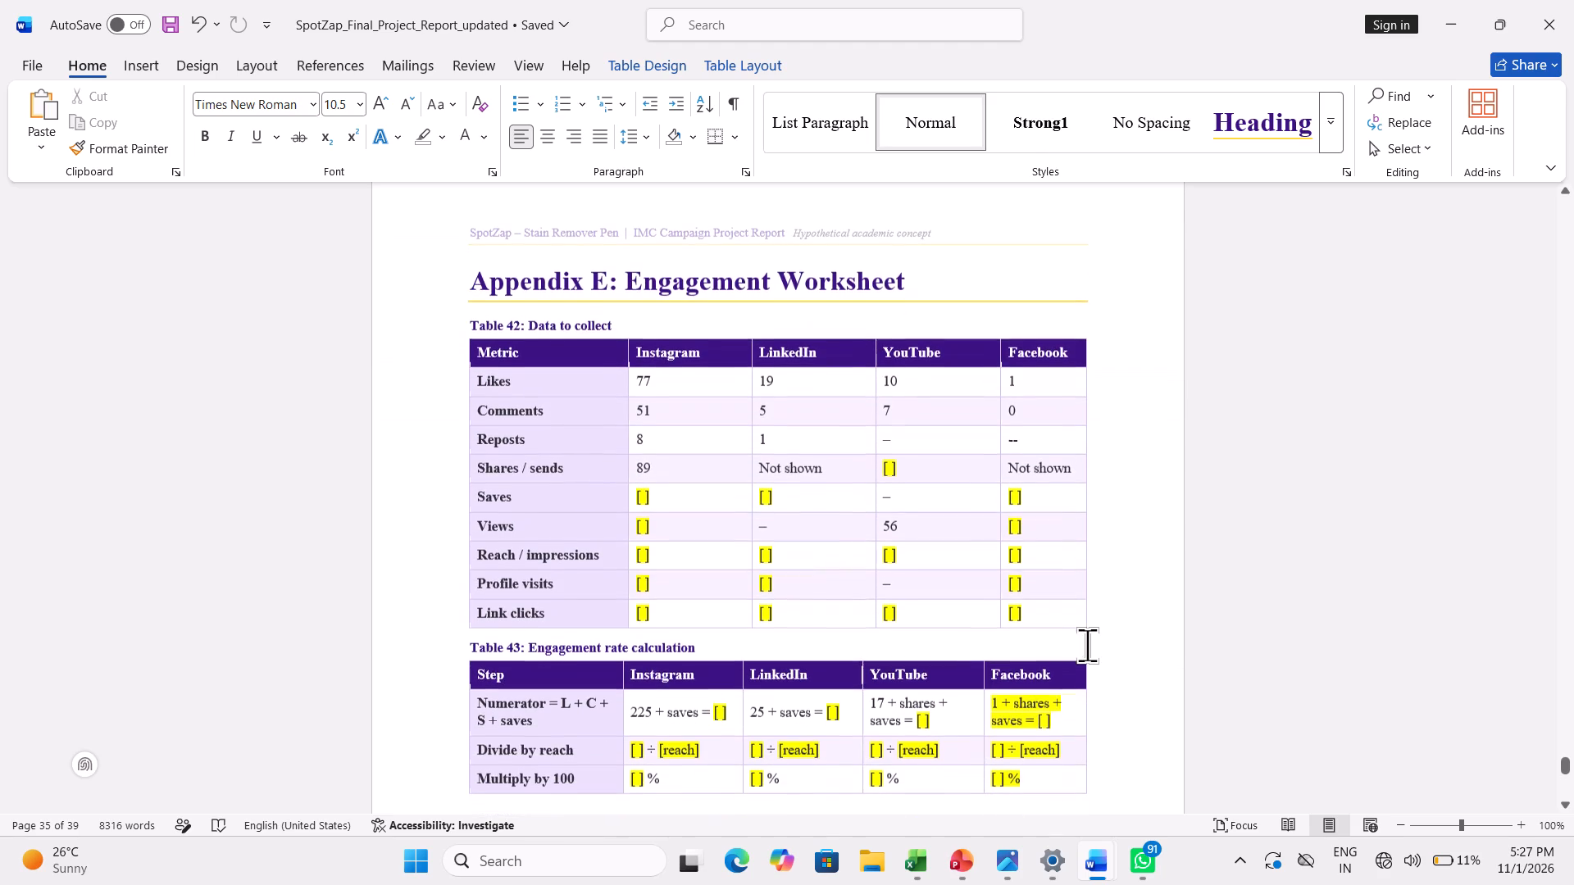
{"action": "scroll", "coordinate": [1087, 645], "scroll_direction": "down", "scroll_amount": 1}
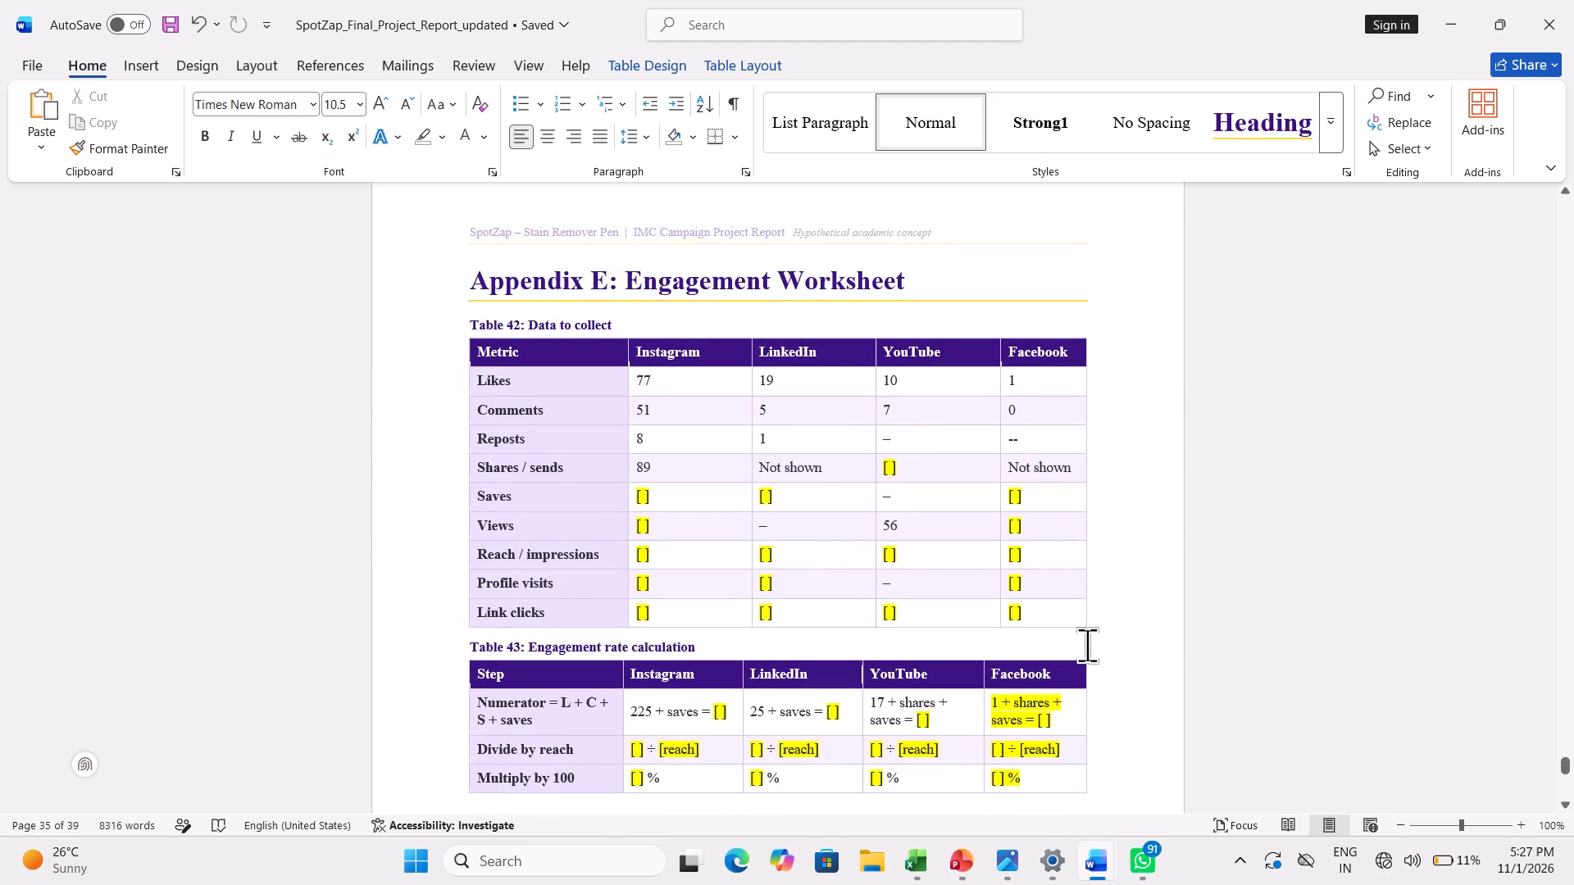
{"action": "scroll", "coordinate": [1087, 645], "scroll_direction": "down", "scroll_amount": 2}
{"action": "left_click", "coordinate": [1087, 645]}
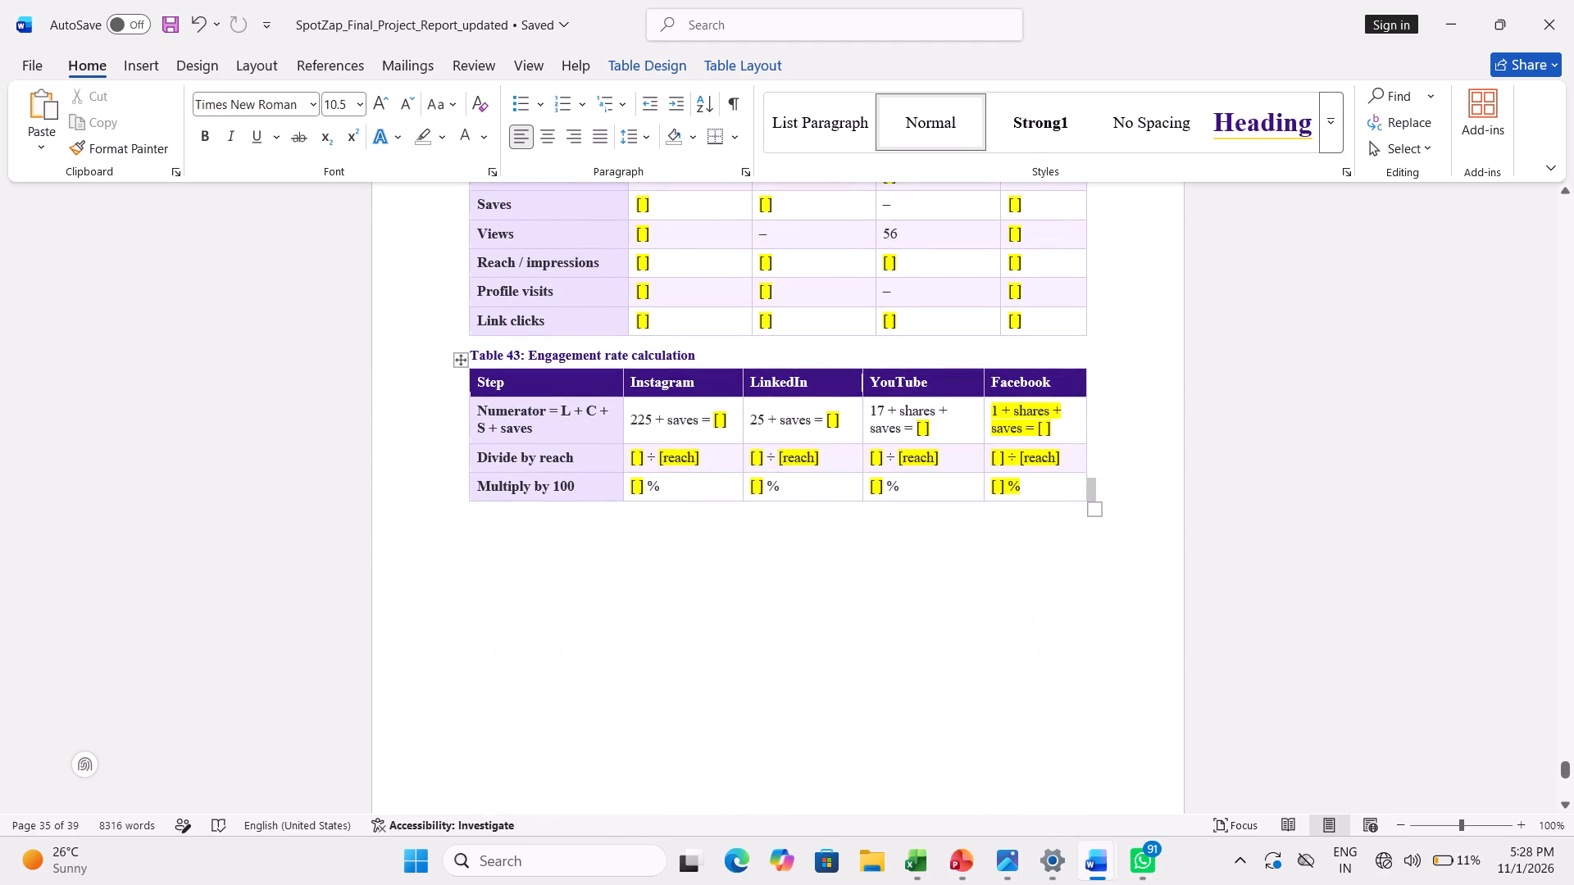
{"action": "scroll", "coordinate": [1087, 645], "scroll_direction": "up", "scroll_amount": 14}
{"action": "scroll", "coordinate": [1087, 645], "scroll_direction": "down", "scroll_amount": 1, "text": "ctrl"}
{"action": "scroll", "coordinate": [1087, 645], "scroll_direction": "up", "scroll_amount": 4, "text": "ctrl"}
{"action": "scroll", "coordinate": [1087, 645], "scroll_direction": "down", "scroll_amount": 1}
{"action": "scroll", "coordinate": [1087, 645], "scroll_direction": "up", "scroll_amount": 6}
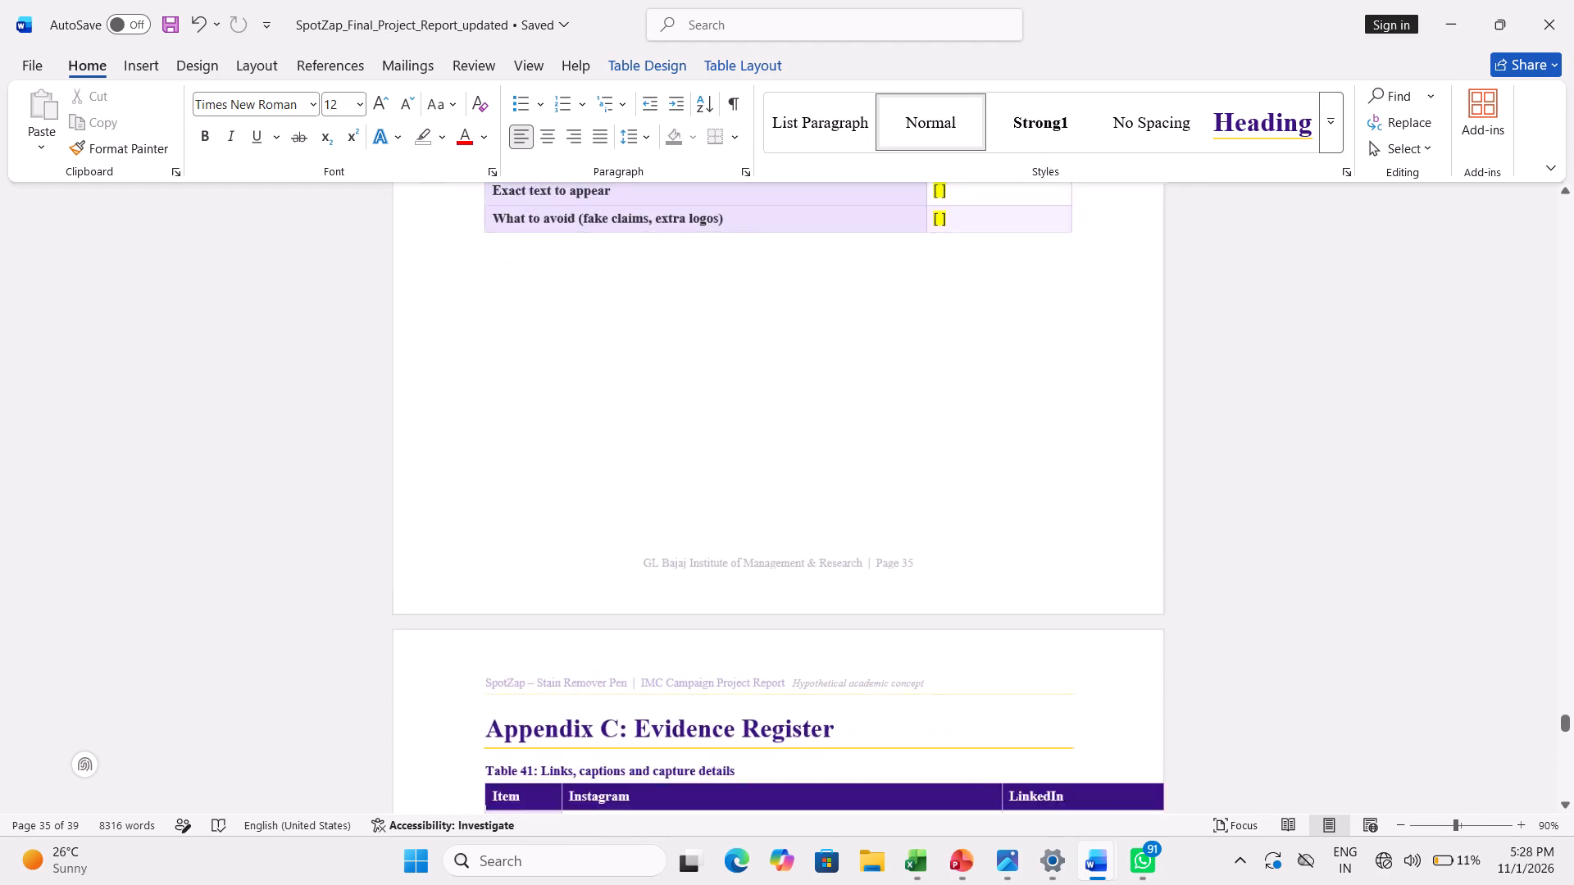
{"action": "scroll", "coordinate": [1087, 645], "scroll_direction": "up", "scroll_amount": 20}
{"action": "scroll", "coordinate": [1087, 645], "scroll_direction": "up", "scroll_amount": 1}
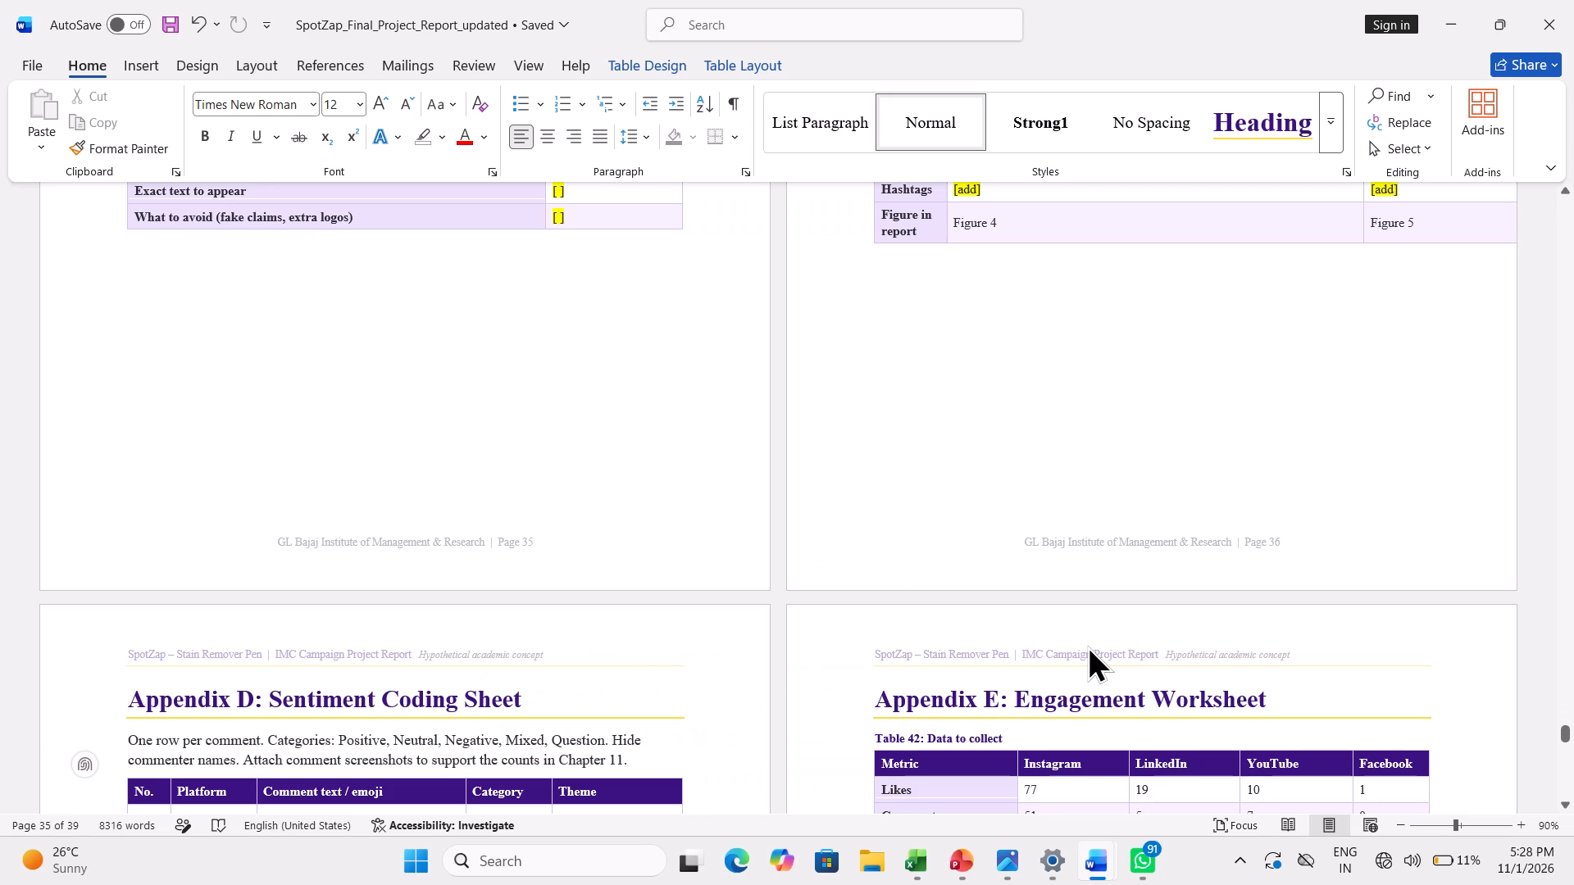
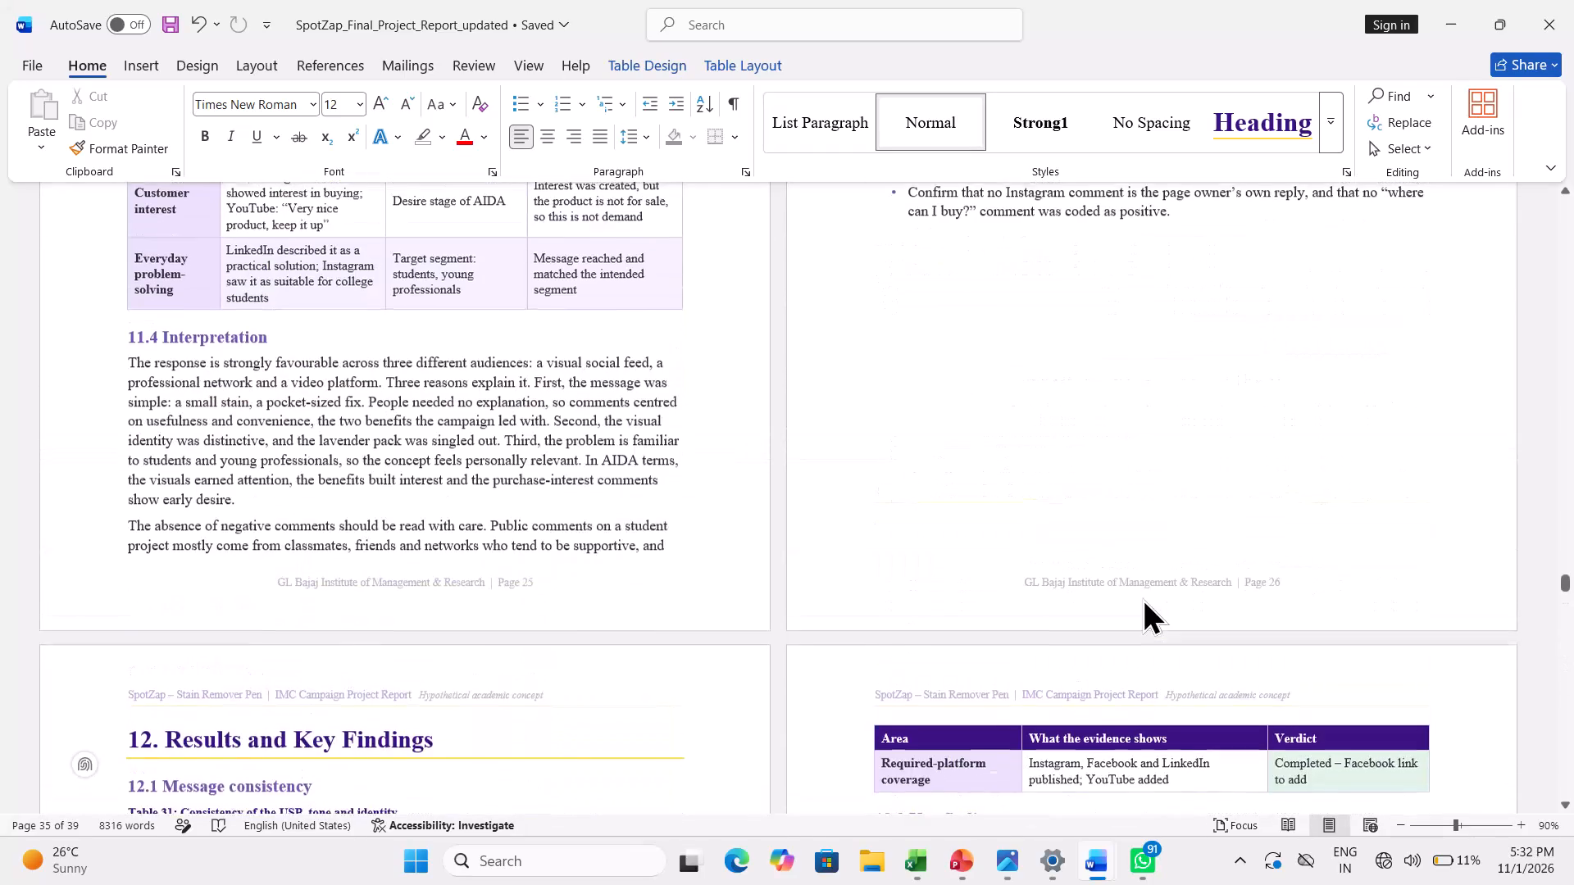
Go back to the front of the SpotZap report and check the acknowledgement, table of contents and rubric criteria status table.
{"action": "scroll", "coordinate": [1142, 597], "scroll_direction": "up", "scroll_amount": 10}
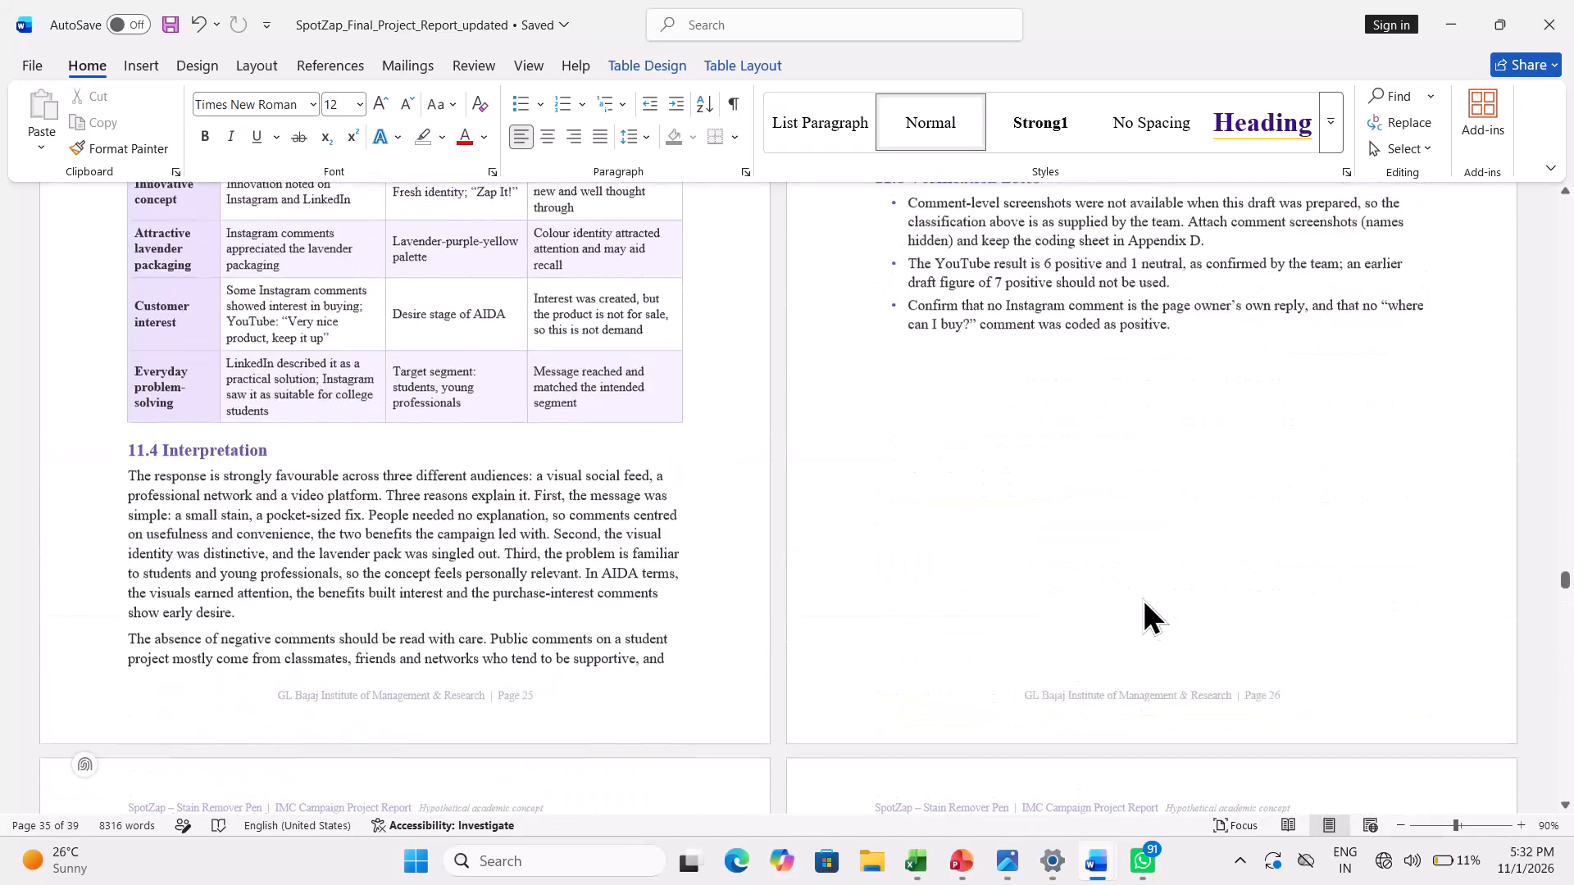
{"action": "scroll", "coordinate": [1142, 597], "scroll_direction": "up", "scroll_amount": 20}
{"action": "scroll", "coordinate": [1142, 597], "scroll_direction": "up", "scroll_amount": 20}
{"action": "scroll", "coordinate": [1142, 597], "scroll_direction": "up", "scroll_amount": 20}
{"action": "scroll", "coordinate": [1142, 597], "scroll_direction": "up", "scroll_amount": 20}
{"action": "scroll", "coordinate": [1142, 597], "scroll_direction": "up", "scroll_amount": 16}
{"action": "scroll", "coordinate": [1142, 597], "scroll_direction": "up", "scroll_amount": 14}
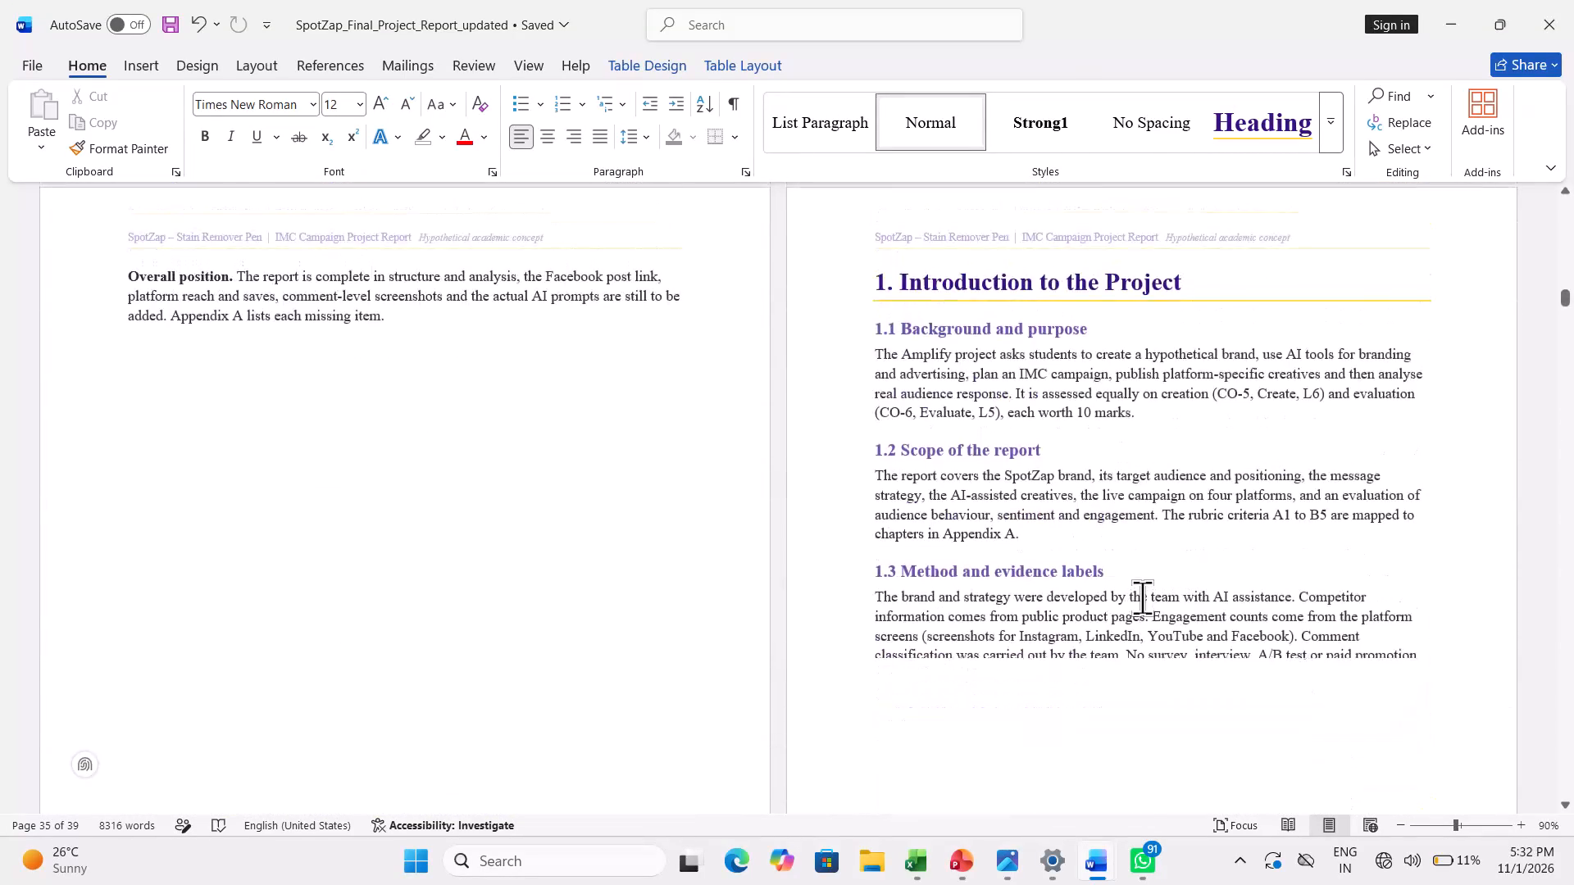
{"action": "scroll", "coordinate": [1142, 597], "scroll_direction": "up", "scroll_amount": 20}
{"action": "scroll", "coordinate": [1142, 597], "scroll_direction": "up", "scroll_amount": 20}
{"action": "scroll", "coordinate": [1142, 597], "scroll_direction": "up", "scroll_amount": 20}
{"action": "scroll", "coordinate": [1142, 597], "scroll_direction": "up", "scroll_amount": 1}
{"action": "scroll", "coordinate": [1142, 597], "scroll_direction": "down", "scroll_amount": 7}
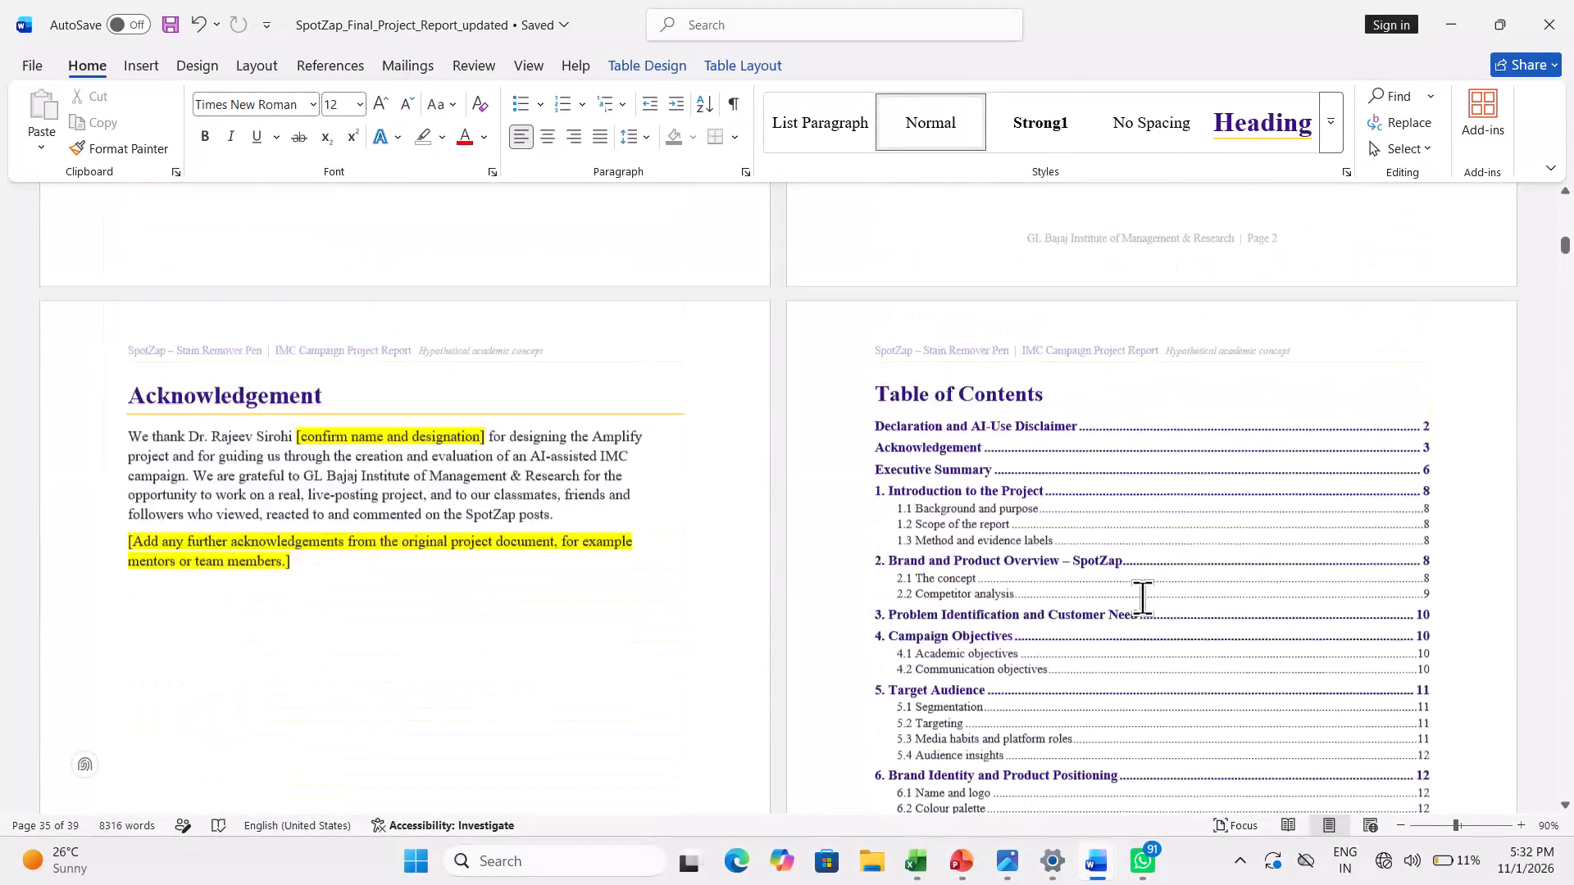
{"action": "scroll", "coordinate": [1142, 597], "scroll_direction": "down", "scroll_amount": 3}
{"action": "scroll", "coordinate": [1142, 597], "scroll_direction": "up", "scroll_amount": 1, "text": "ctrl"}
{"action": "scroll", "coordinate": [1142, 597], "scroll_direction": "down", "scroll_amount": 1, "text": "ctrl"}
{"action": "scroll", "coordinate": [1142, 597], "scroll_direction": "up", "scroll_amount": 1, "text": "ctrl"}
{"action": "scroll", "coordinate": [1142, 597], "scroll_direction": "down", "scroll_amount": 2, "text": "ctrl"}
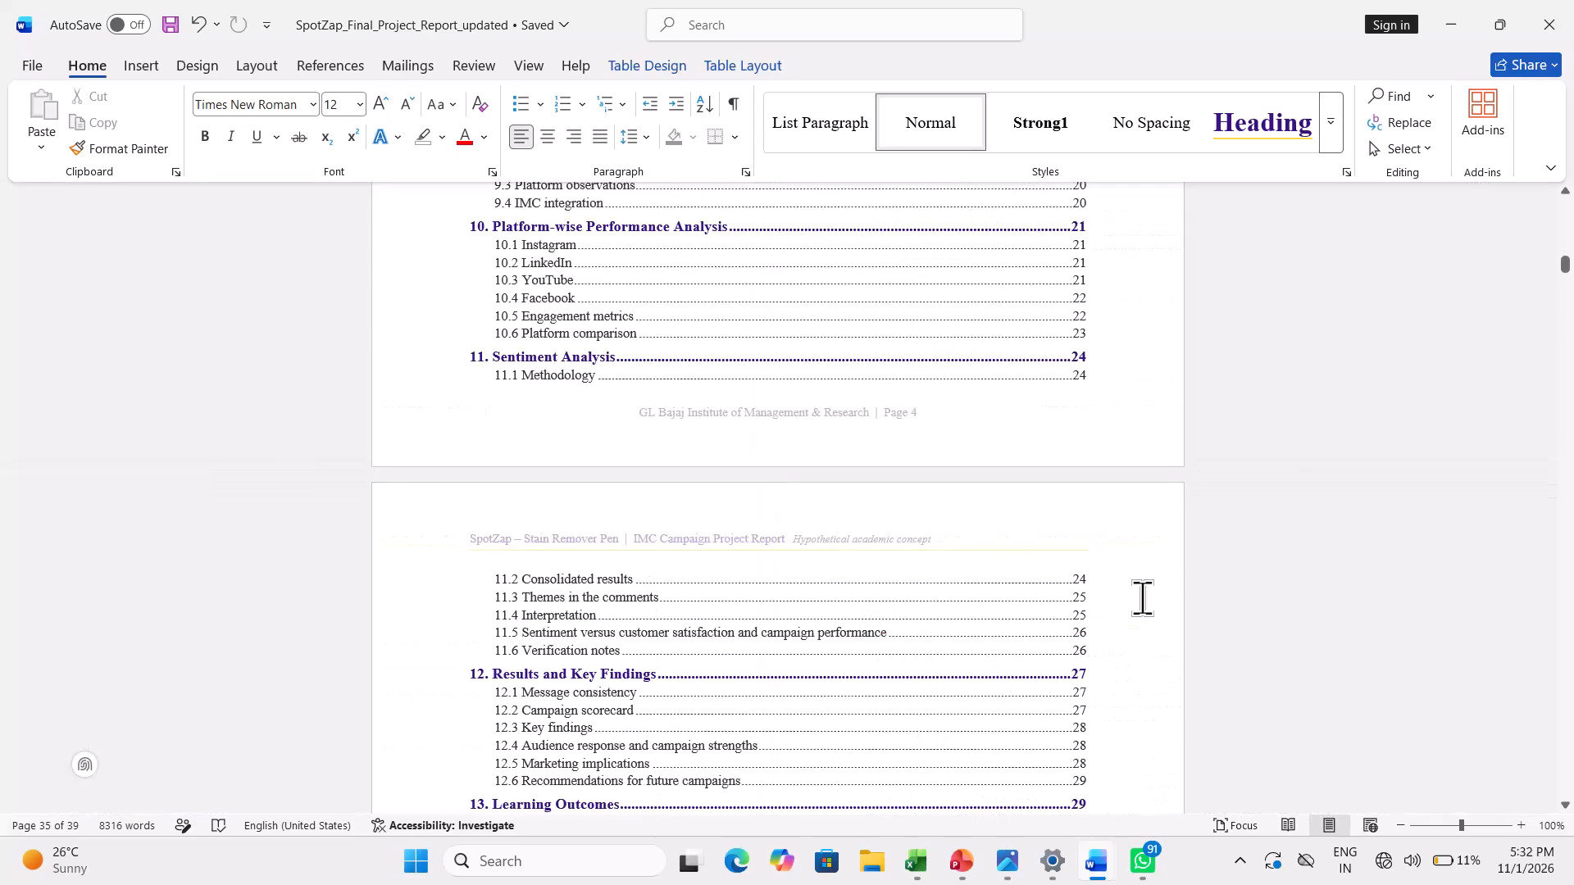
{"action": "scroll", "coordinate": [1317, 383], "scroll_direction": "down", "scroll_amount": 11}
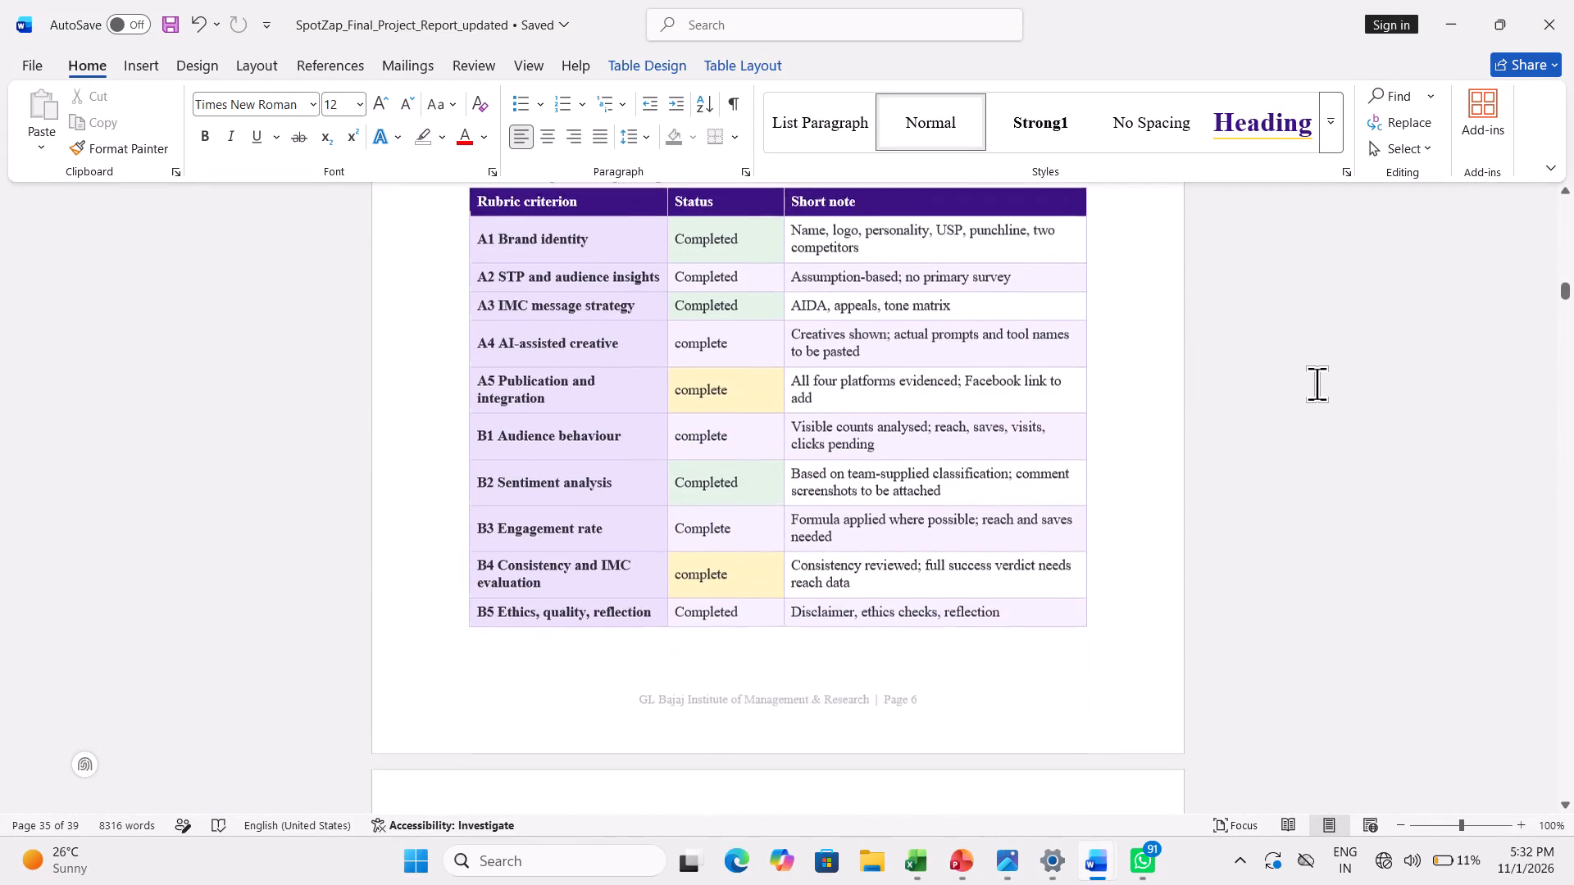
{"action": "scroll", "coordinate": [1317, 383], "scroll_direction": "down", "scroll_amount": 2}
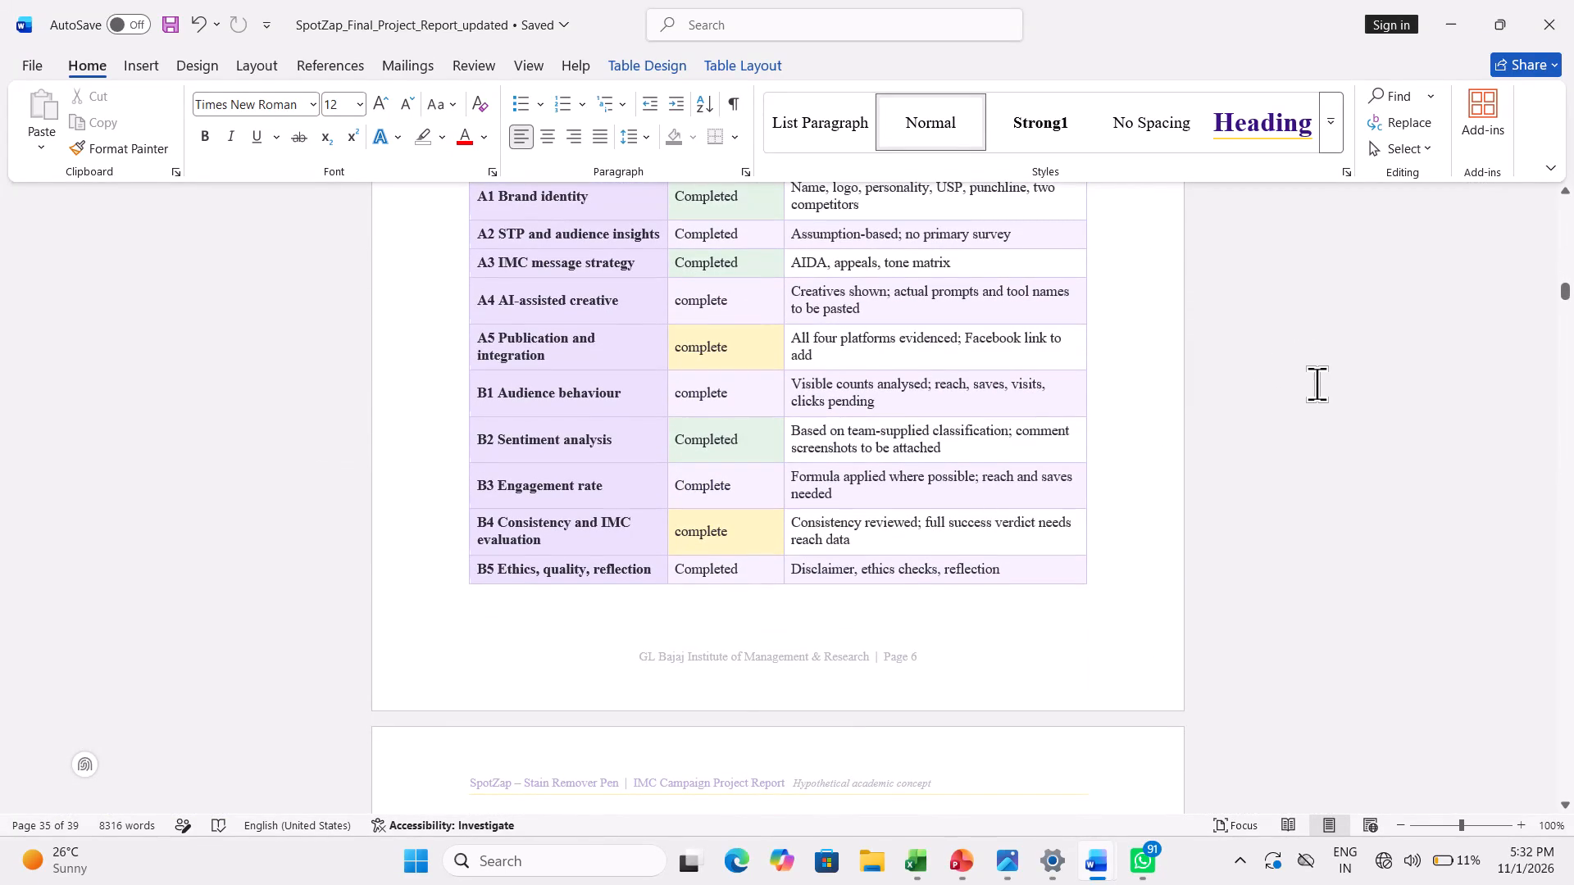
Review chapters 1 to 5 of the report, checking the evidence labels, brand snapshot, communication objectives and platform role tables.
{"action": "scroll", "coordinate": [877, 561], "scroll_direction": "down", "scroll_amount": 7}
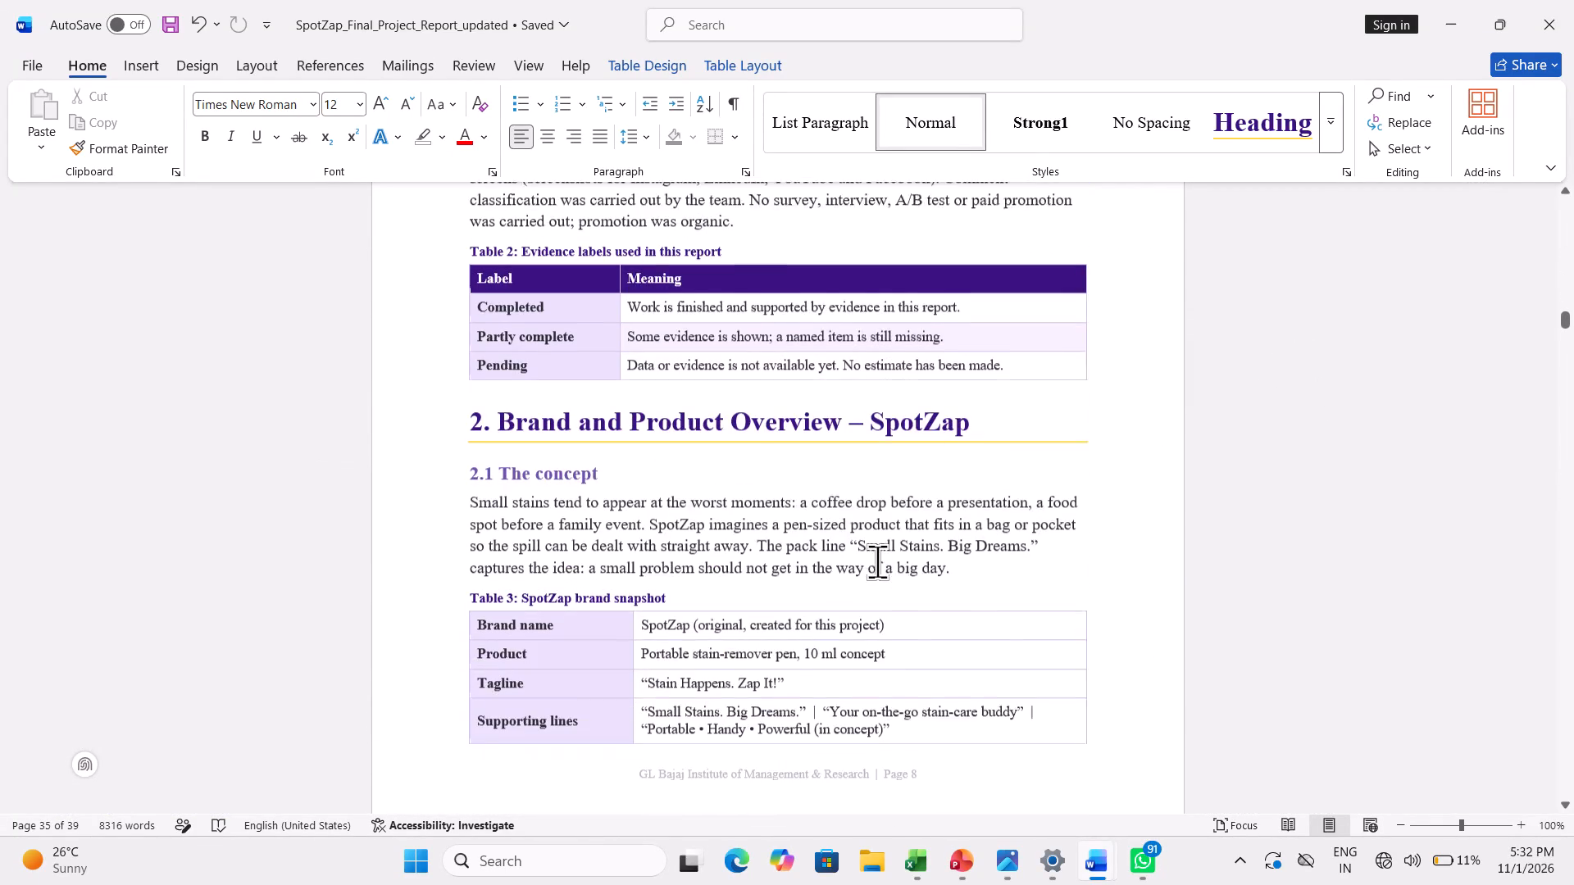
{"action": "scroll", "coordinate": [877, 561], "scroll_direction": "down", "scroll_amount": 3}
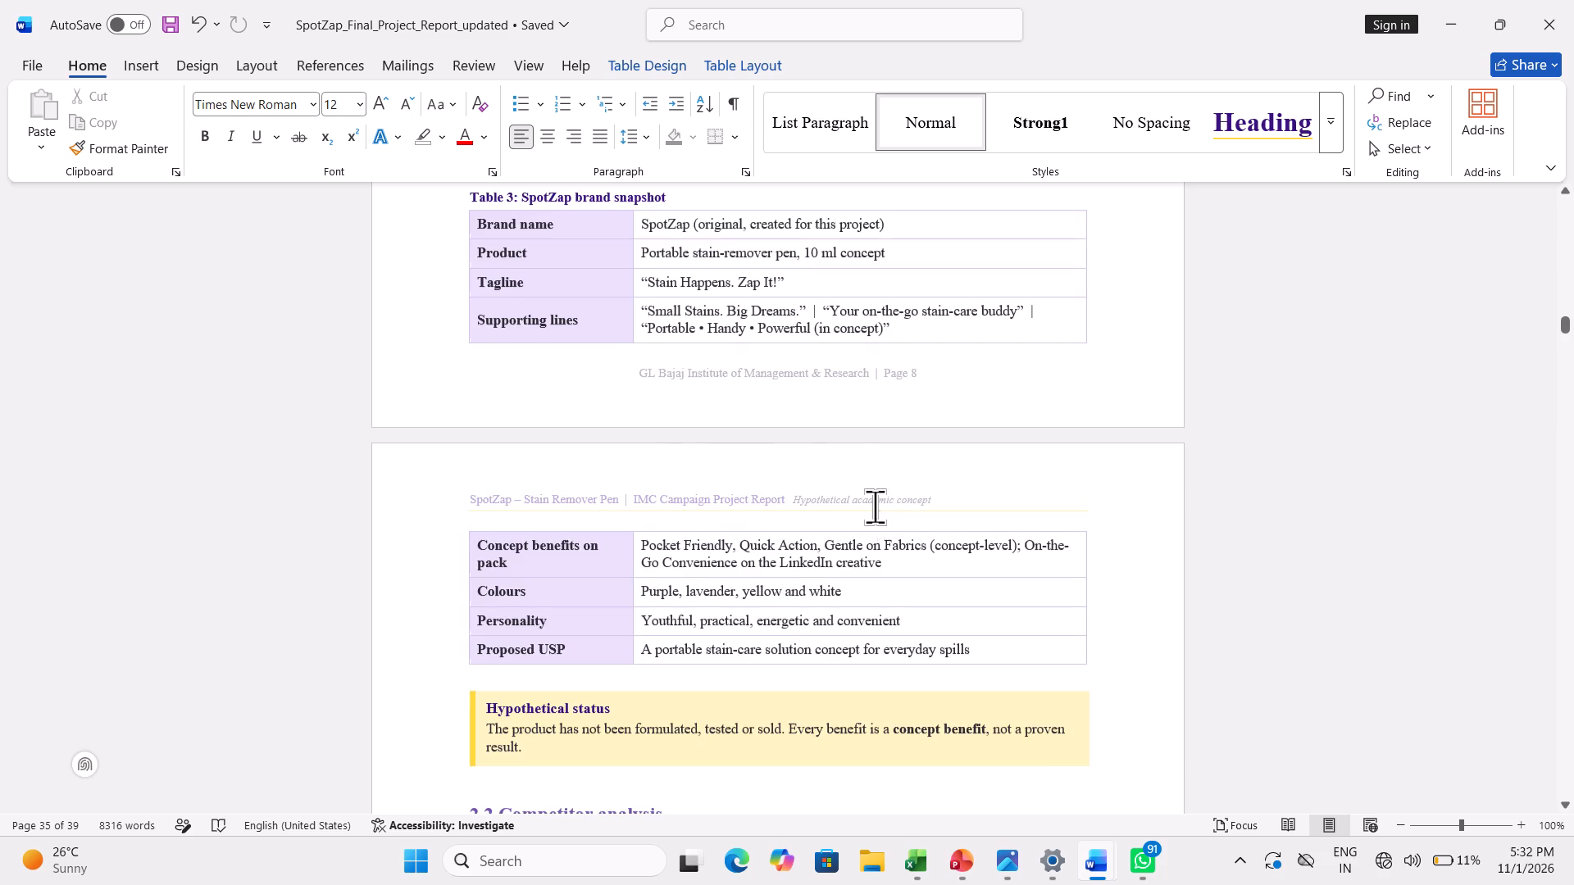
{"action": "scroll", "coordinate": [875, 506], "scroll_direction": "down", "scroll_amount": 7}
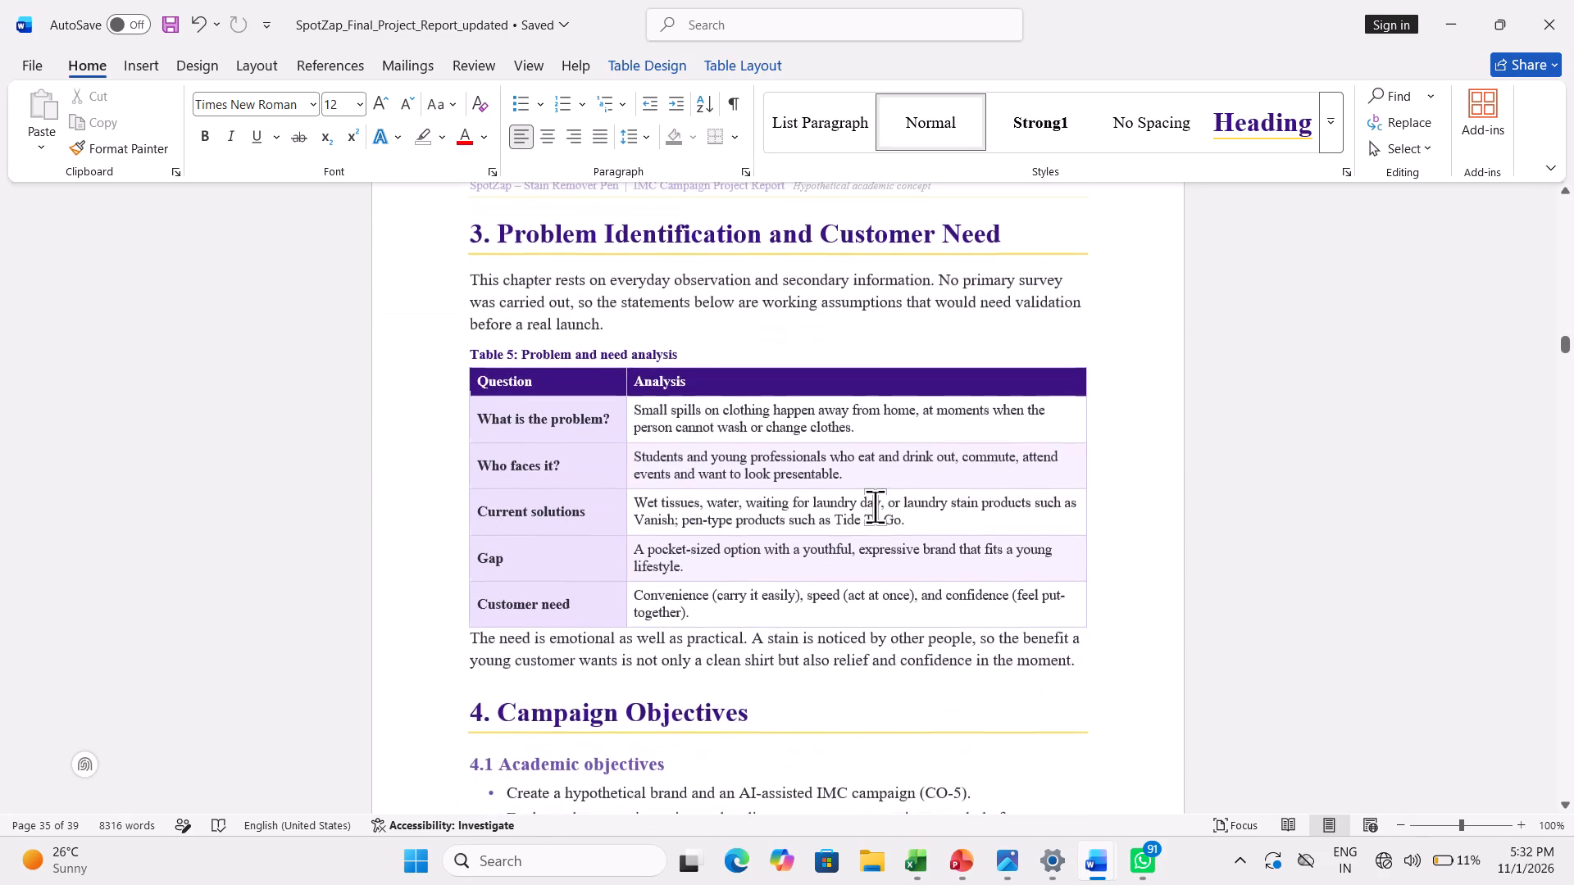
{"action": "scroll", "coordinate": [875, 506], "scroll_direction": "down", "scroll_amount": 4}
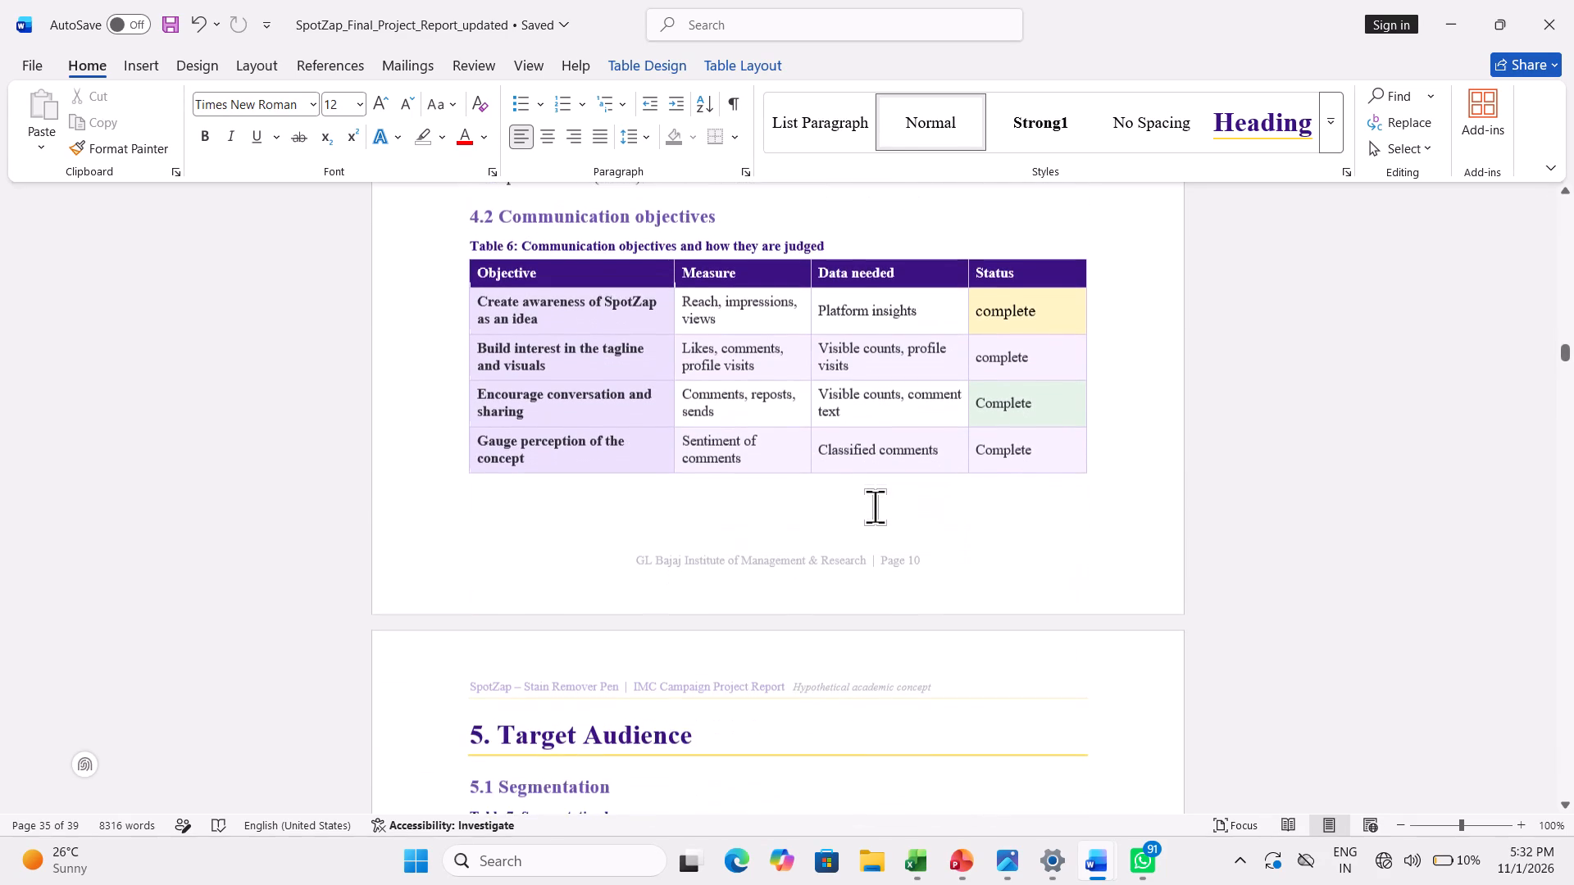
{"action": "scroll", "coordinate": [875, 506], "scroll_direction": "down", "scroll_amount": 4}
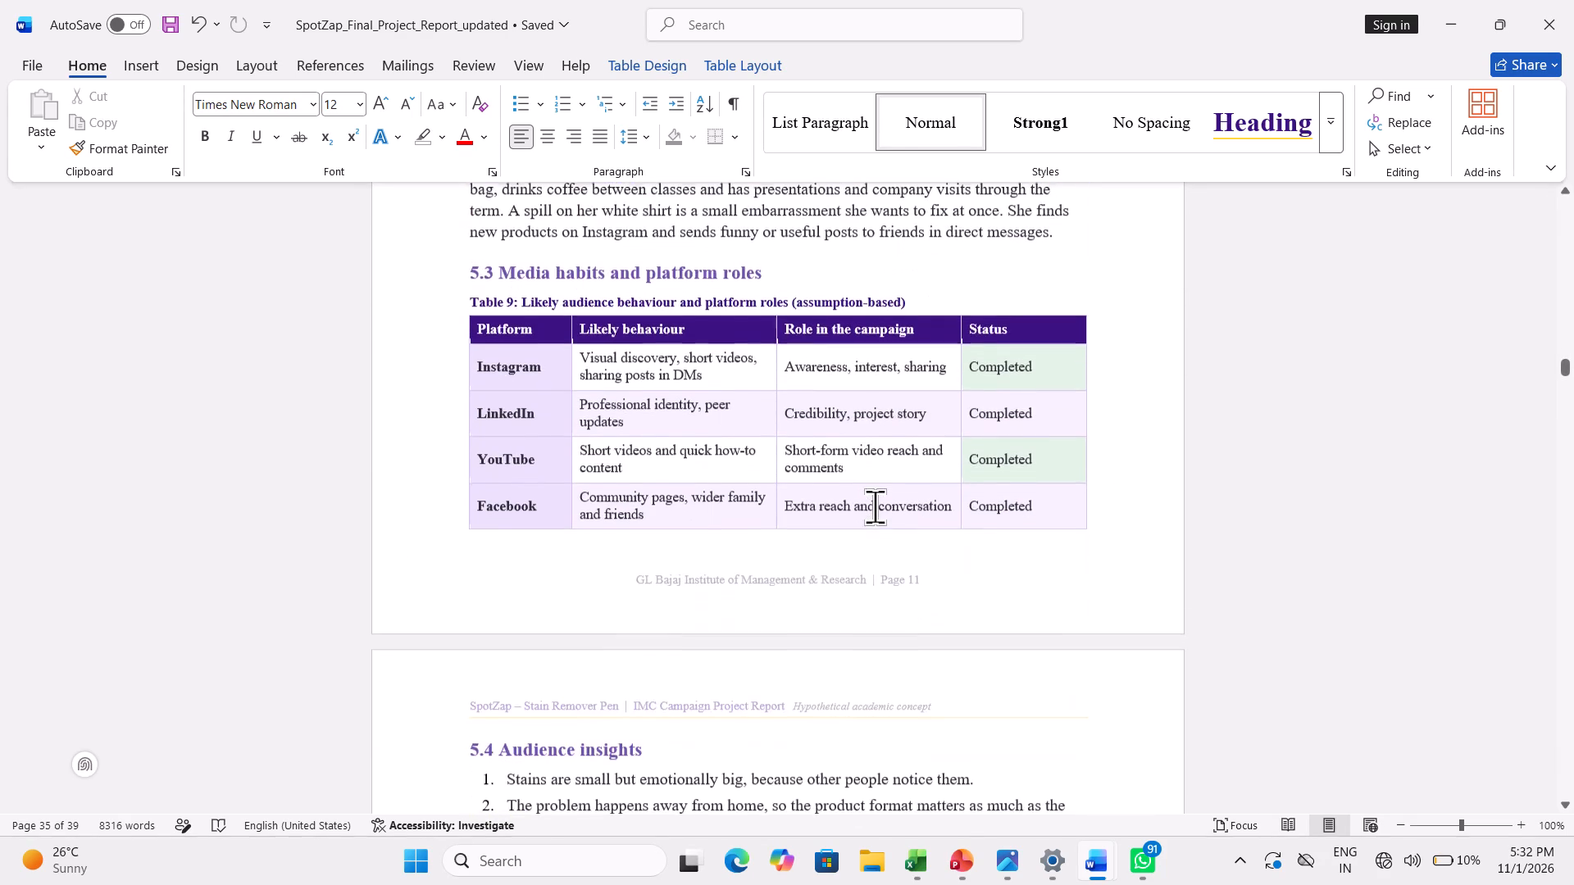
{"action": "scroll", "coordinate": [875, 506], "scroll_direction": "down", "scroll_amount": 3}
{"action": "scroll", "coordinate": [875, 506], "scroll_direction": "up", "scroll_amount": 1}
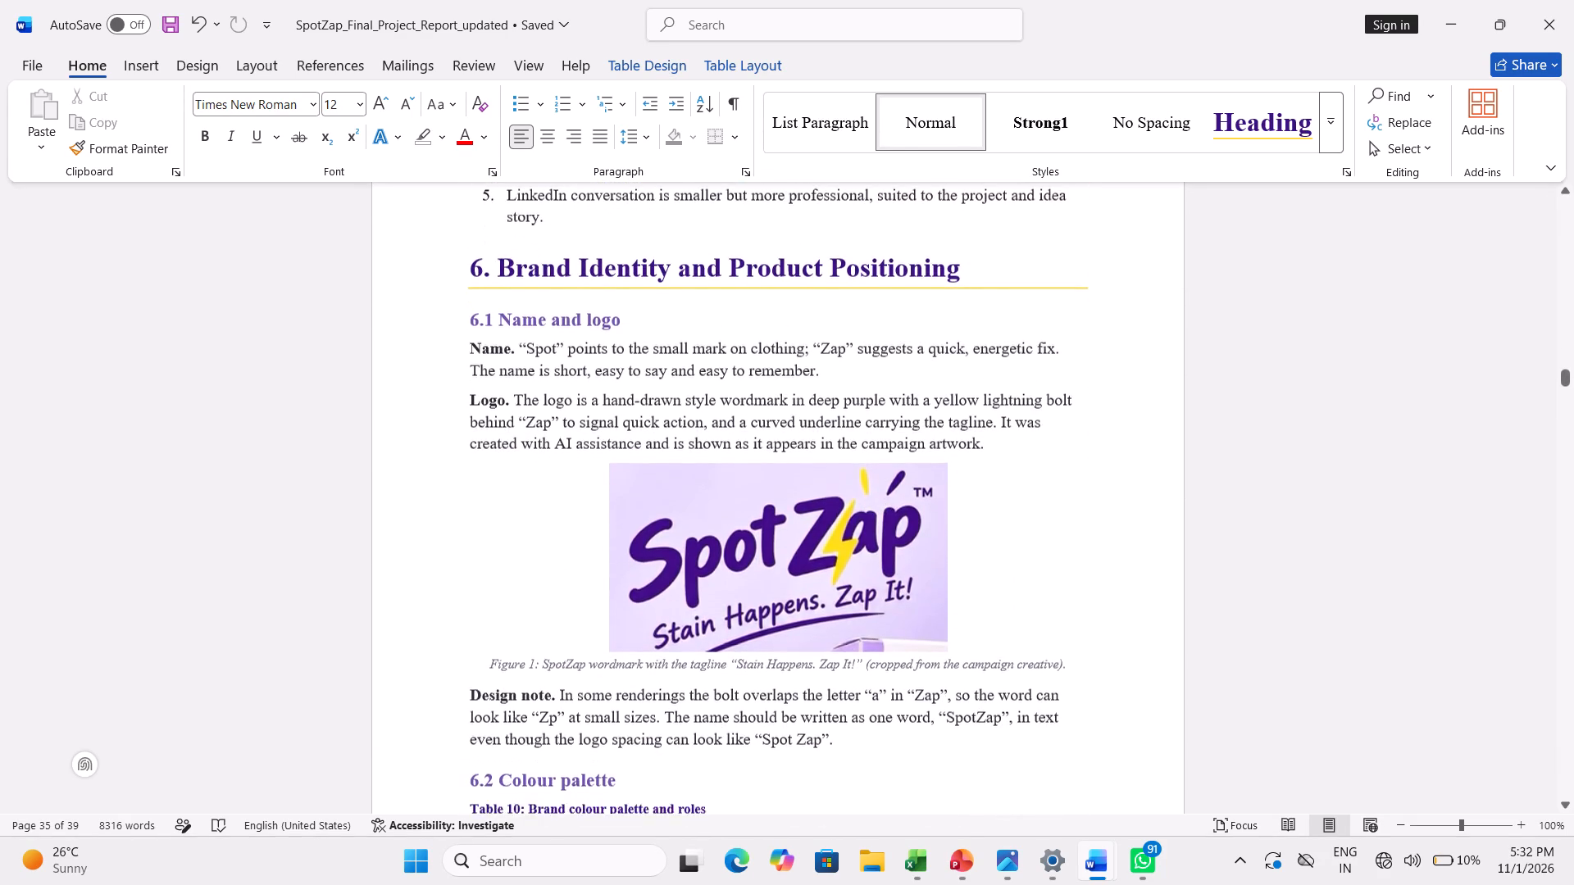
{"action": "scroll", "coordinate": [875, 506], "scroll_direction": "up", "scroll_amount": 4}
{"action": "scroll", "coordinate": [875, 506], "scroll_direction": "down", "scroll_amount": 3}
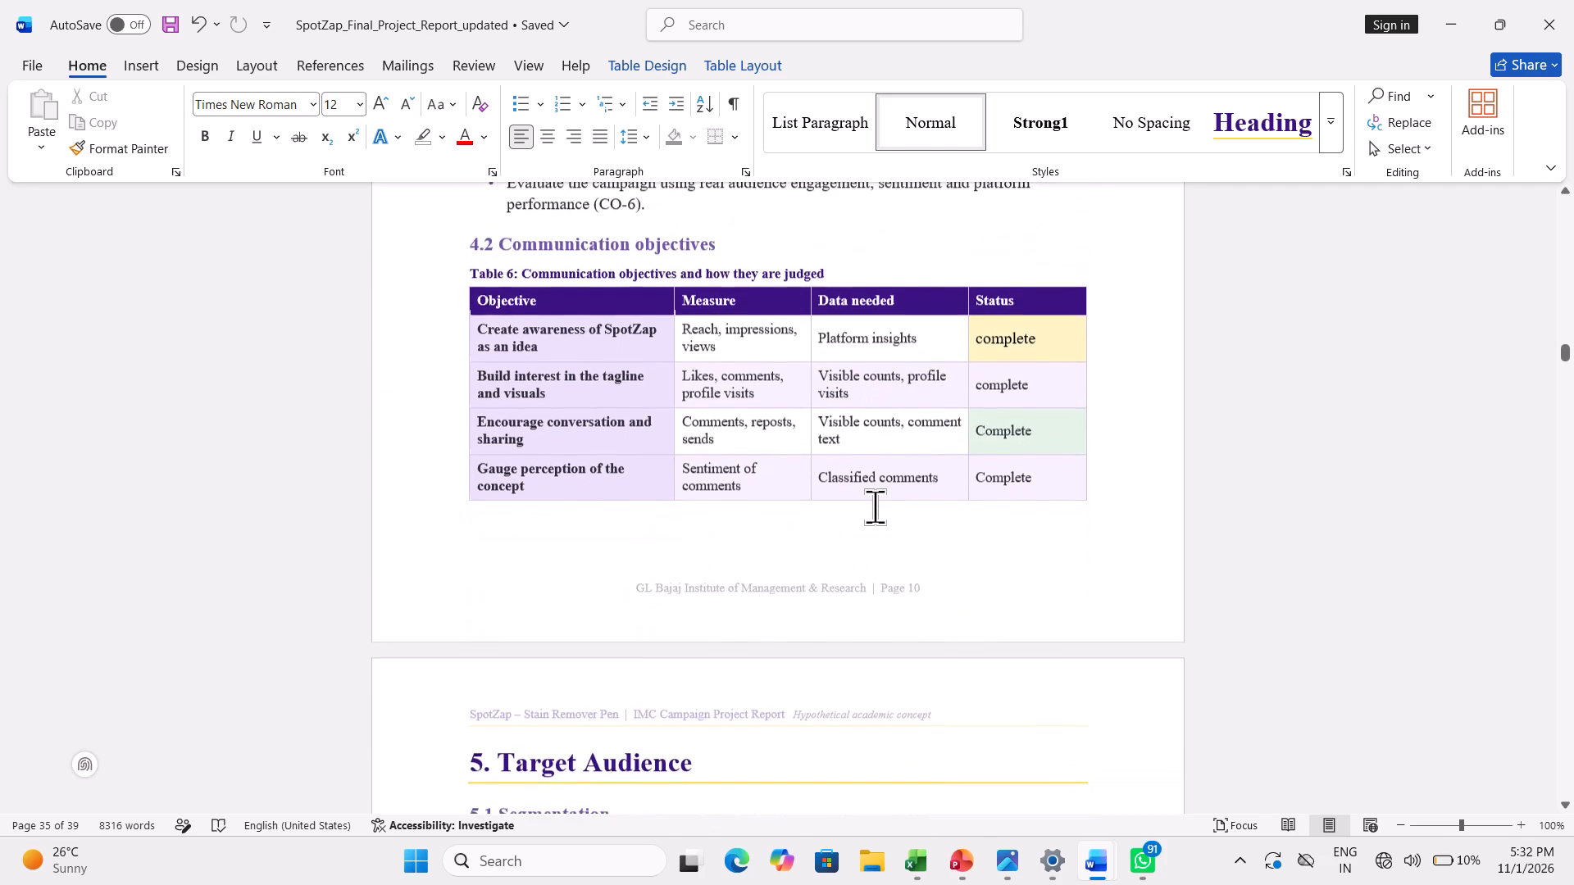
{"action": "scroll", "coordinate": [875, 506], "scroll_direction": "down", "scroll_amount": 5}
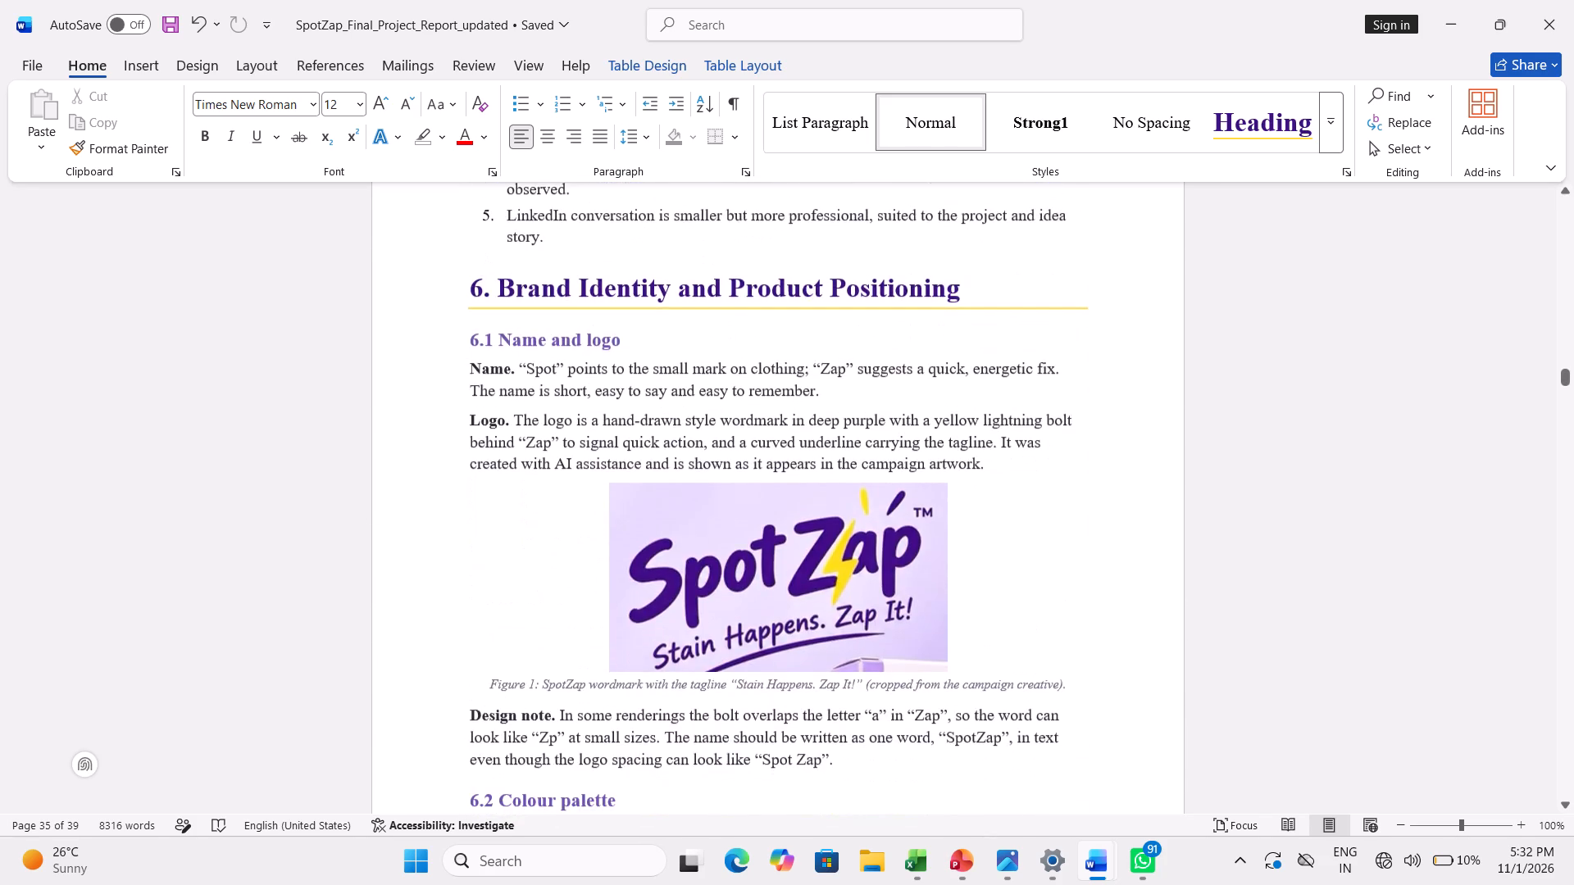
Review the report from chapter 6 into chapter 8, checking brand identity, AI tools, platform-specific content and the AIDA plan.
{"action": "scroll", "coordinate": [875, 506], "scroll_direction": "down", "scroll_amount": 1}
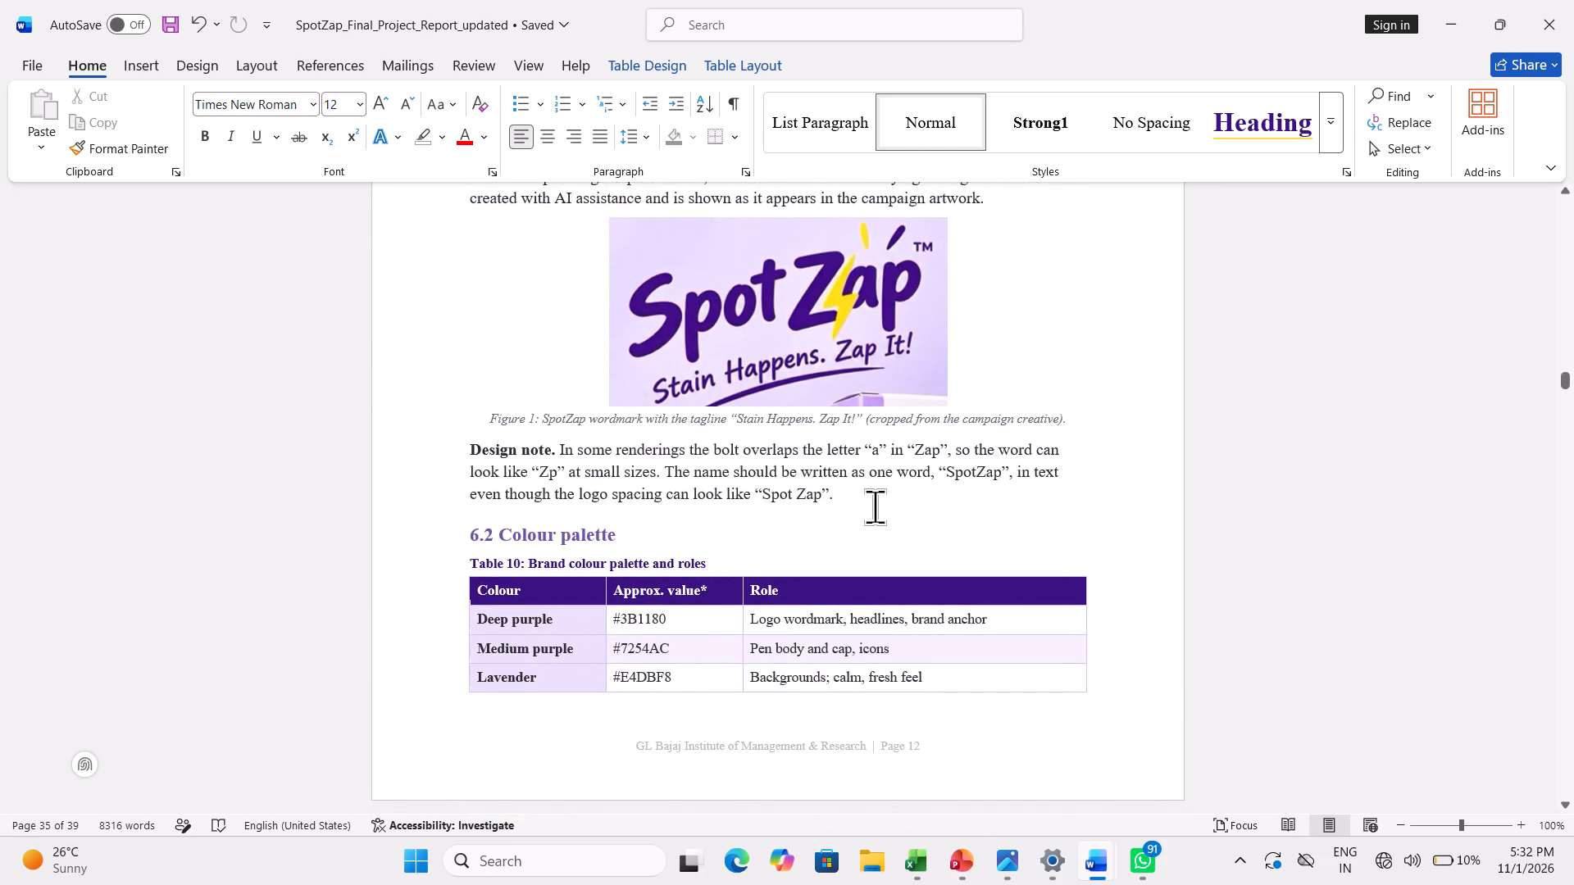
{"action": "scroll", "coordinate": [875, 506], "scroll_direction": "down", "scroll_amount": 5}
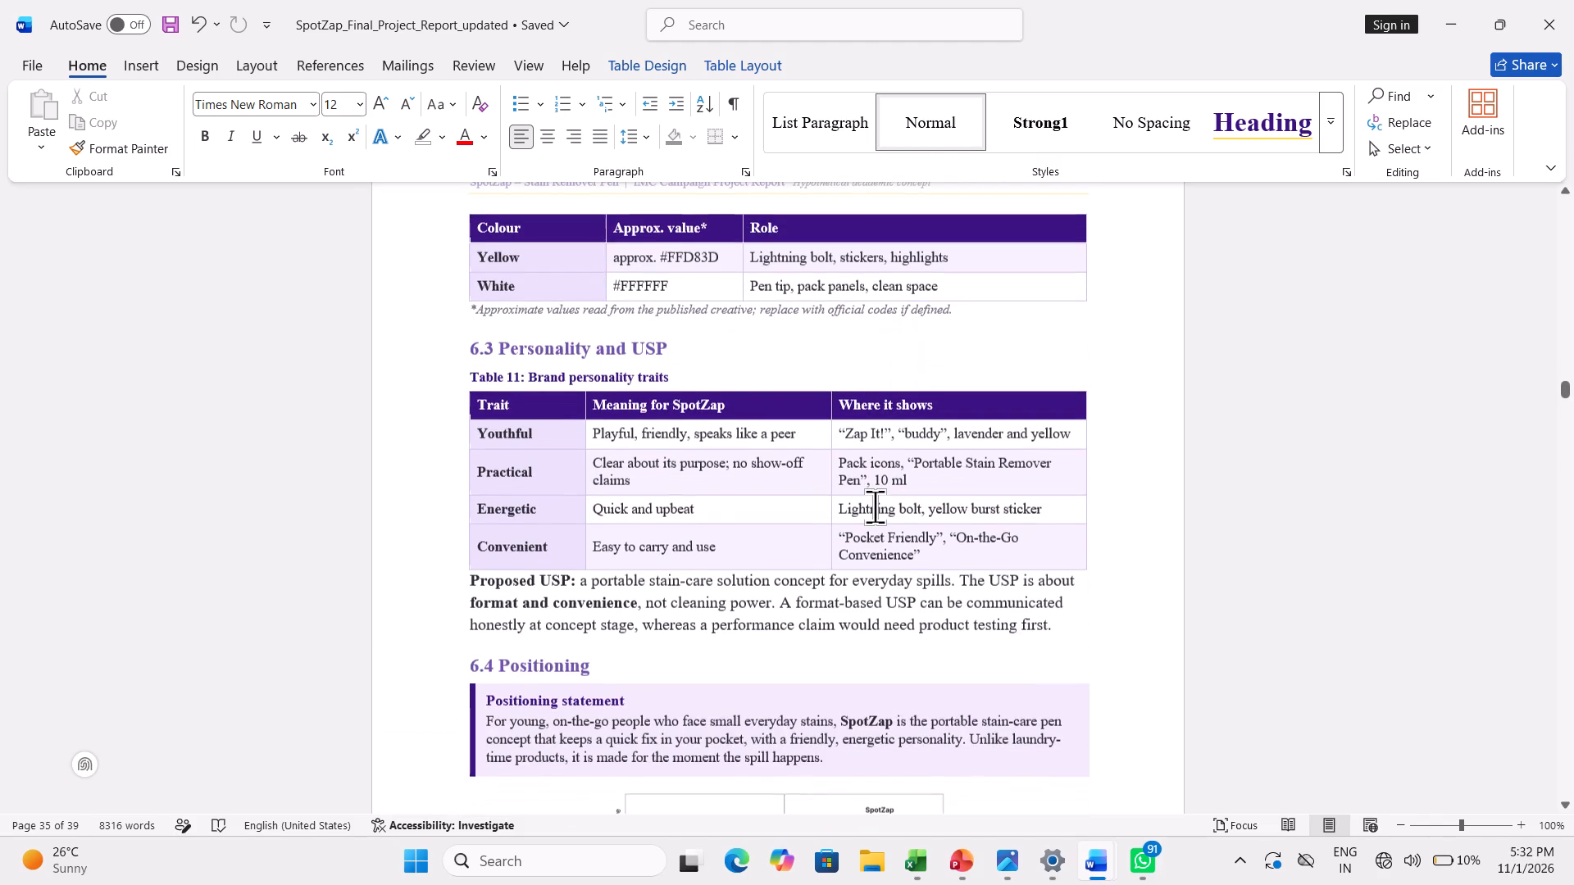
{"action": "scroll", "coordinate": [875, 506], "scroll_direction": "down", "scroll_amount": 5}
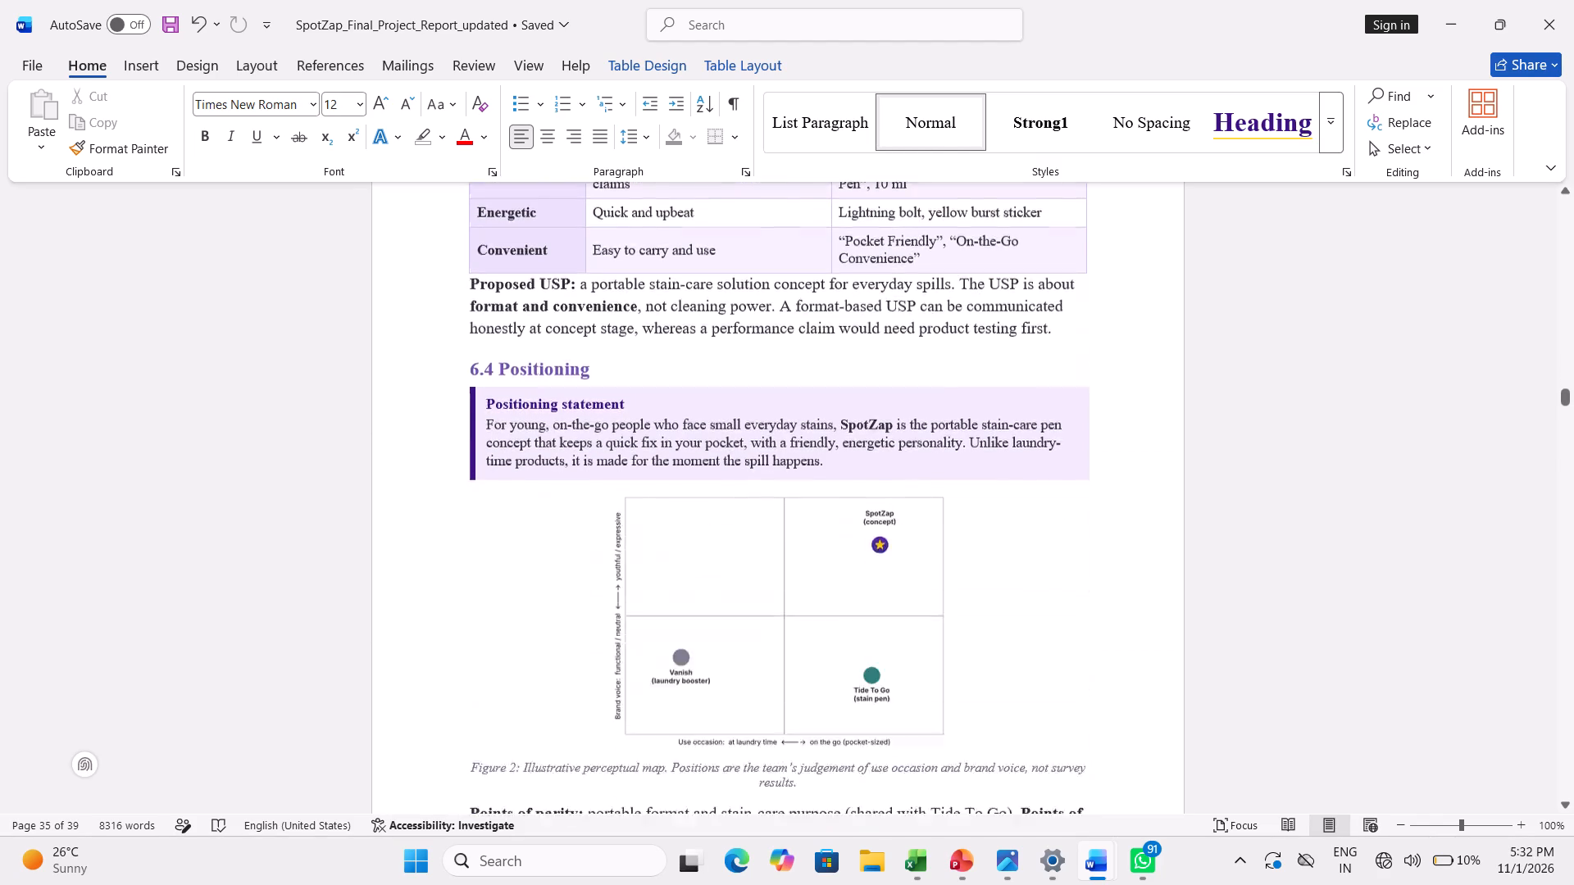
{"action": "scroll", "coordinate": [875, 506], "scroll_direction": "down", "scroll_amount": 3}
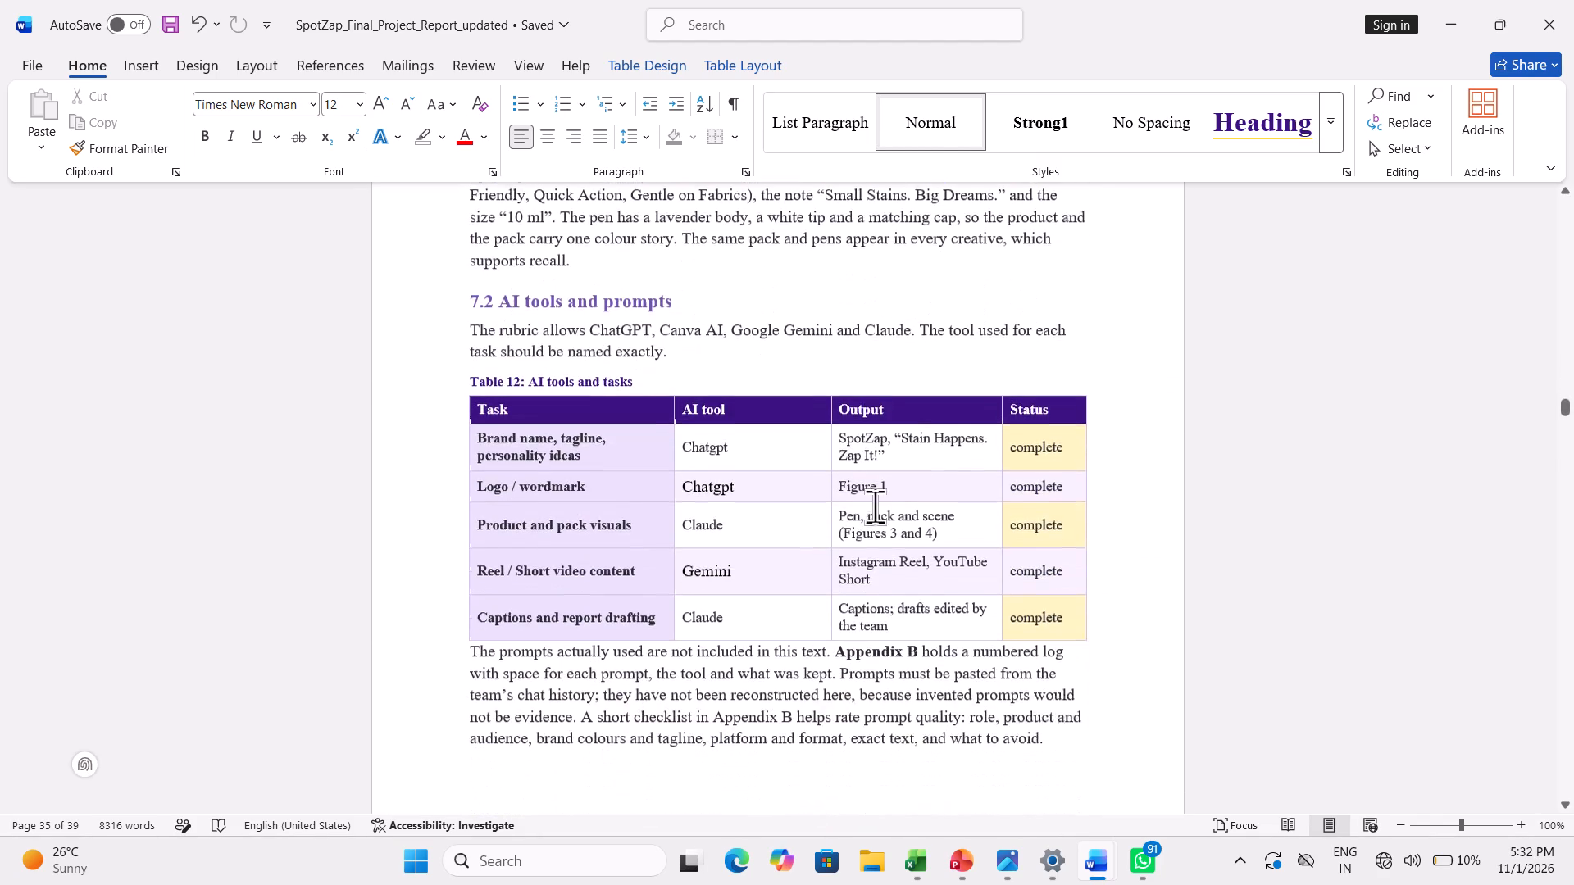
{"action": "scroll", "coordinate": [875, 506], "scroll_direction": "down", "scroll_amount": 7}
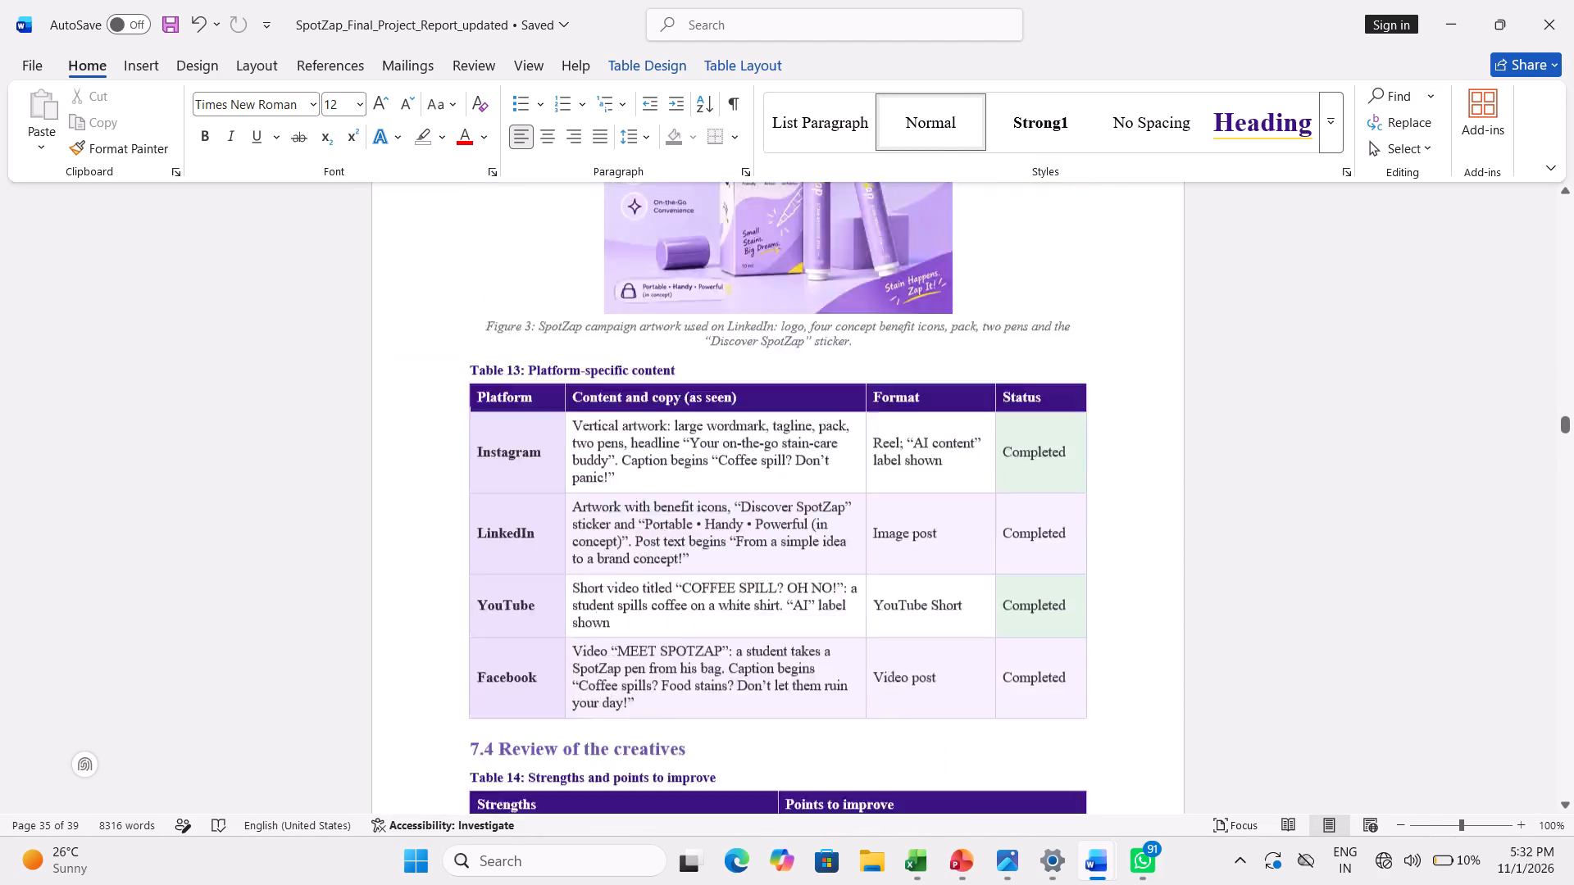
{"action": "scroll", "coordinate": [875, 506], "scroll_direction": "up", "scroll_amount": 2}
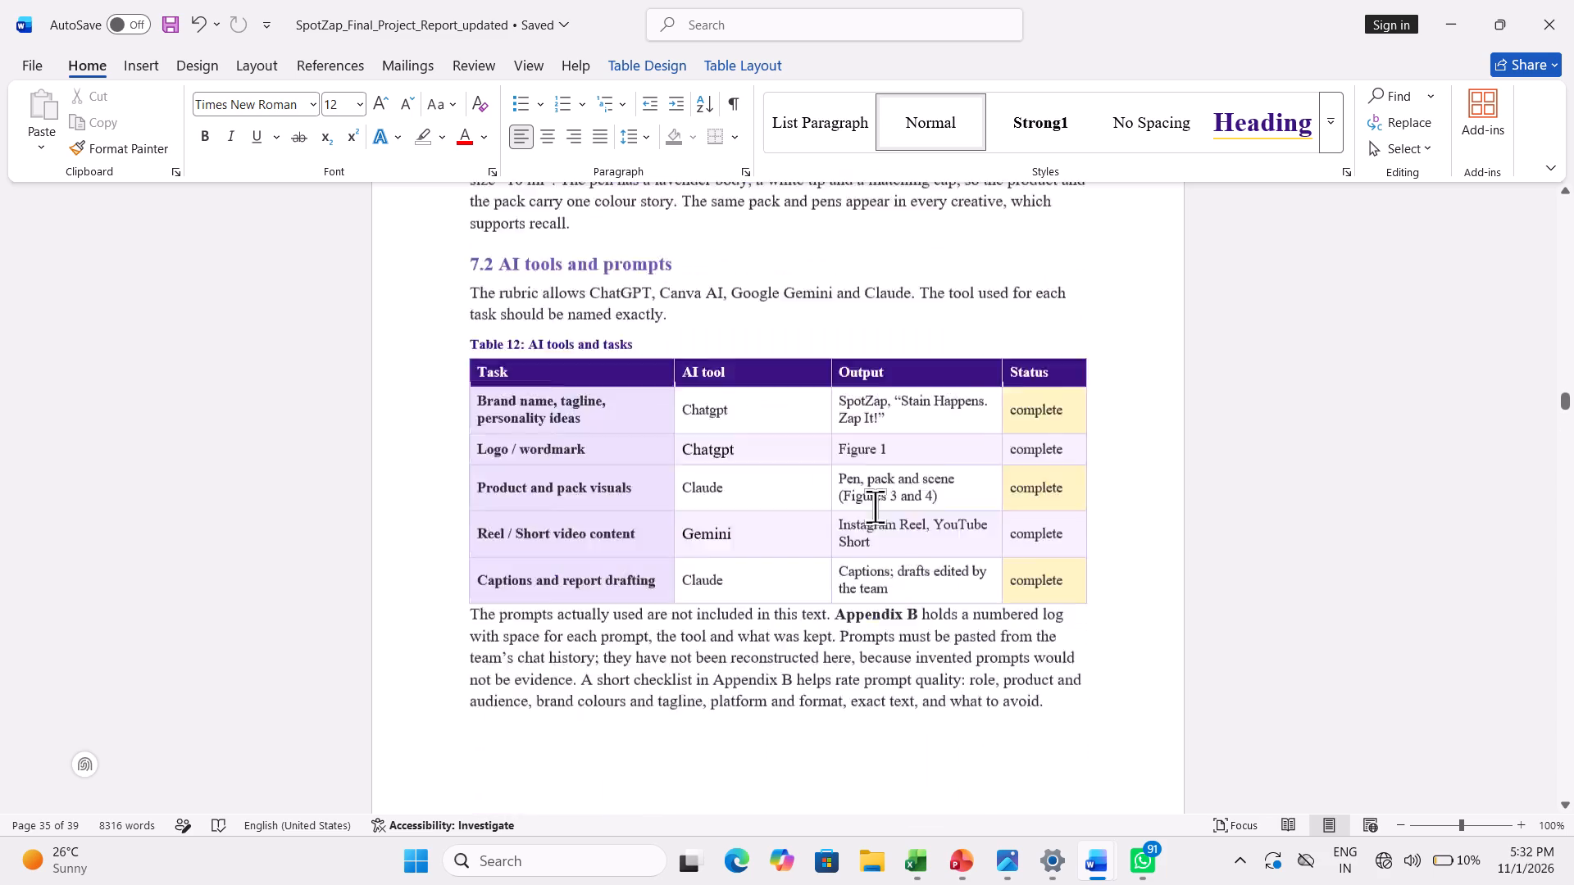
{"action": "scroll", "coordinate": [875, 506], "scroll_direction": "up", "scroll_amount": 2}
{"action": "scroll", "coordinate": [875, 506], "scroll_direction": "down", "scroll_amount": 8}
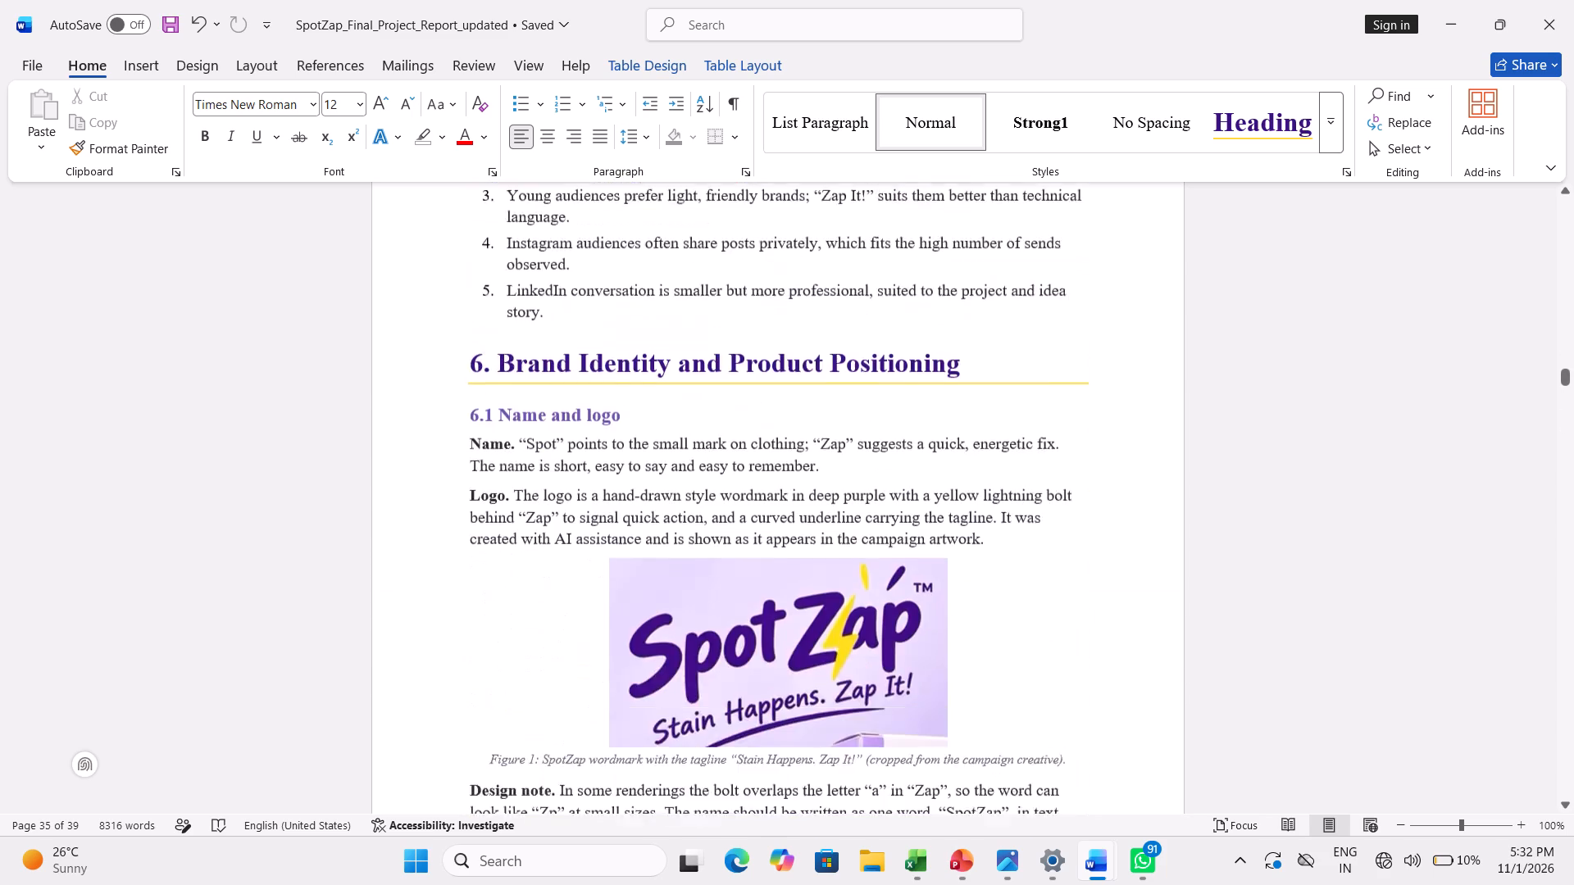
{"action": "scroll", "coordinate": [875, 506], "scroll_direction": "down", "scroll_amount": 5}
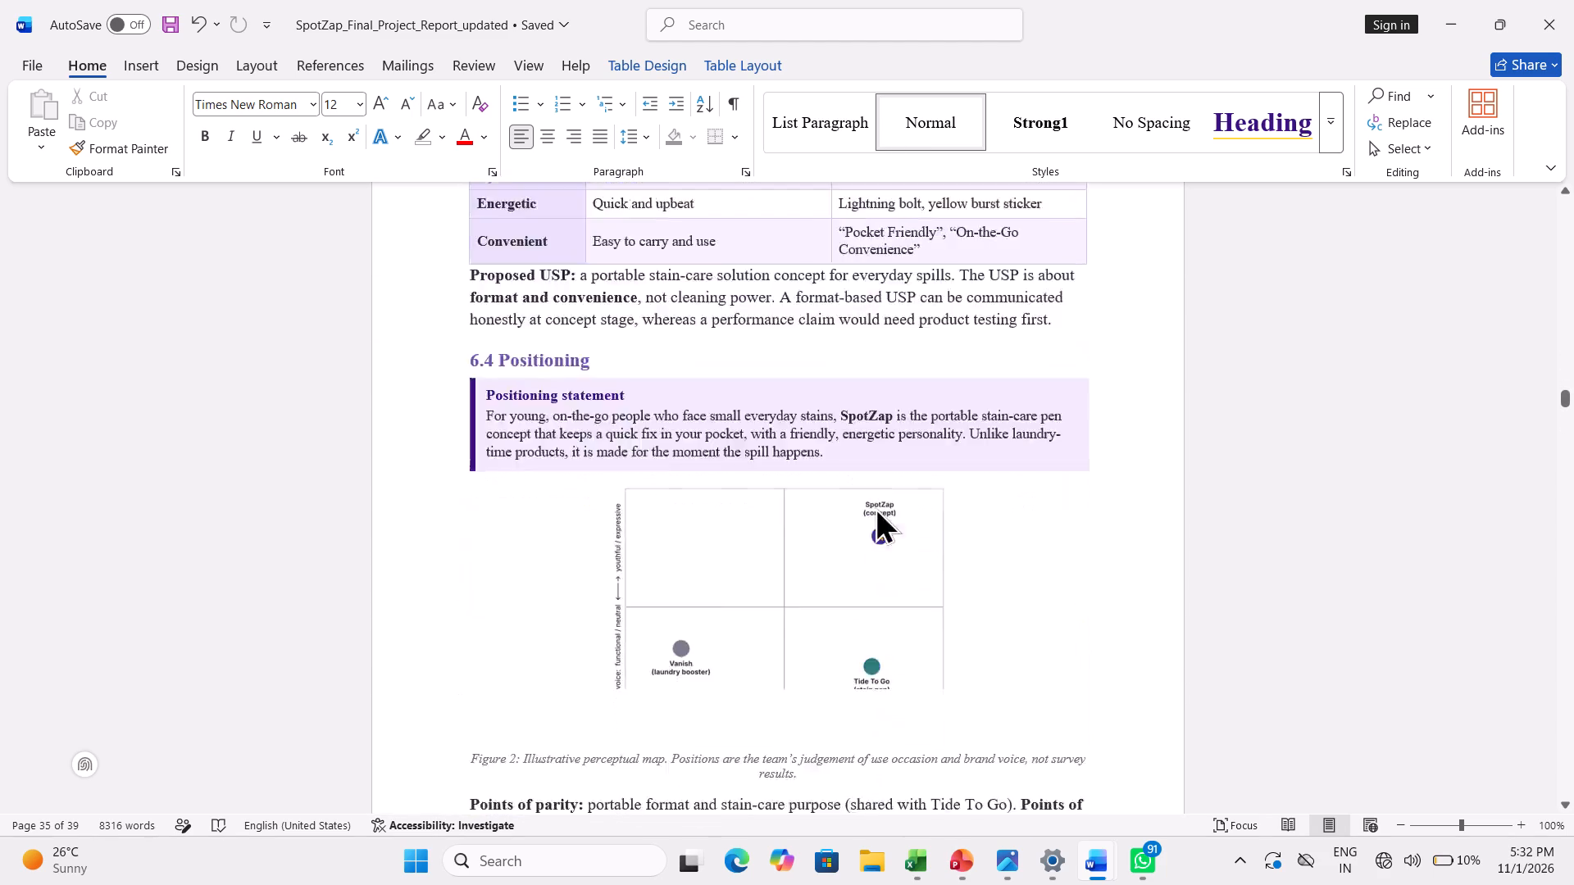
{"action": "scroll", "coordinate": [875, 506], "scroll_direction": "down", "scroll_amount": 5}
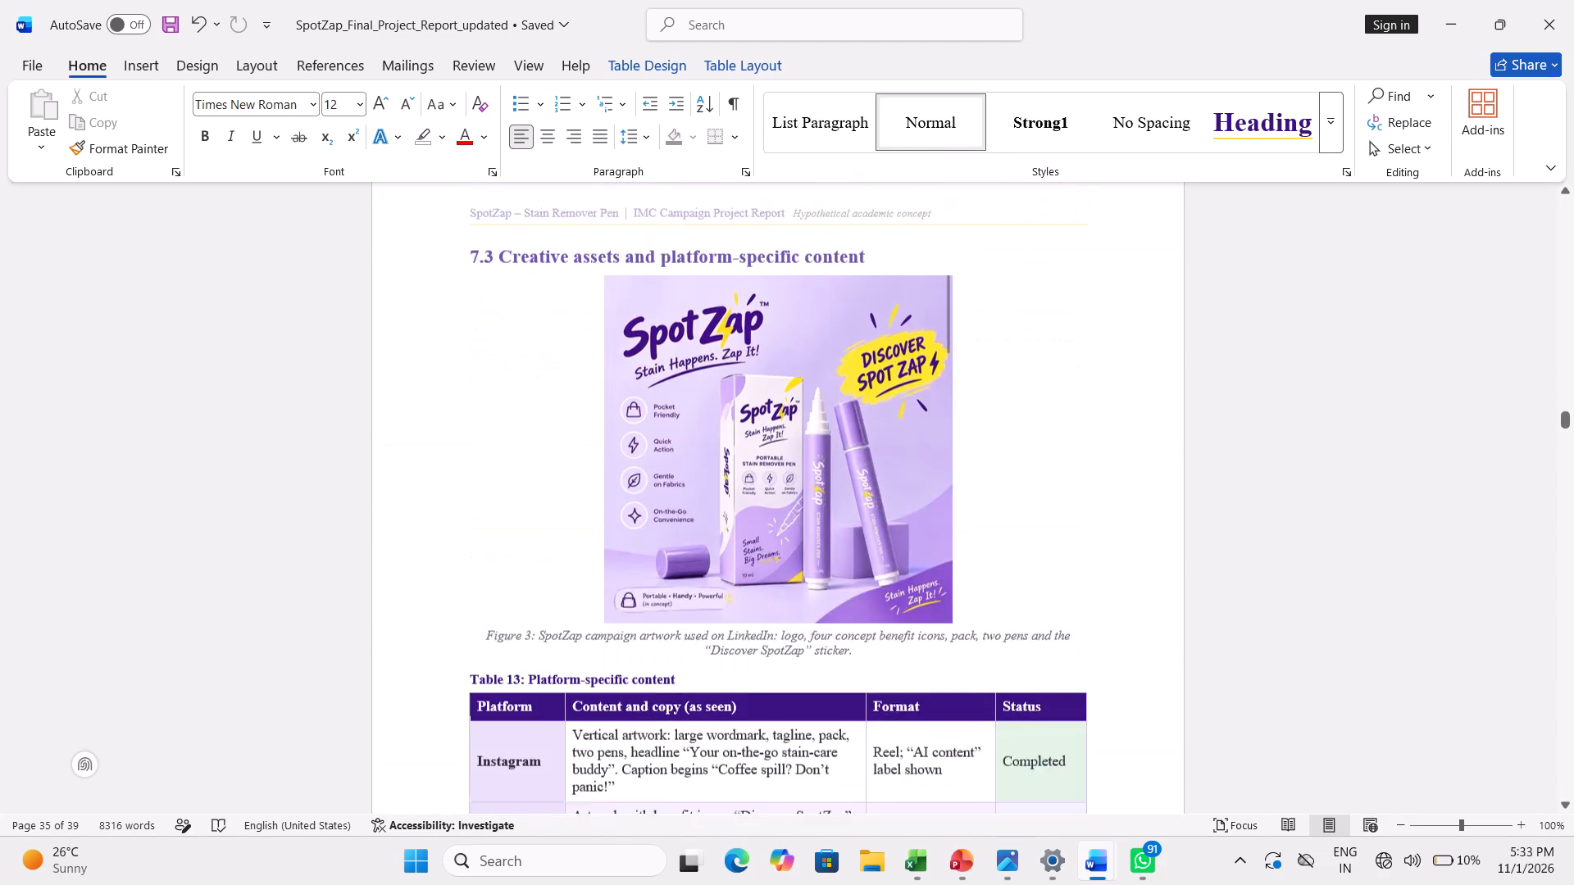
{"action": "scroll", "coordinate": [875, 506], "scroll_direction": "down", "scroll_amount": 6}
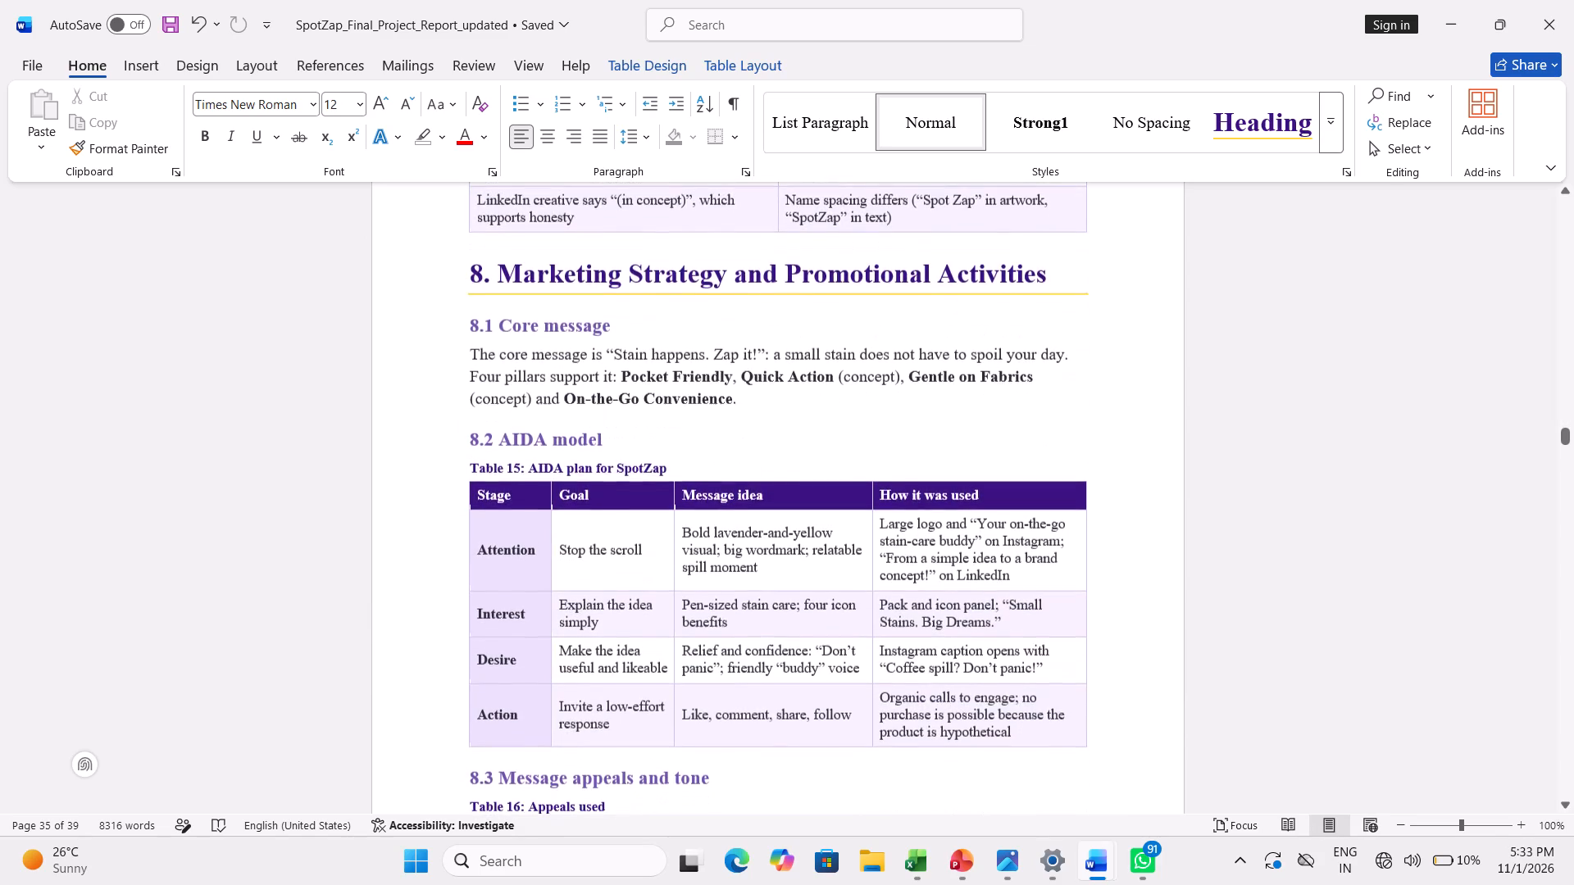
Review the report from section 8.3 through 9.2, checking the publication evidence register, evidence gap note and captions of Figures 4 to 7.
{"action": "scroll", "coordinate": [875, 506], "scroll_direction": "down", "scroll_amount": 12}
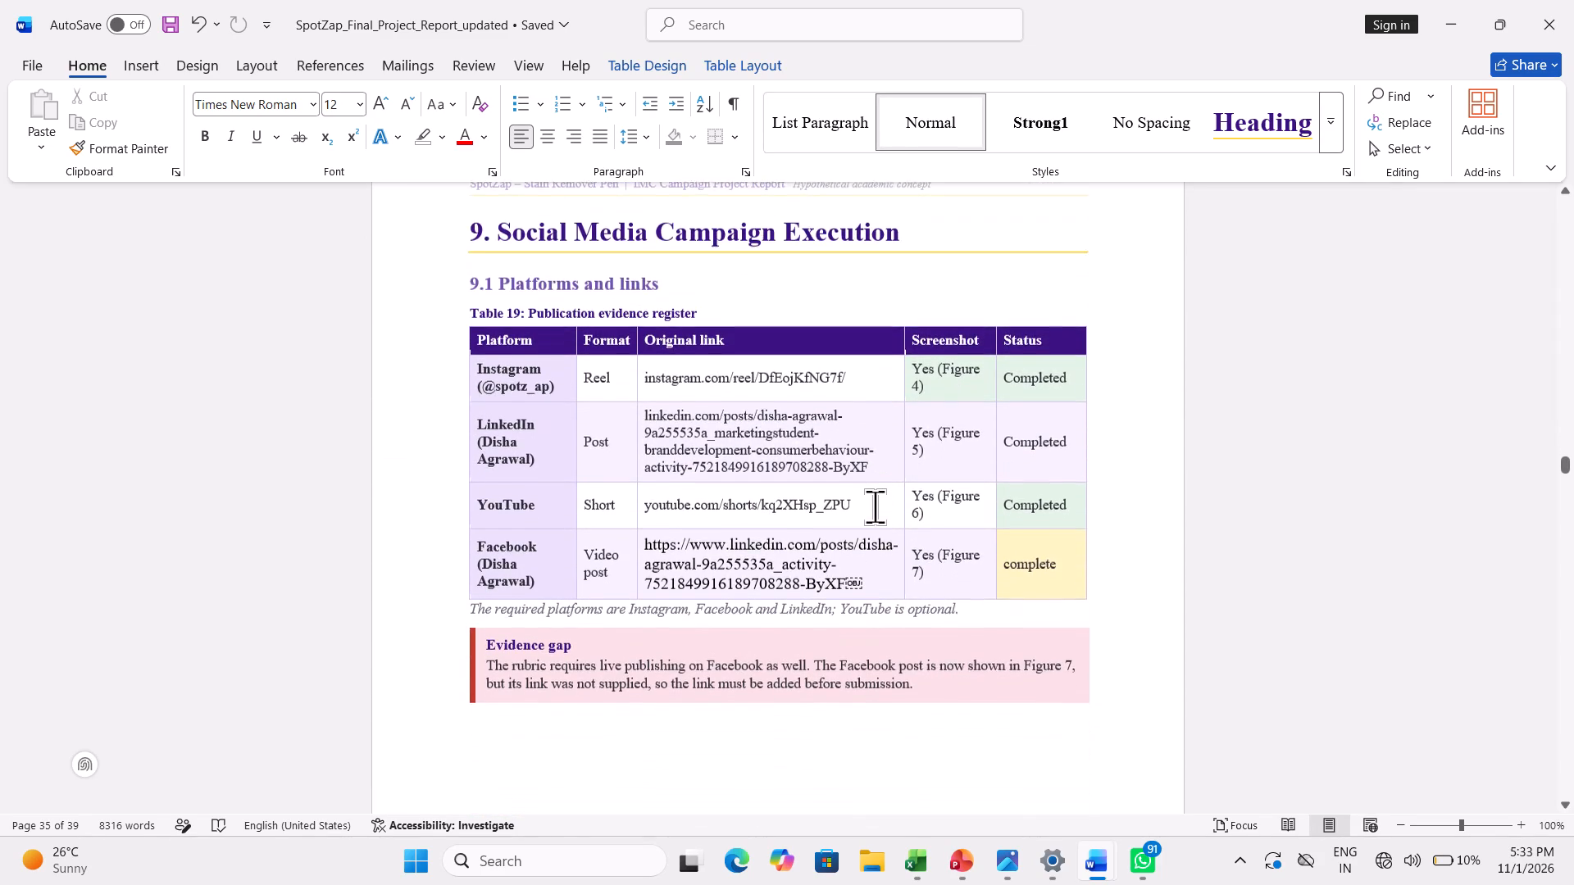
{"action": "scroll", "coordinate": [875, 506], "scroll_direction": "down", "scroll_amount": 1}
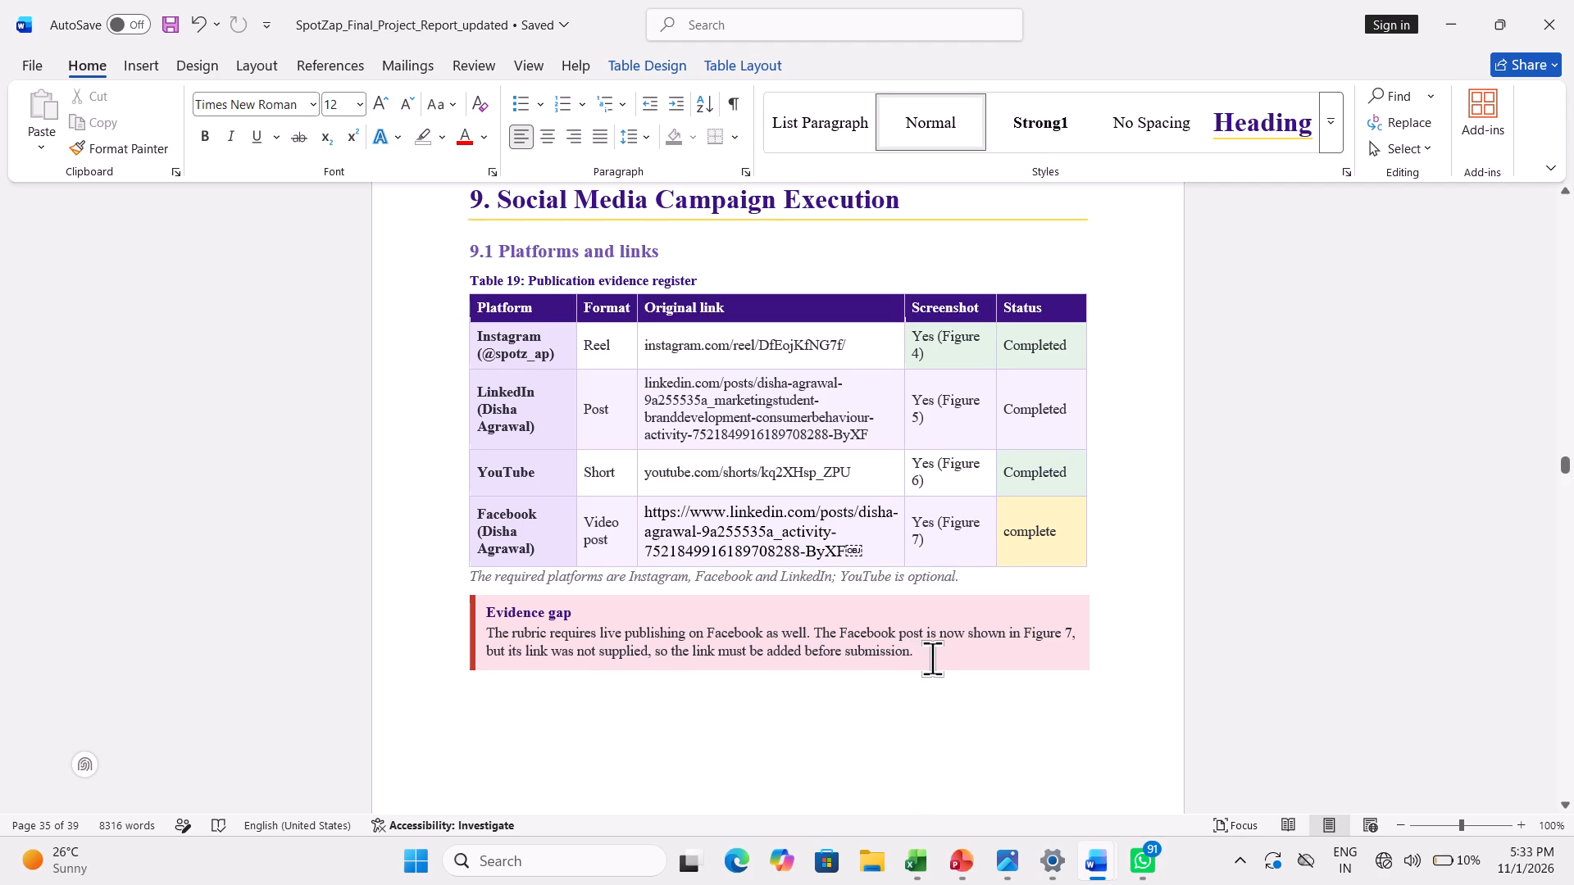
{"action": "scroll", "coordinate": [932, 658], "scroll_direction": "down", "scroll_amount": 4}
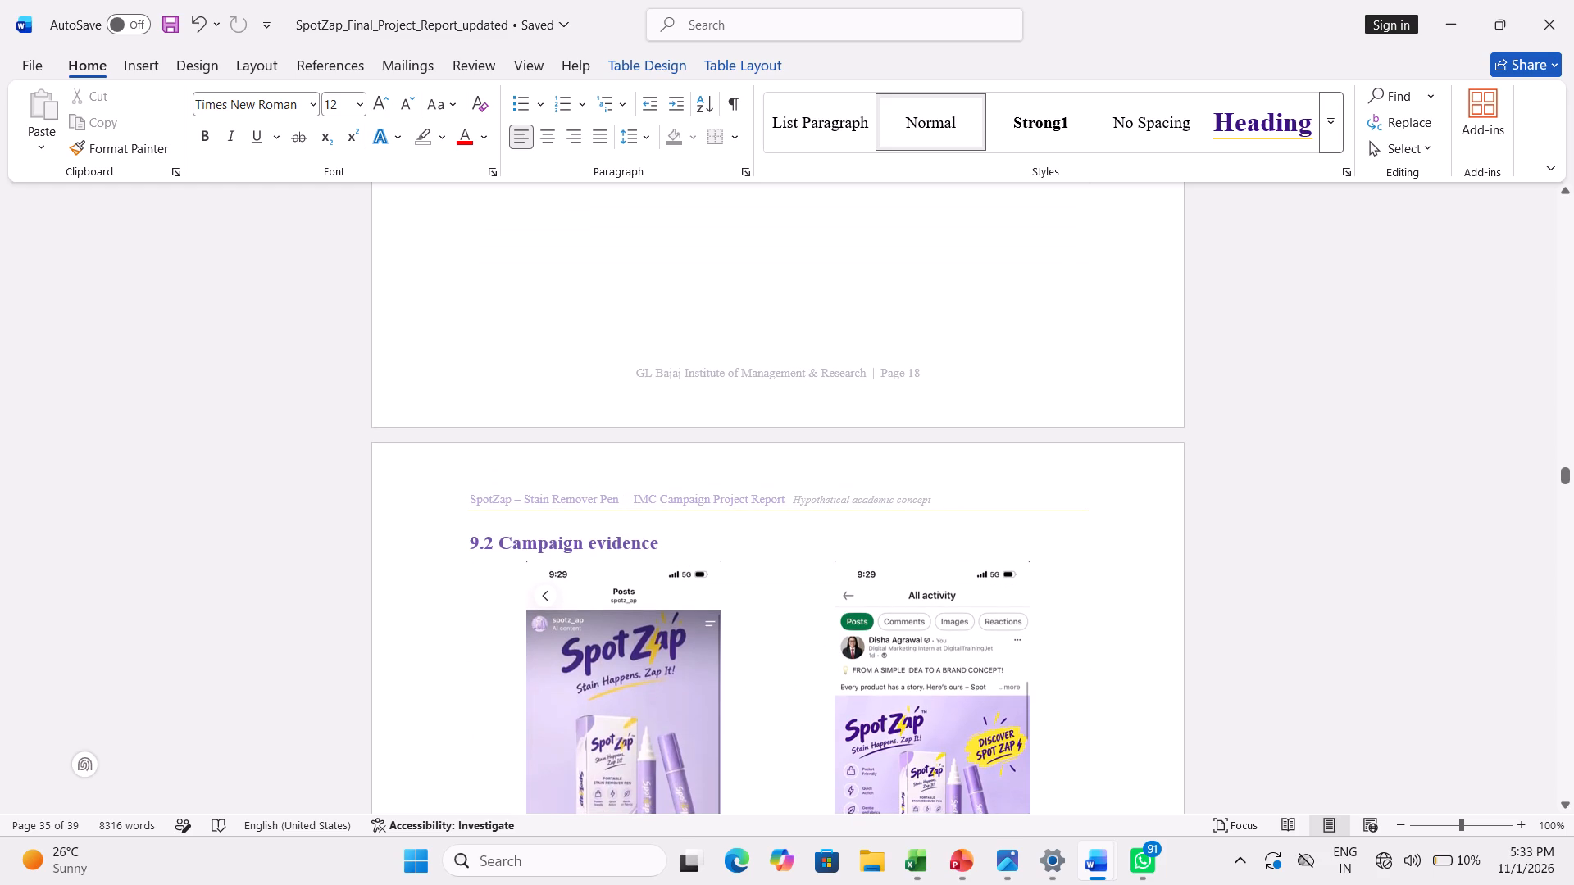
{"action": "scroll", "coordinate": [932, 658], "scroll_direction": "down", "scroll_amount": 2}
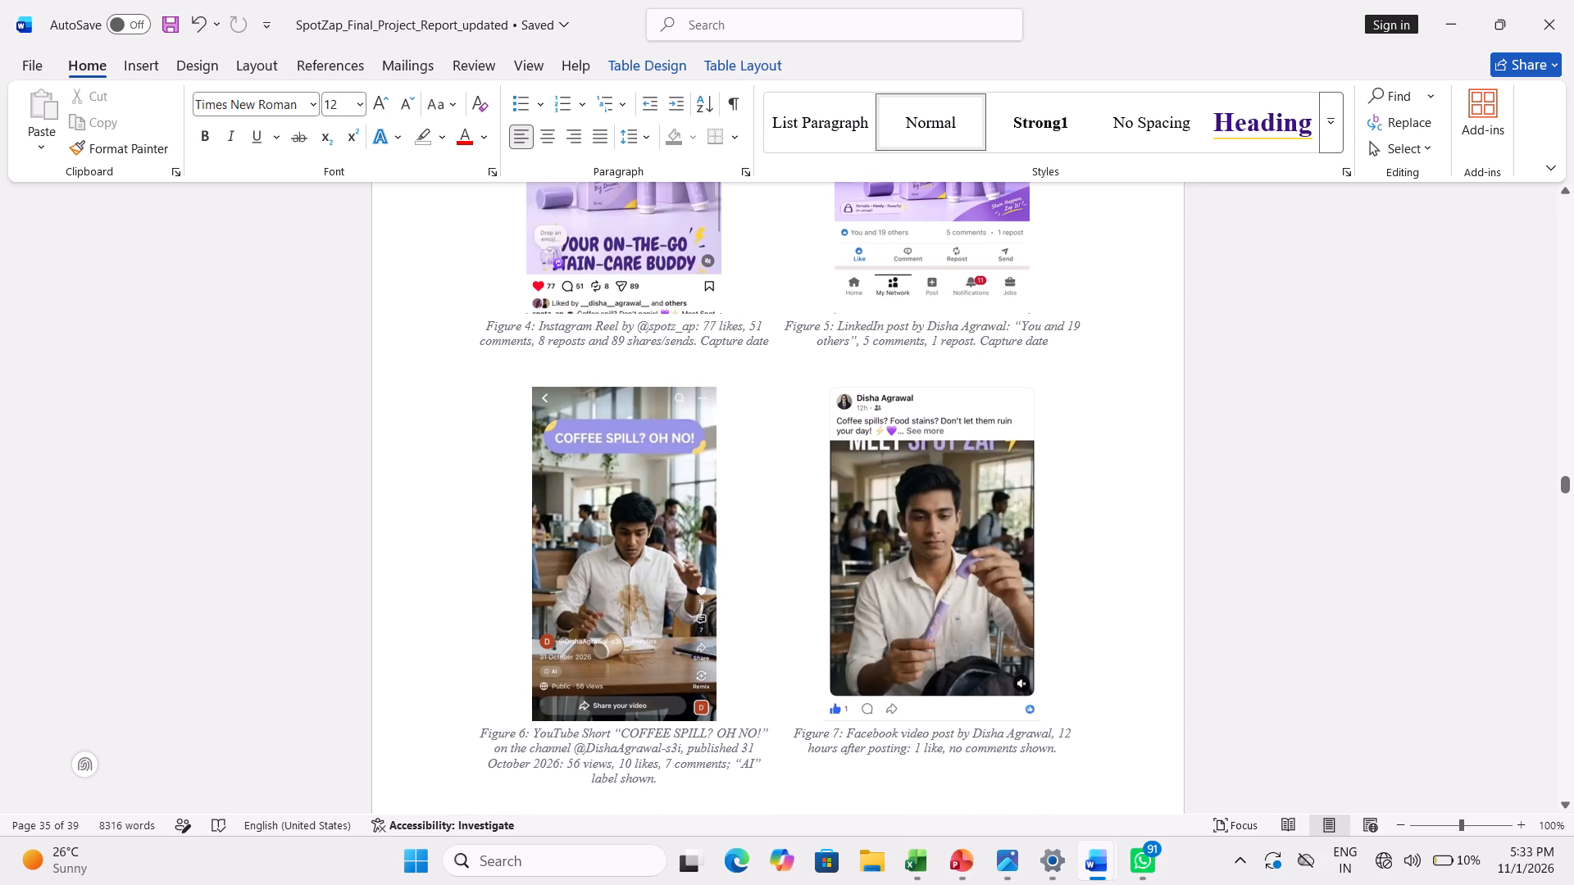
{"action": "left_click_drag", "start_coordinate": [490, 762], "coordinate": [689, 789]}
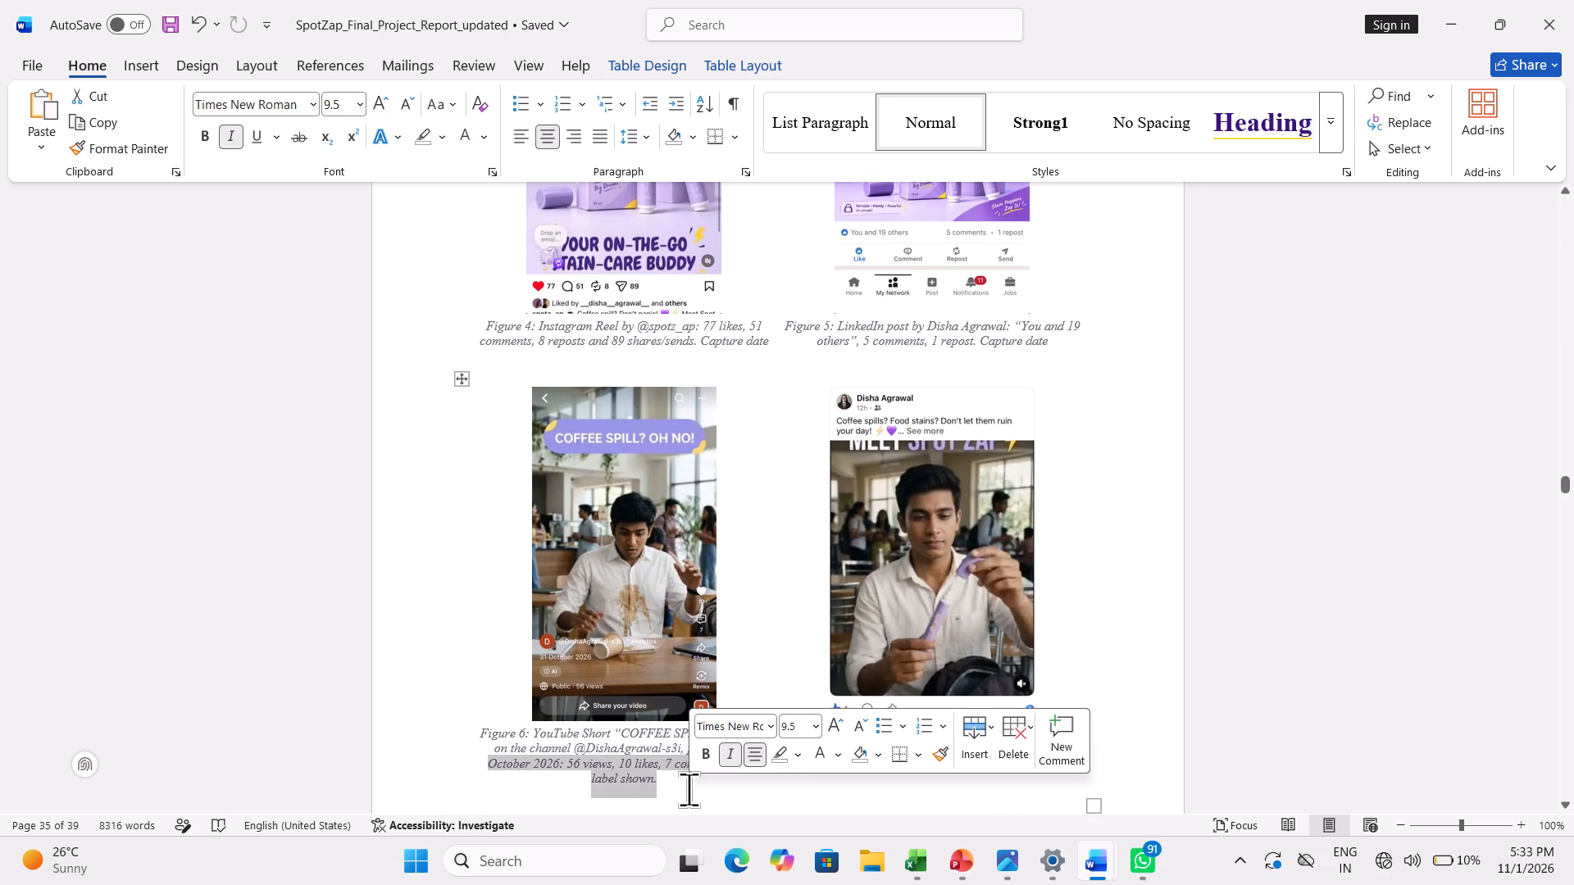
{"action": "left_click", "coordinate": [689, 789]}
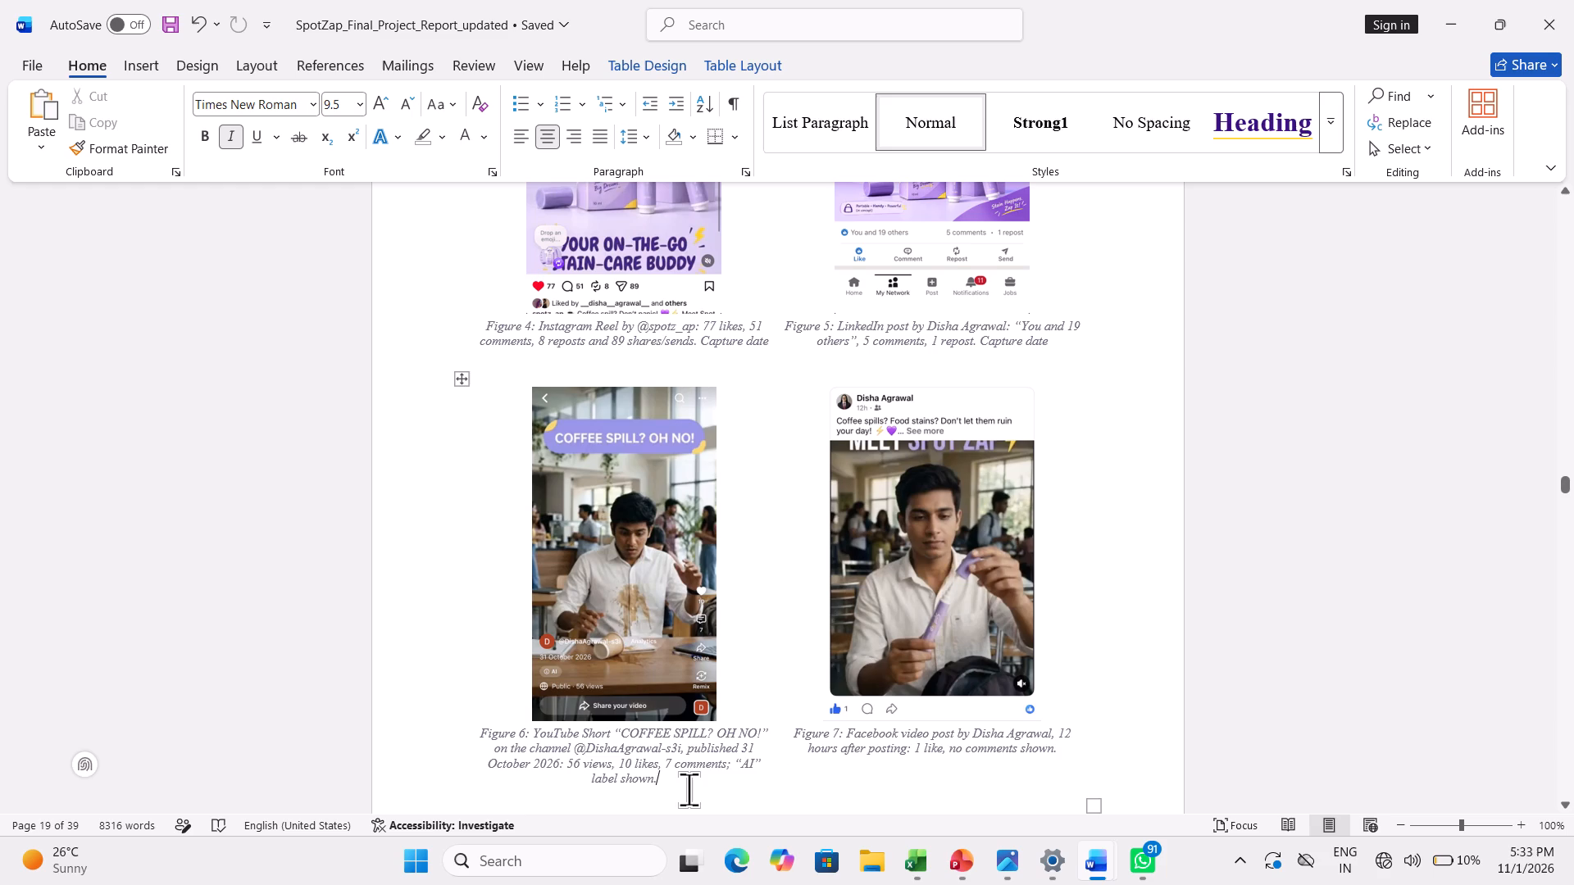
{"action": "scroll", "coordinate": [689, 789], "scroll_direction": "up", "scroll_amount": 1}
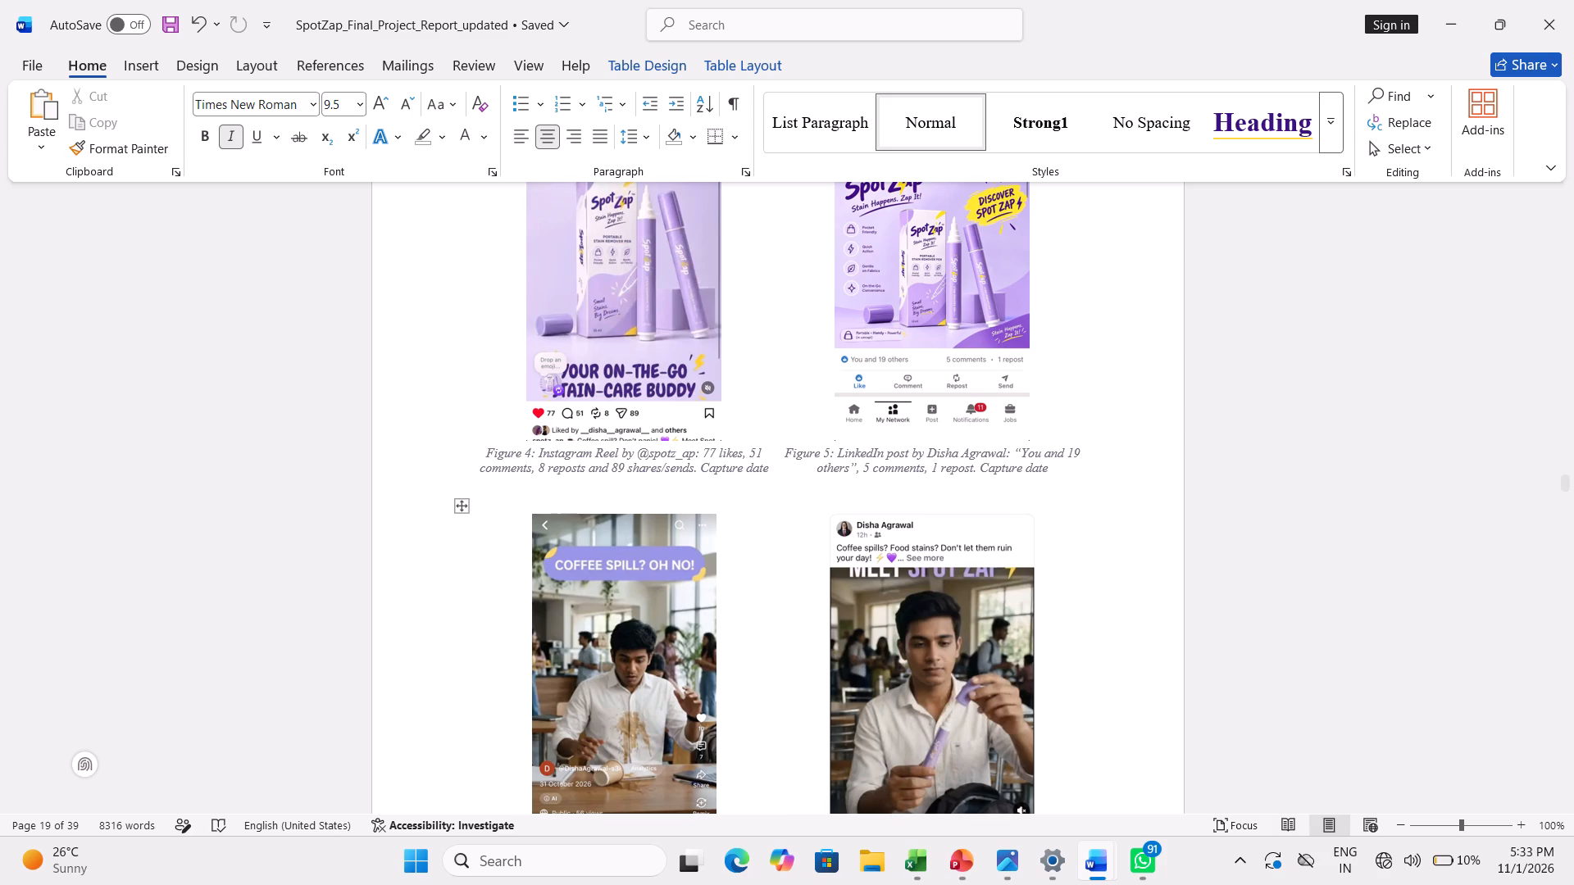
{"action": "scroll", "coordinate": [1015, 488], "scroll_direction": "down", "scroll_amount": 1}
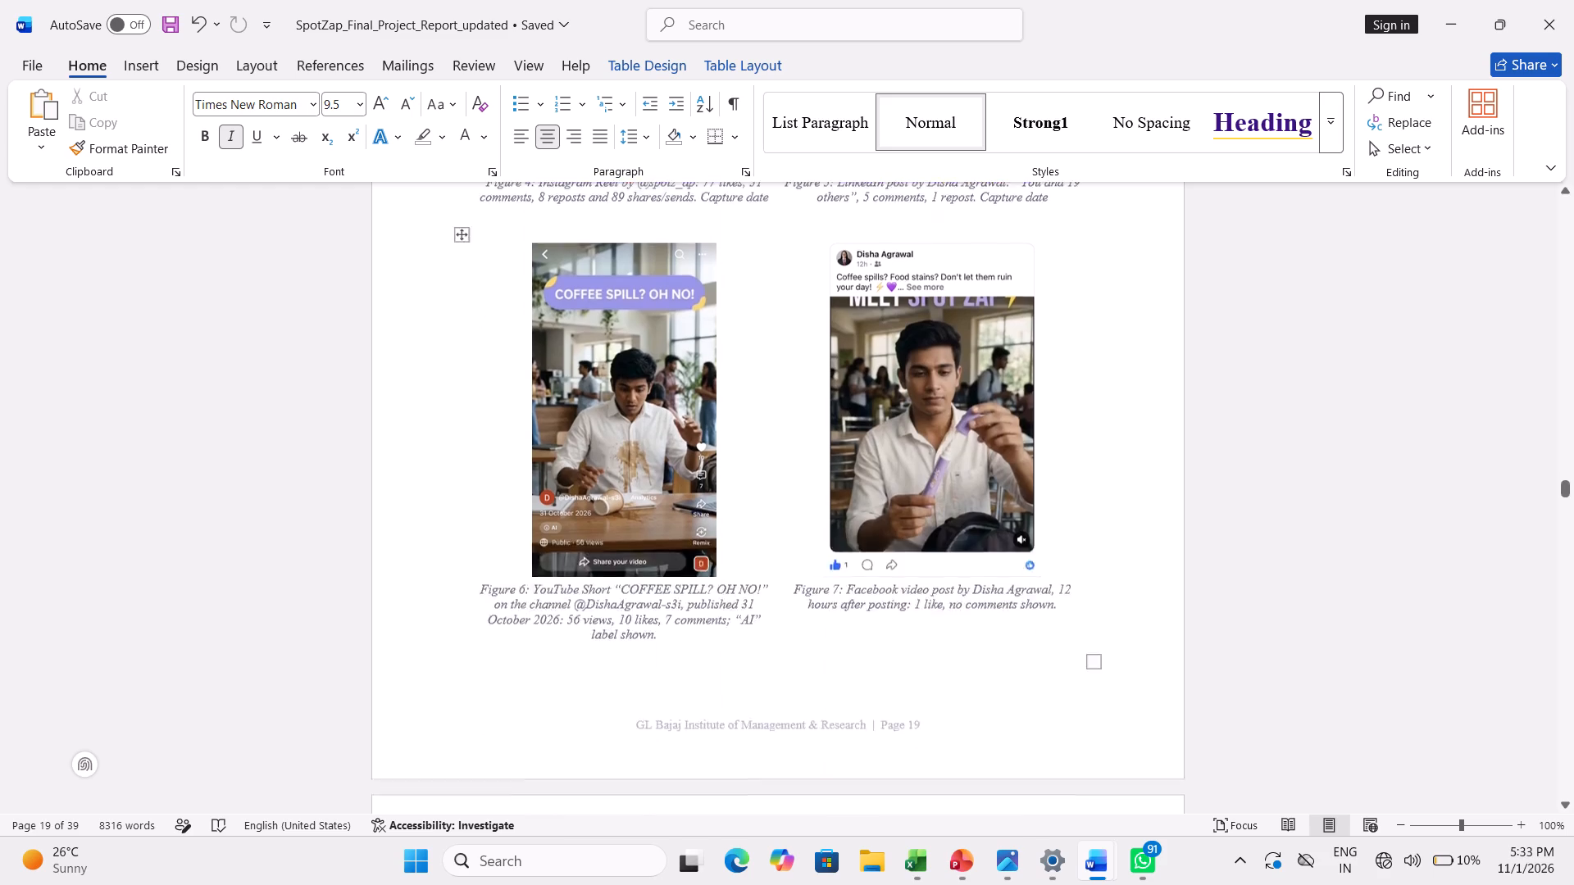
Review sections 9.3 and 9.4, checking the platform observations, the integration check table and its closing paragraph.
{"action": "scroll", "coordinate": [1015, 488], "scroll_direction": "down", "scroll_amount": 3}
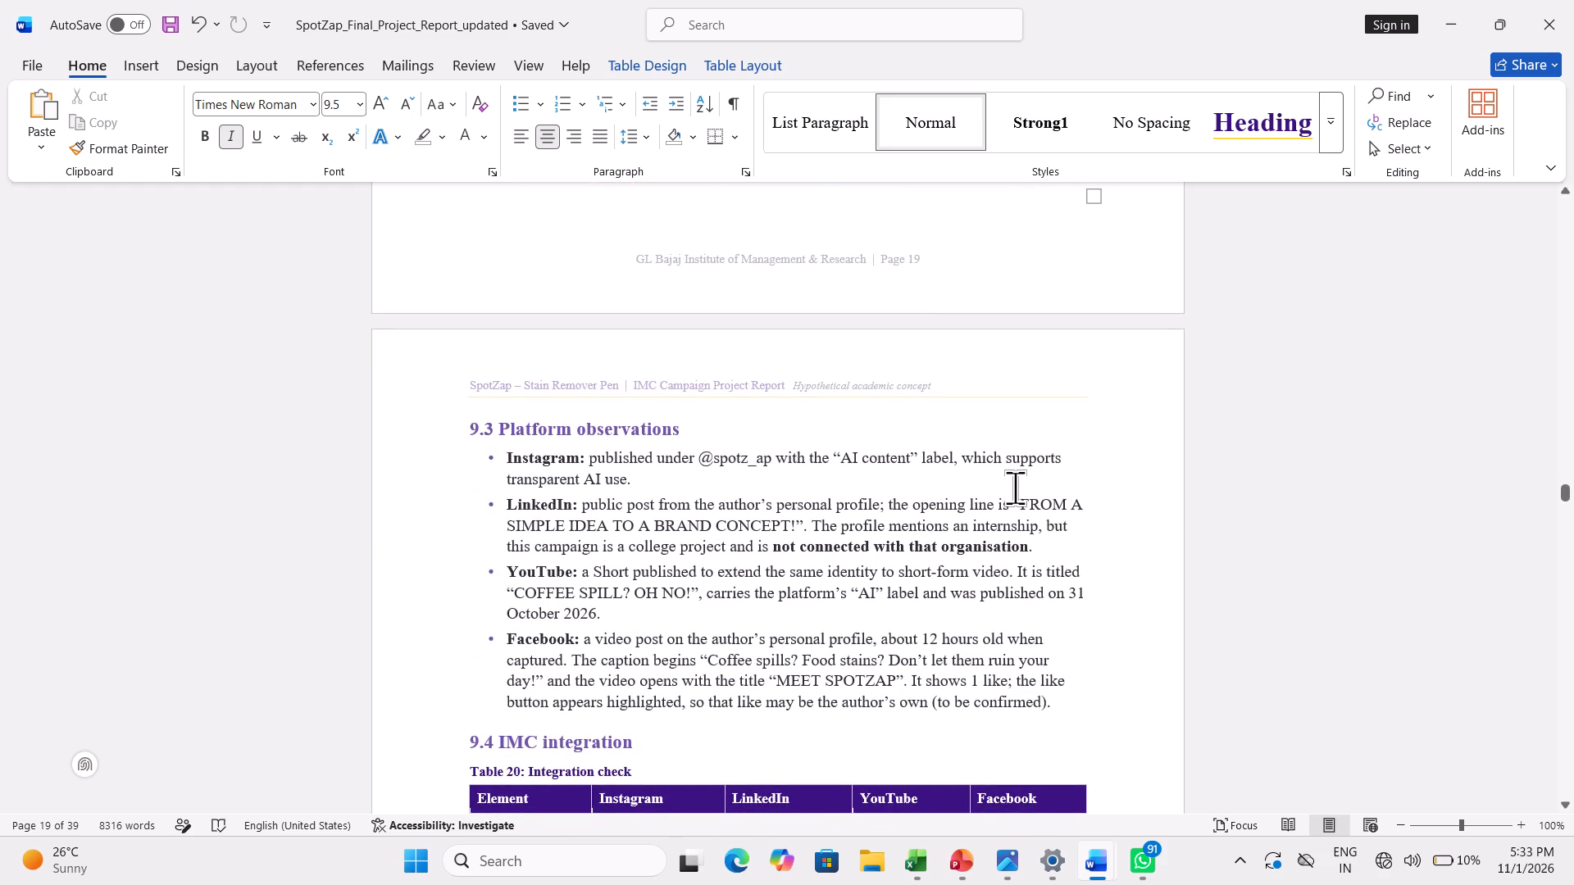
{"action": "scroll", "coordinate": [1015, 488], "scroll_direction": "down", "scroll_amount": 2}
{"action": "scroll", "coordinate": [1015, 488], "scroll_direction": "right", "scroll_amount": 2}
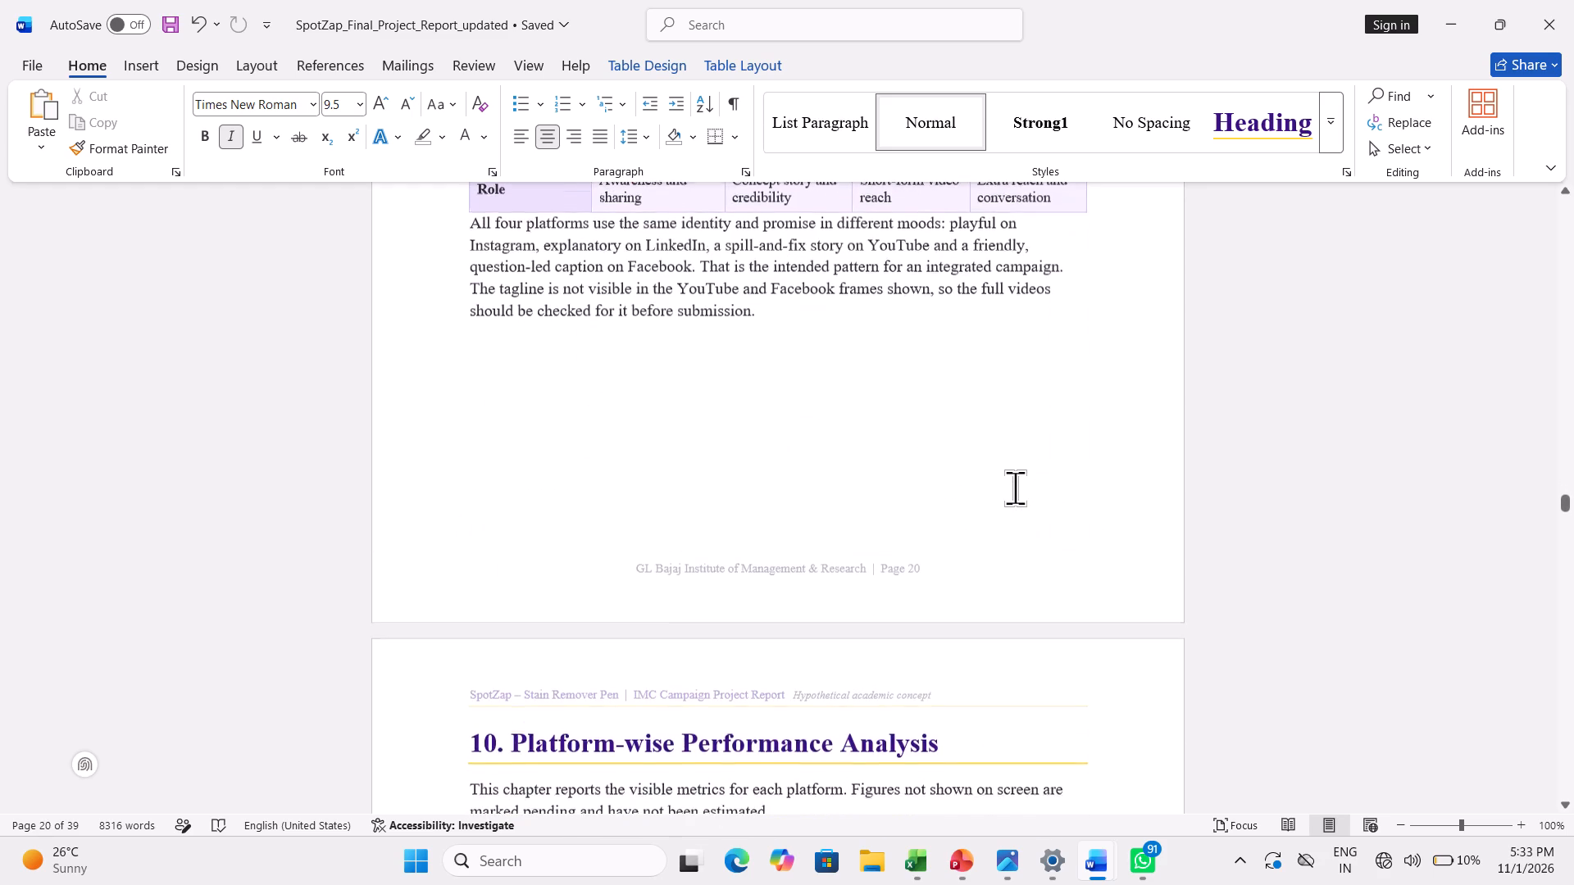
{"action": "scroll", "coordinate": [1015, 488], "scroll_direction": "right", "scroll_amount": 1}
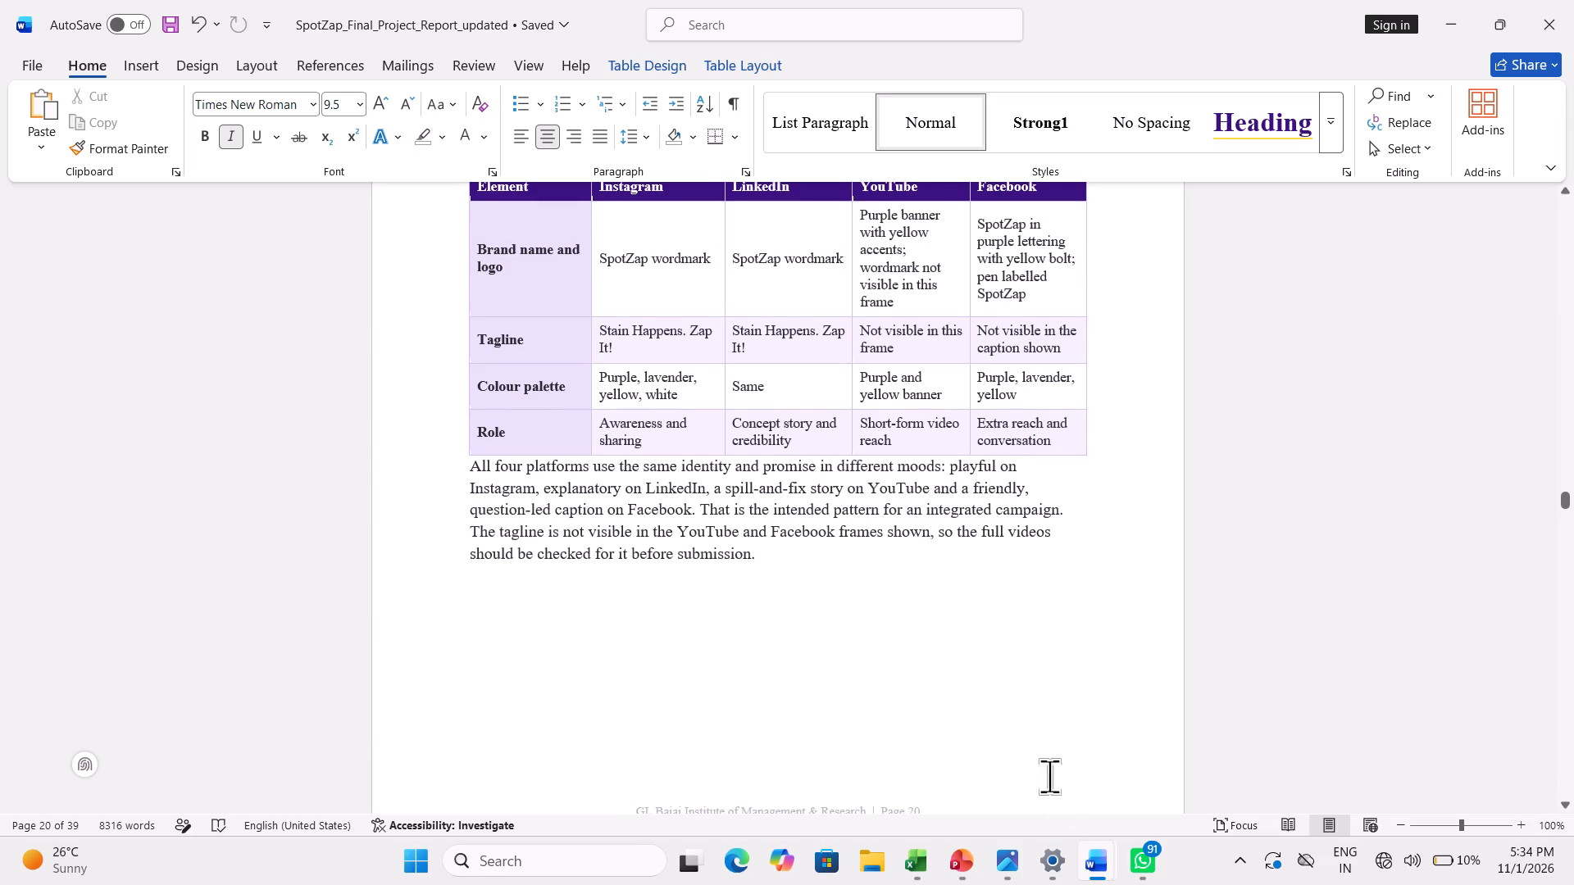
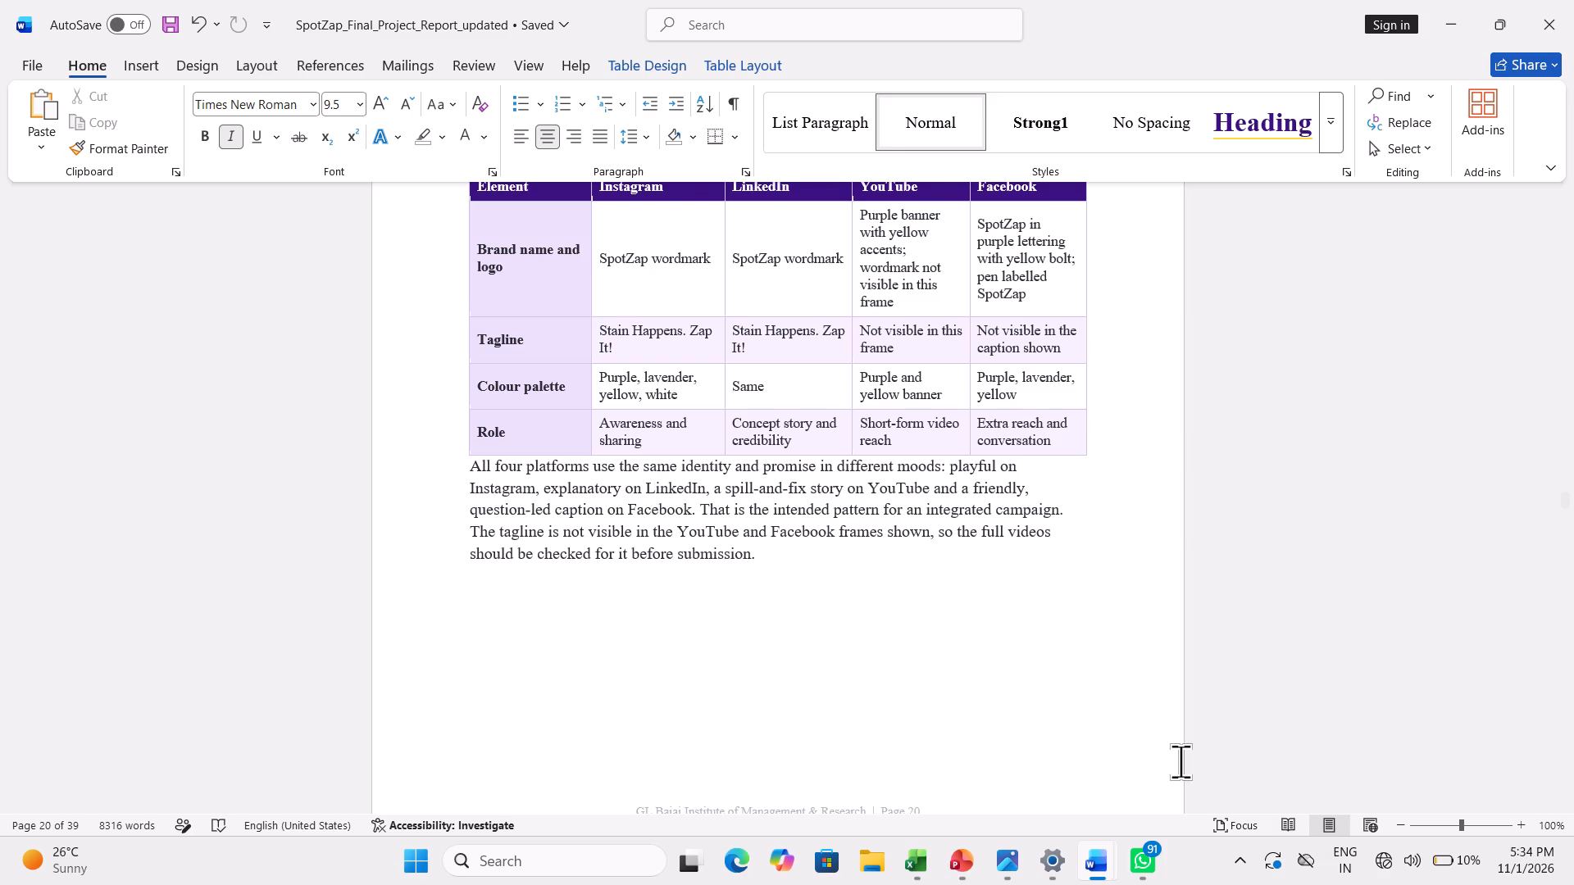
Review the platform-wise performance tables in chapter 10, from Instagram to Facebook, and return to the report's cover page.
{"action": "scroll", "coordinate": [944, 506], "scroll_direction": "down", "scroll_amount": 2}
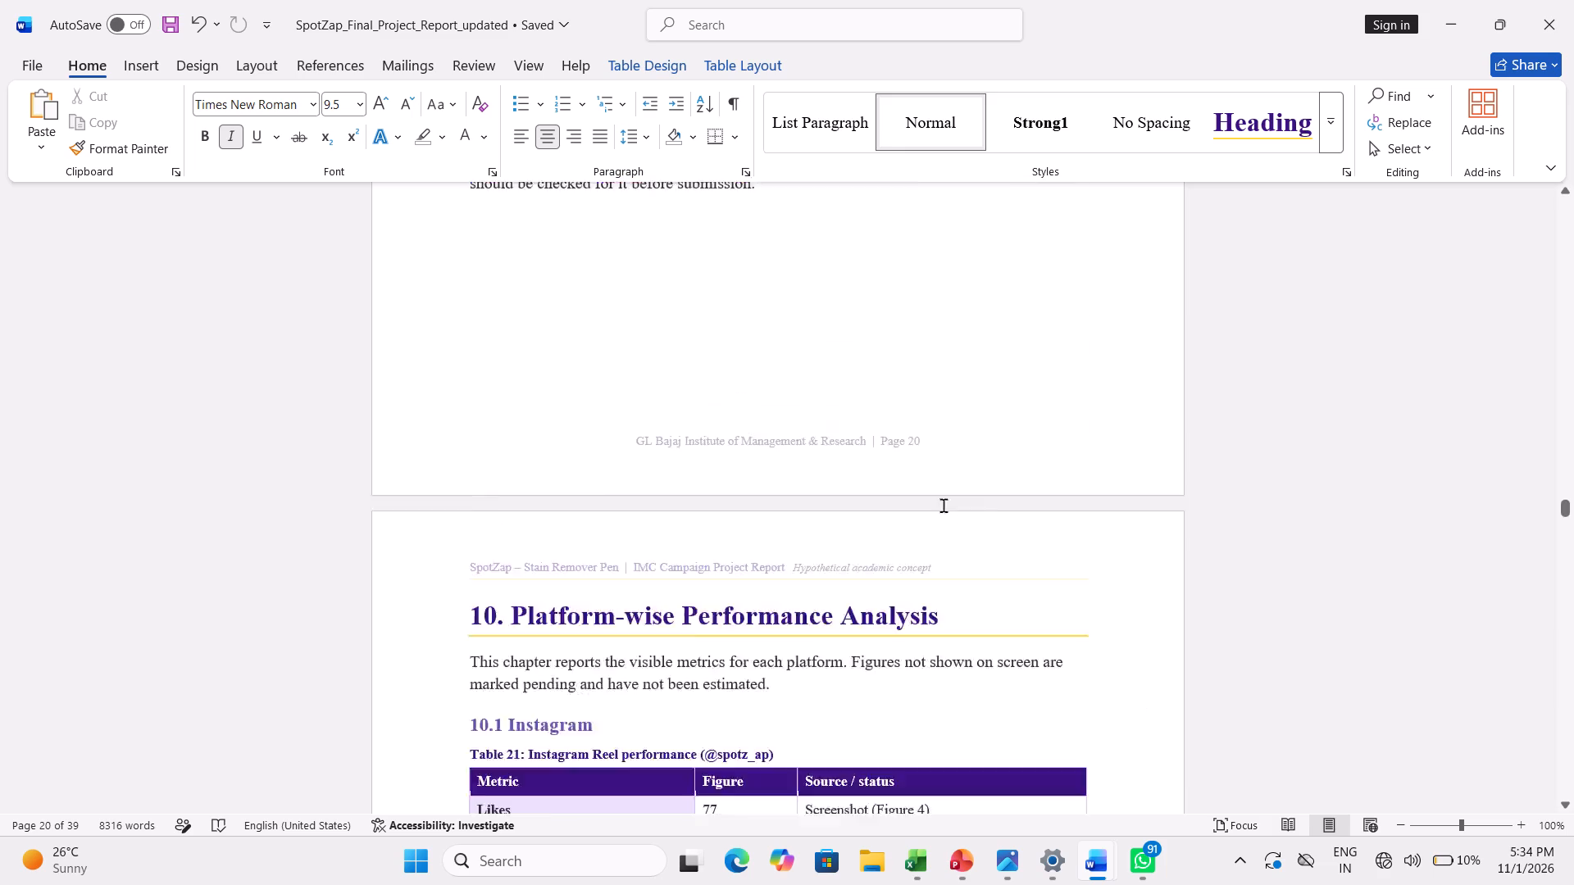
{"action": "scroll", "coordinate": [944, 506], "scroll_direction": "down", "scroll_amount": 4}
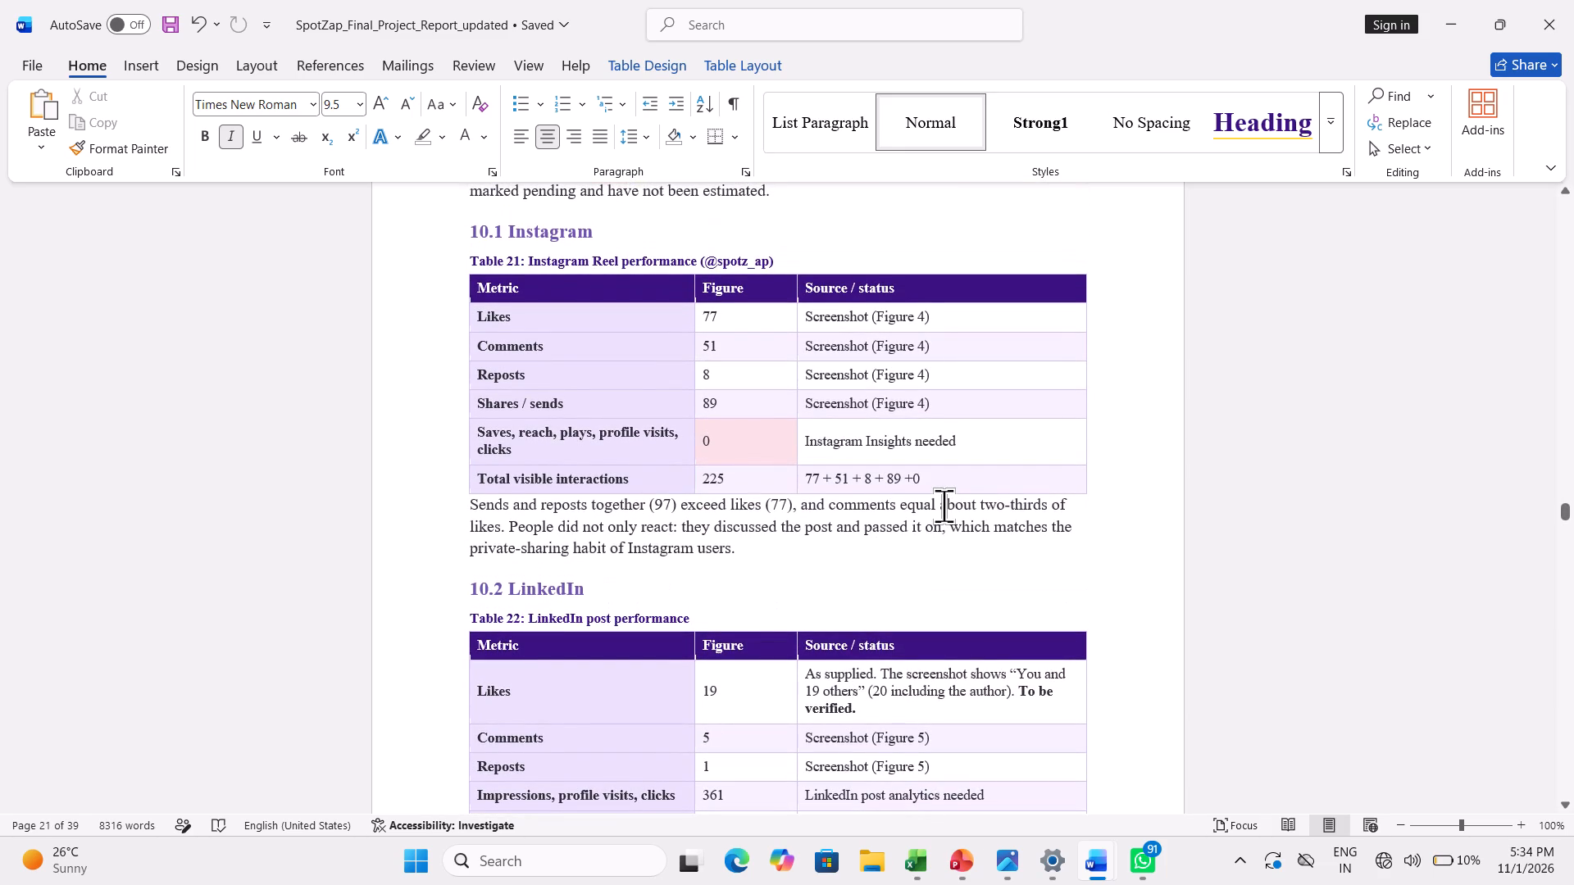
{"action": "scroll", "coordinate": [944, 506], "scroll_direction": "down", "scroll_amount": 2}
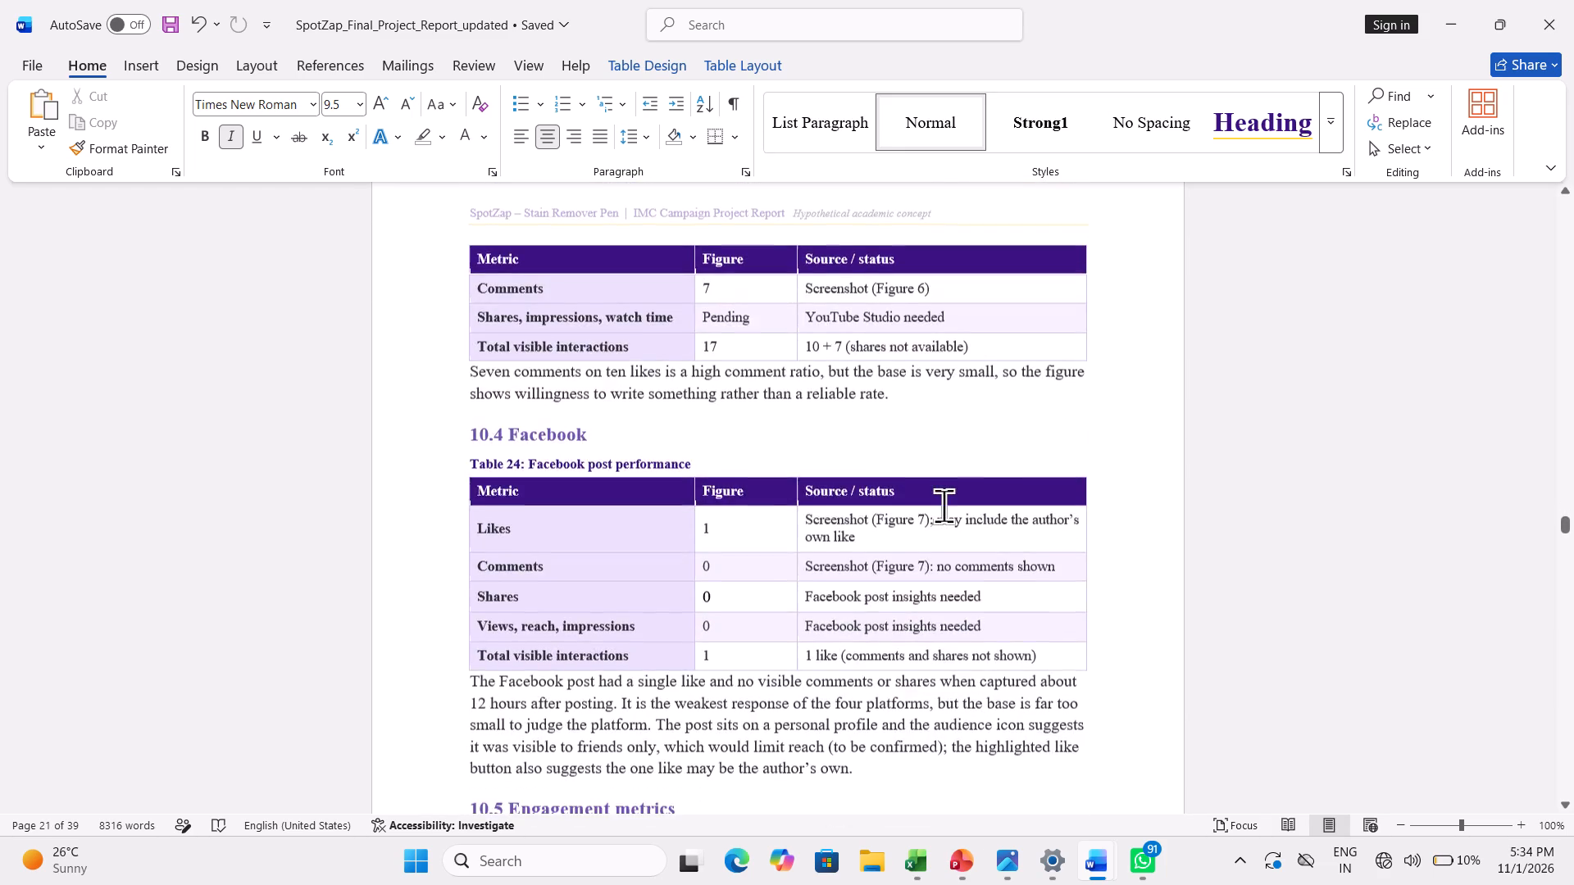
{"action": "scroll", "coordinate": [944, 506], "scroll_direction": "up", "scroll_amount": 20}
{"action": "scroll", "coordinate": [944, 506], "scroll_direction": "up", "scroll_amount": 20}
{"action": "scroll", "coordinate": [944, 506], "scroll_direction": "up", "scroll_amount": 20}
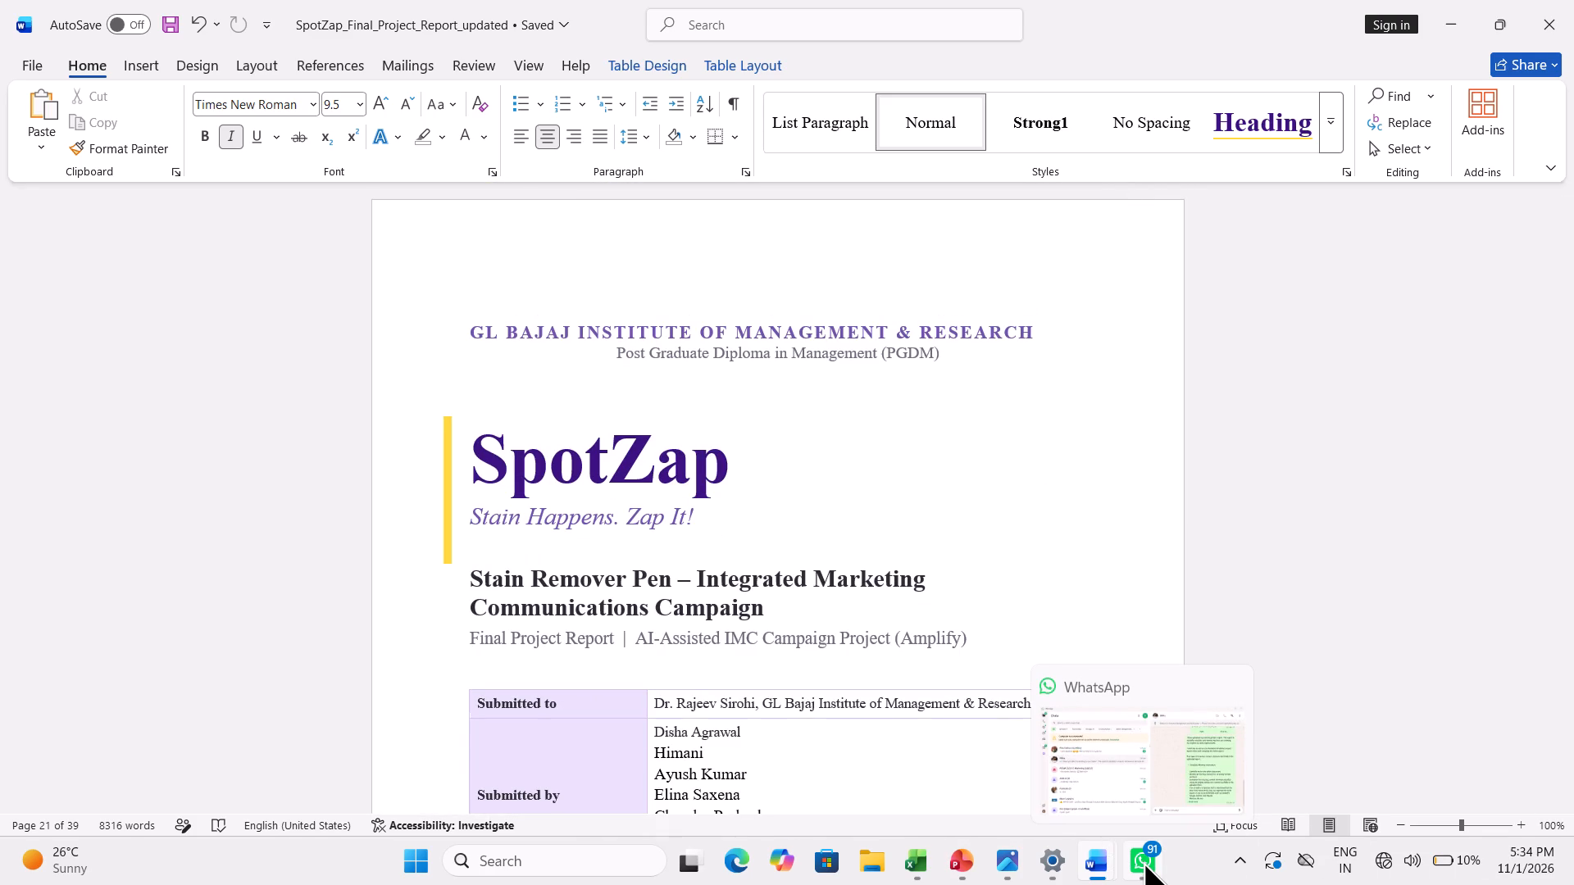